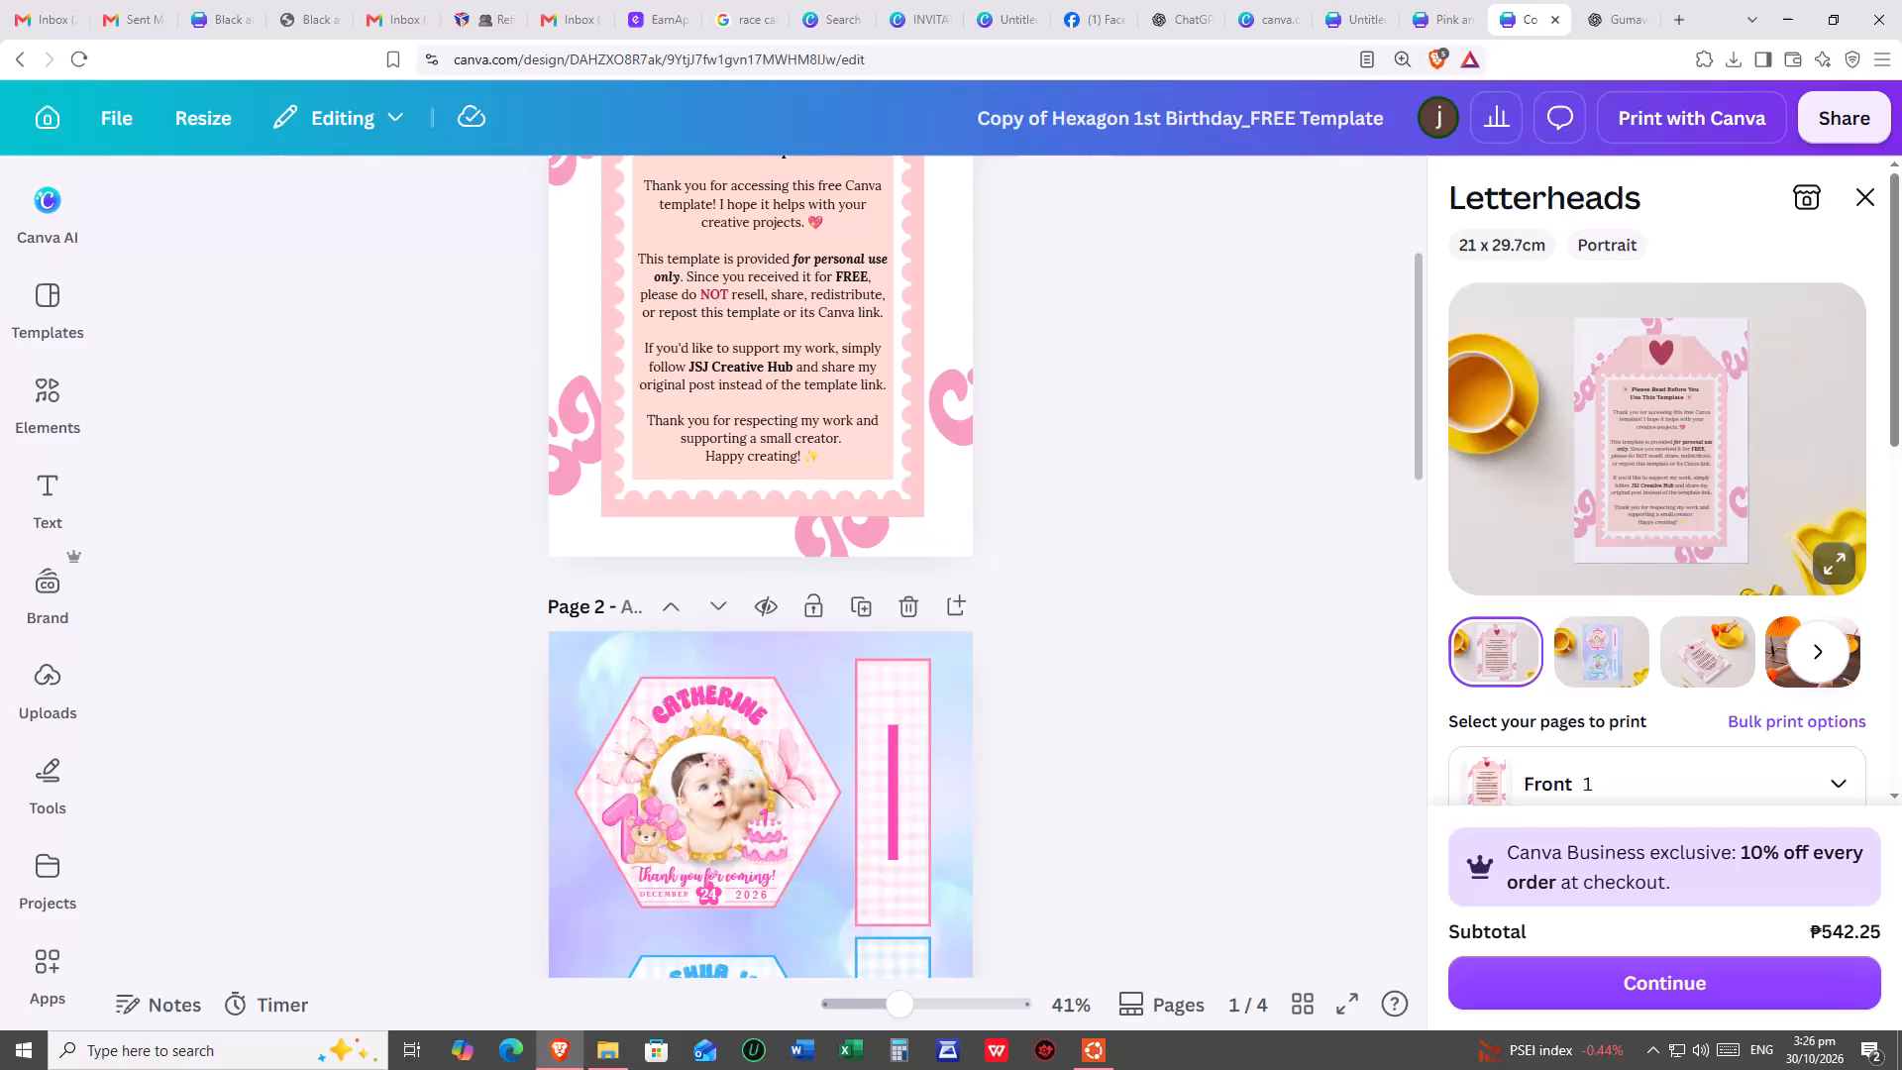
Switch to File Explorer and open the Barangay Files folder.
{"action": "left_click", "coordinate": [1711, 362]}
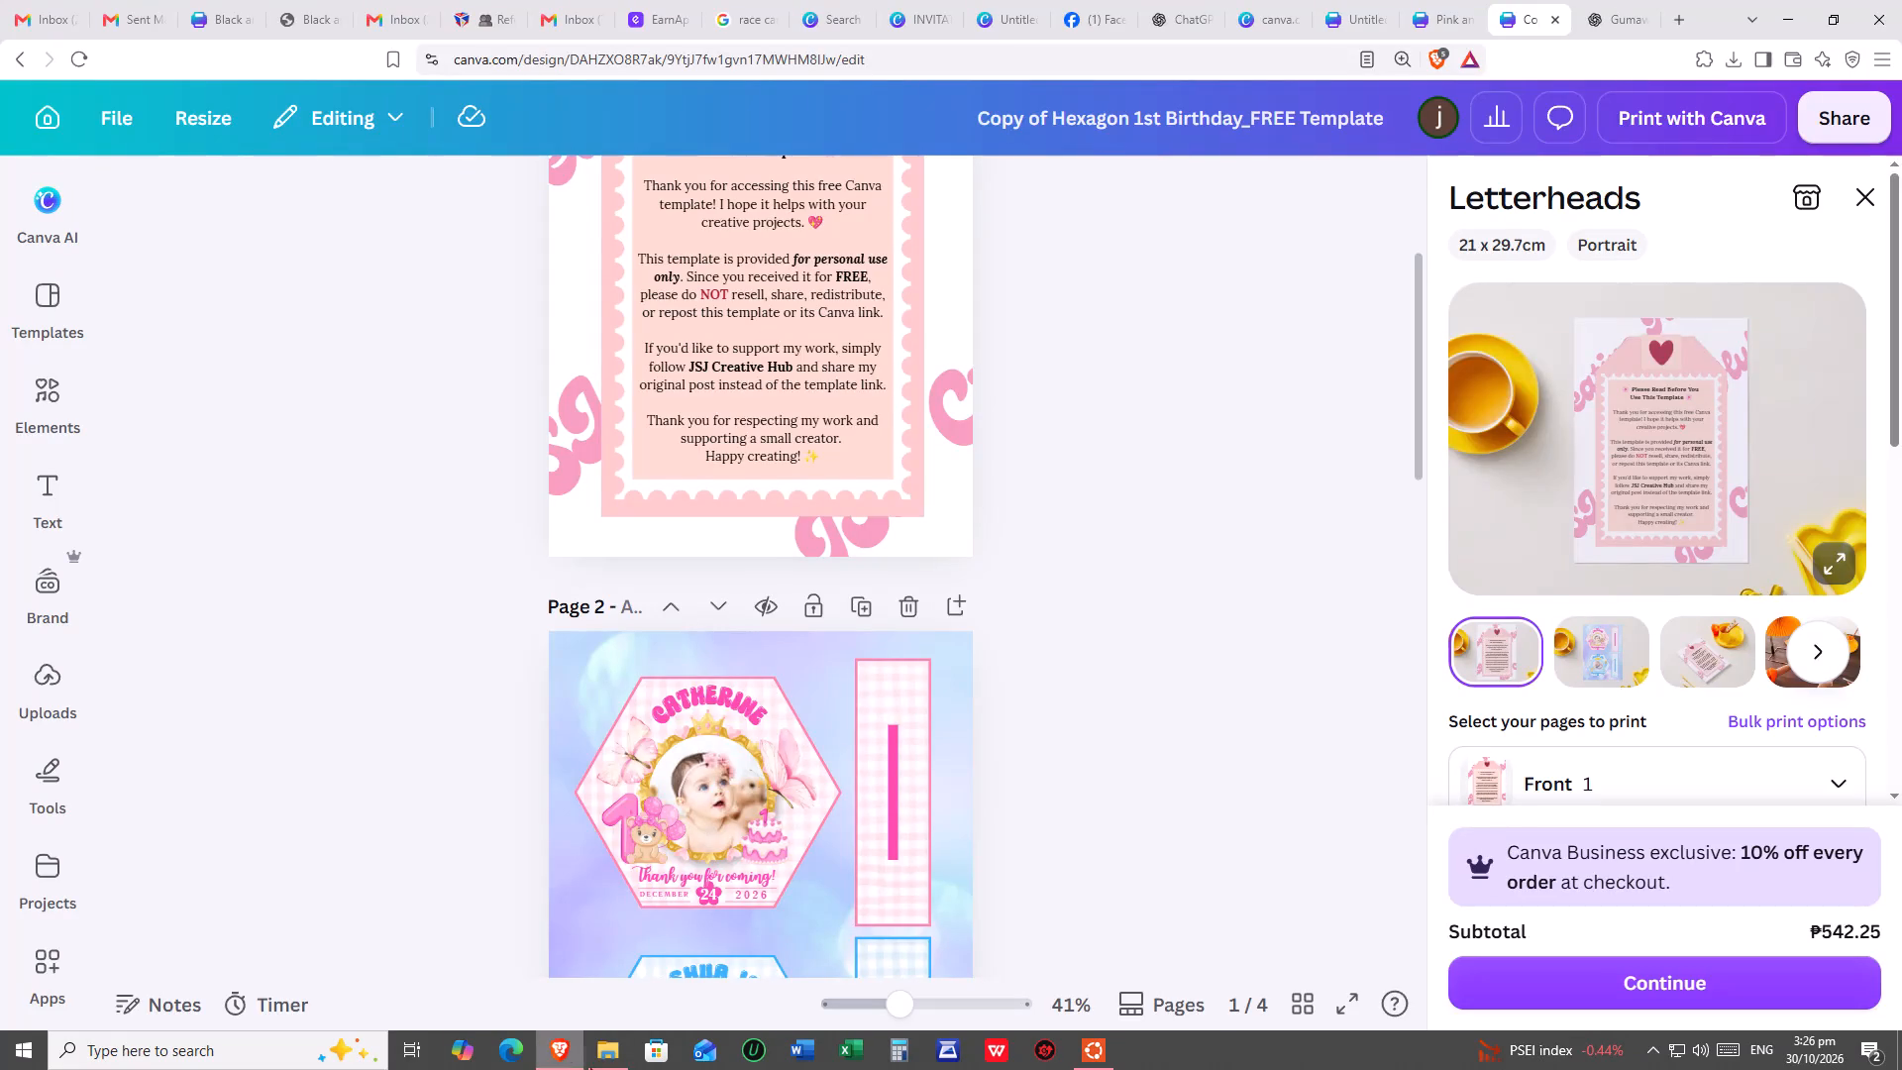
{"action": "left_click", "coordinate": [608, 1062]}
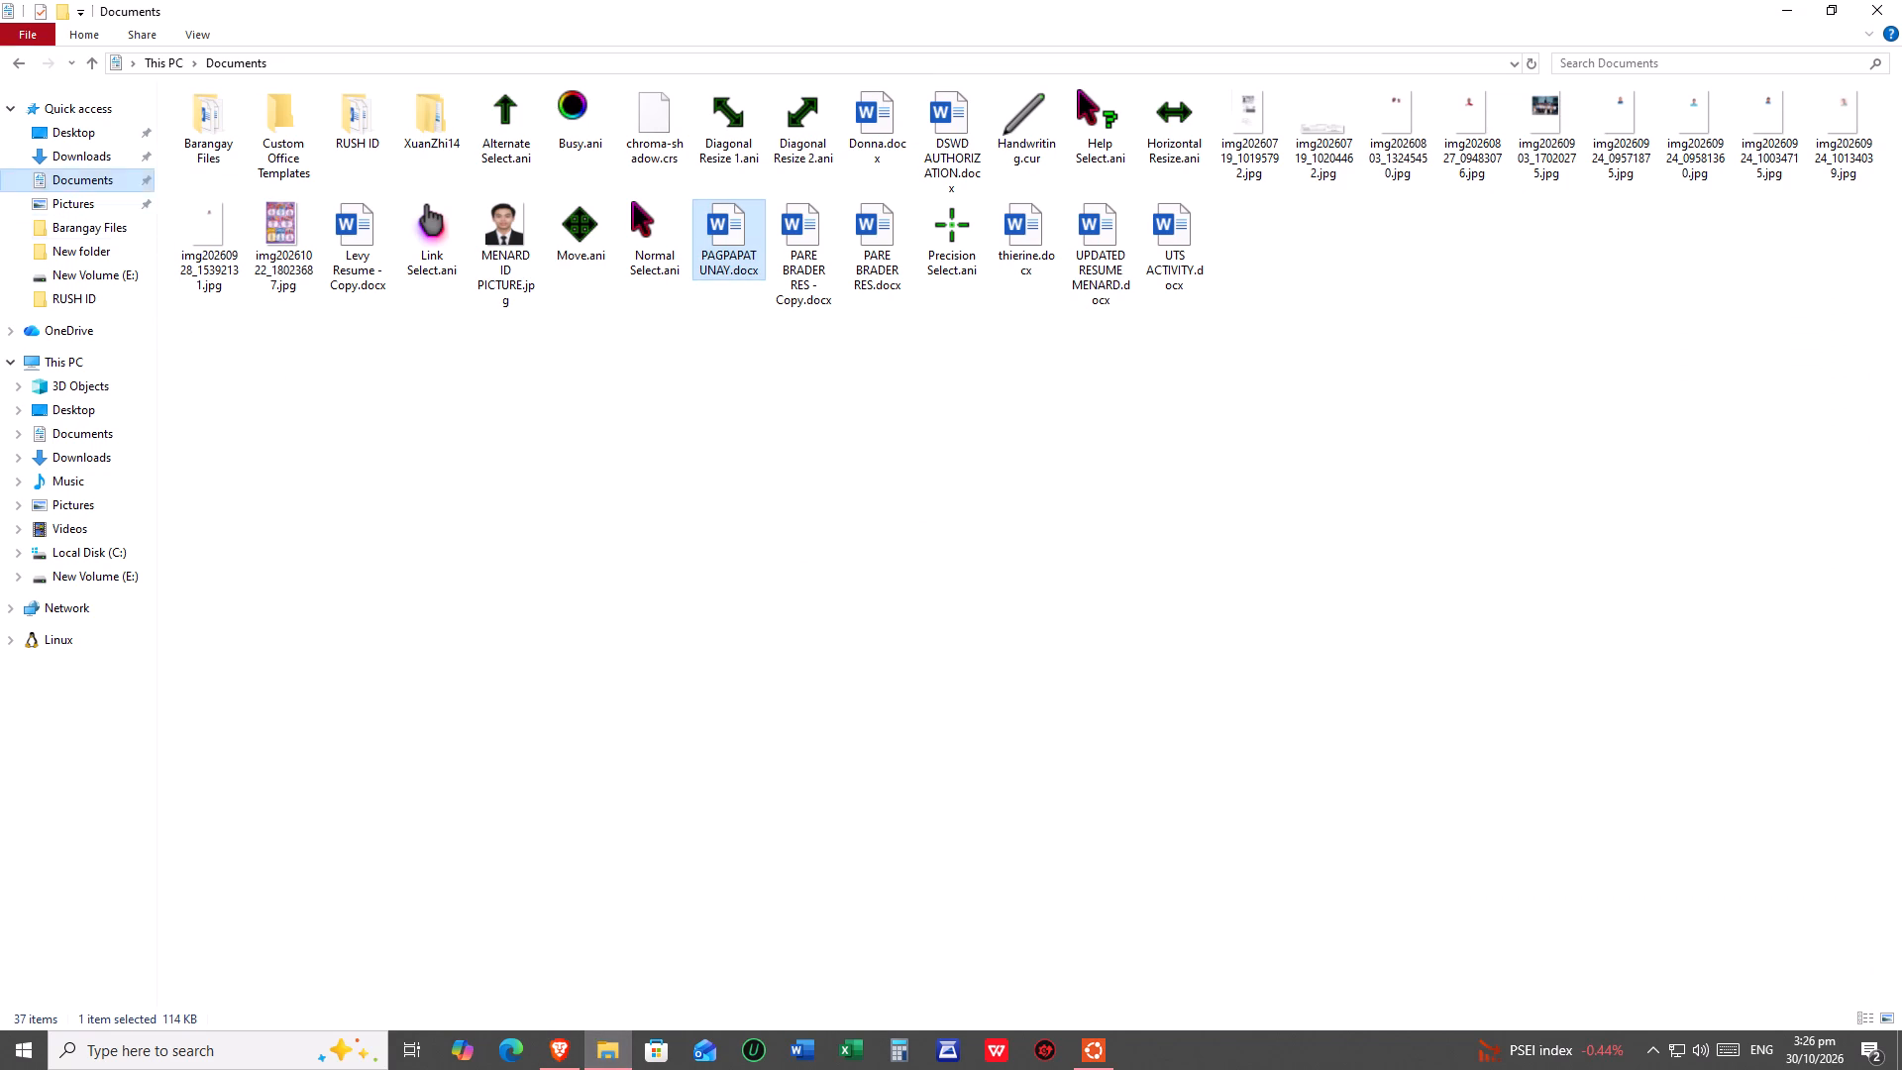
{"action": "left_click", "coordinate": [82, 221]}
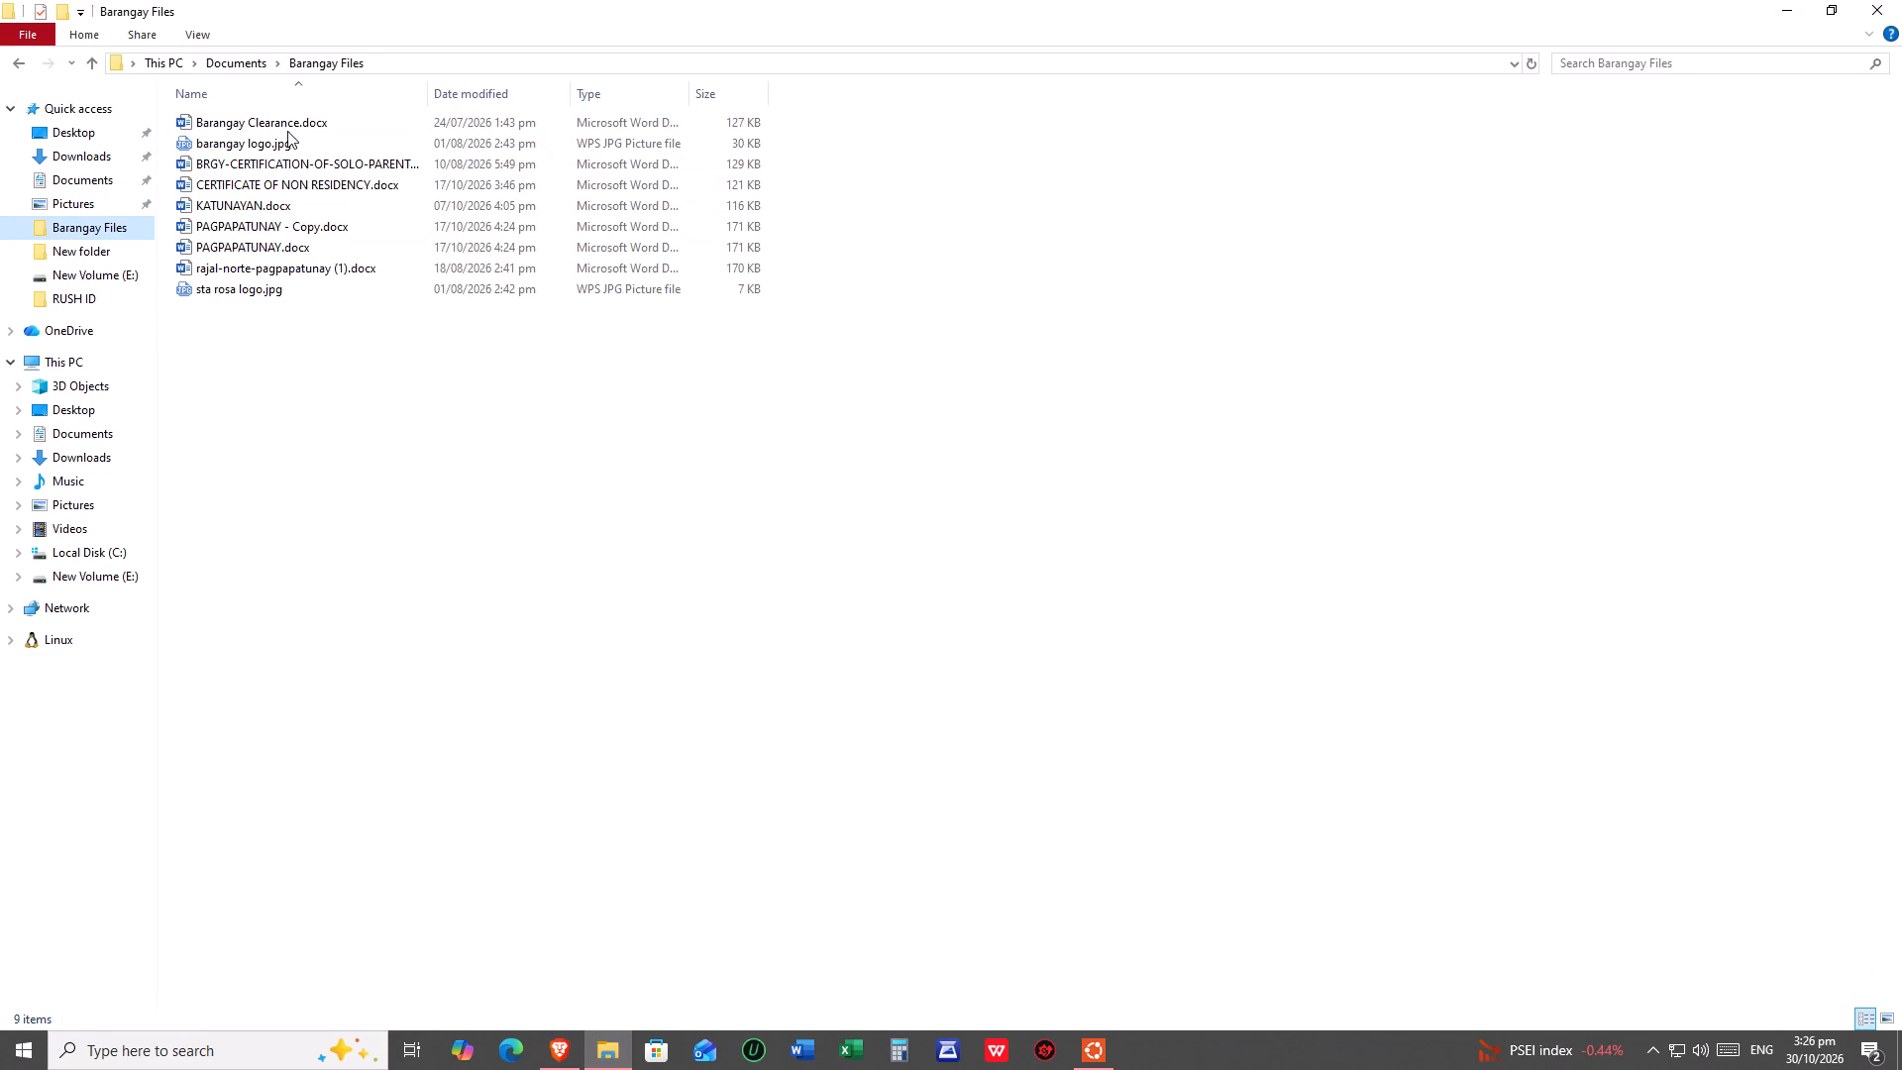
Open CERTIFICATE OF NON RESIDENCY.docx and Barangay Clearance.docx in turn to examine their layout and wording, closing each one.
{"action": "double_click", "coordinate": [255, 182]}
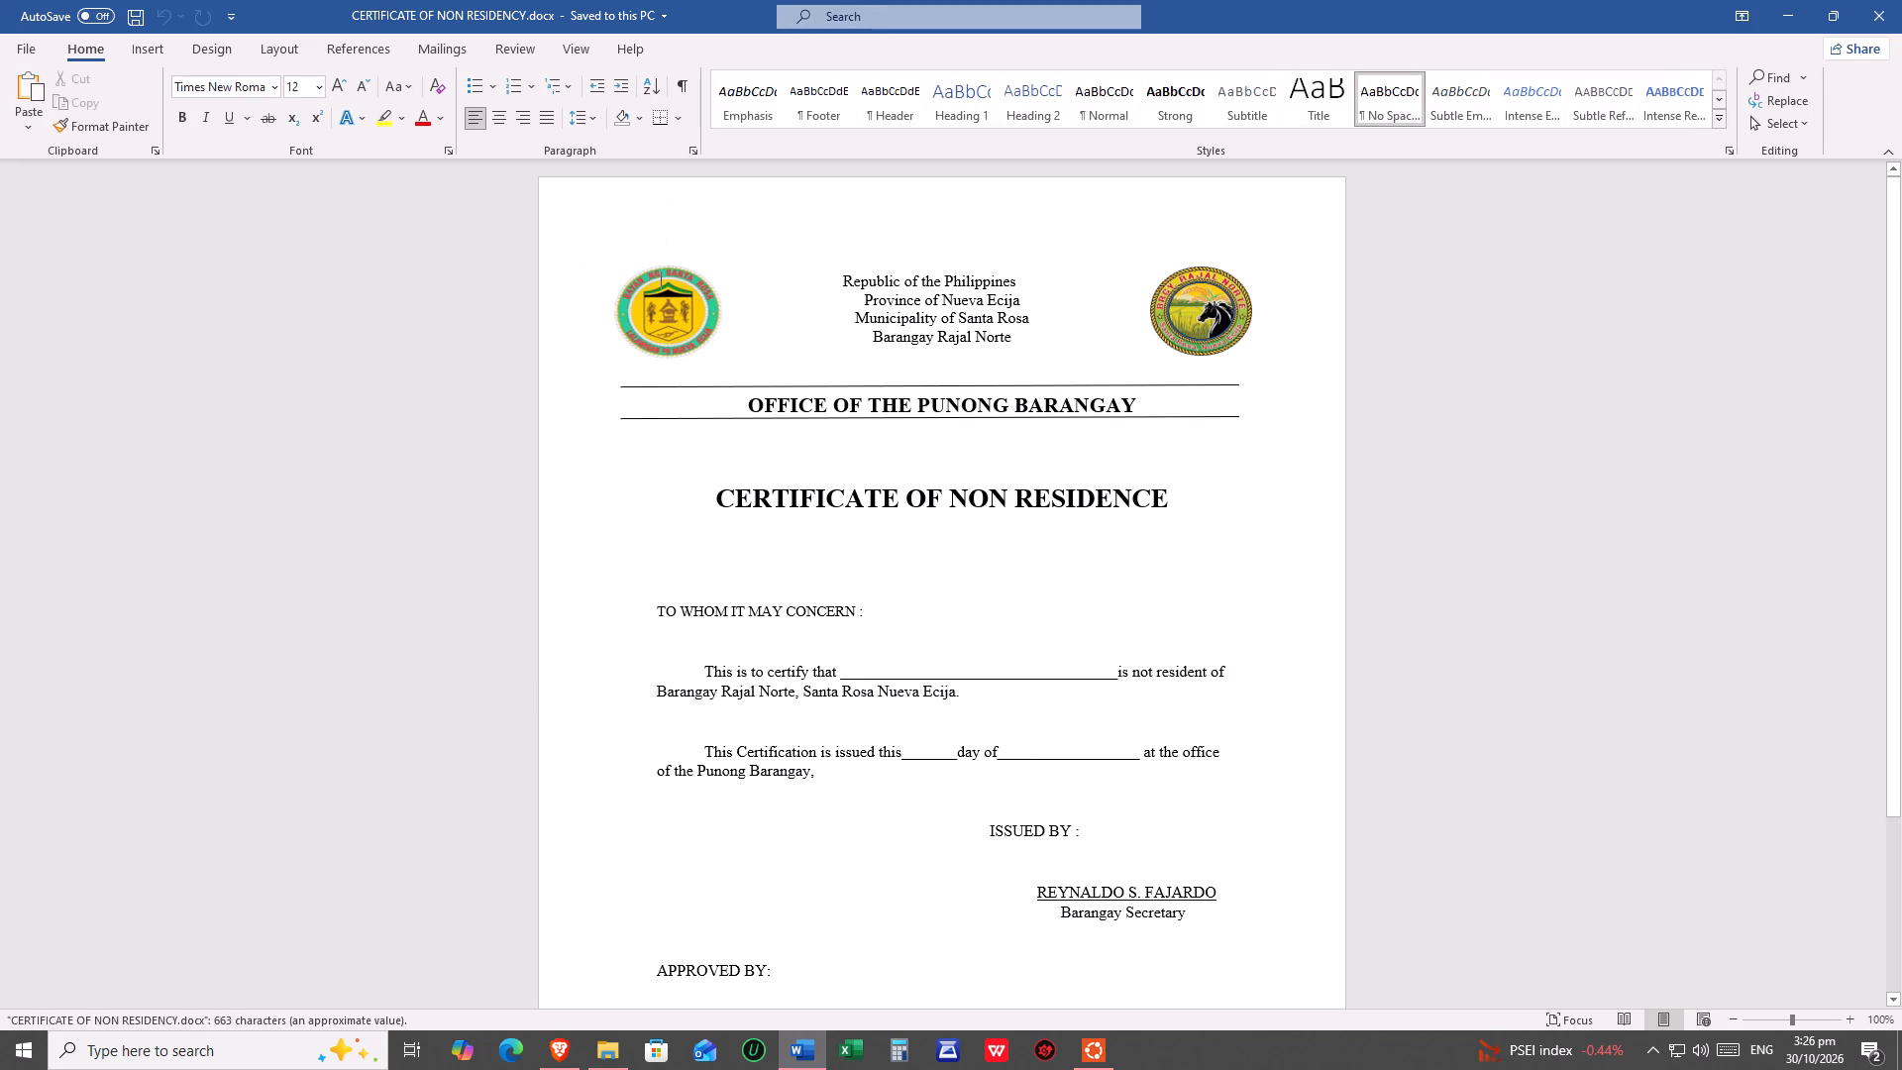
{"action": "scroll", "coordinate": [1051, 508], "scroll_direction": "down", "scroll_amount": 4}
{"action": "scroll", "coordinate": [1050, 503], "scroll_direction": "up", "scroll_amount": 4}
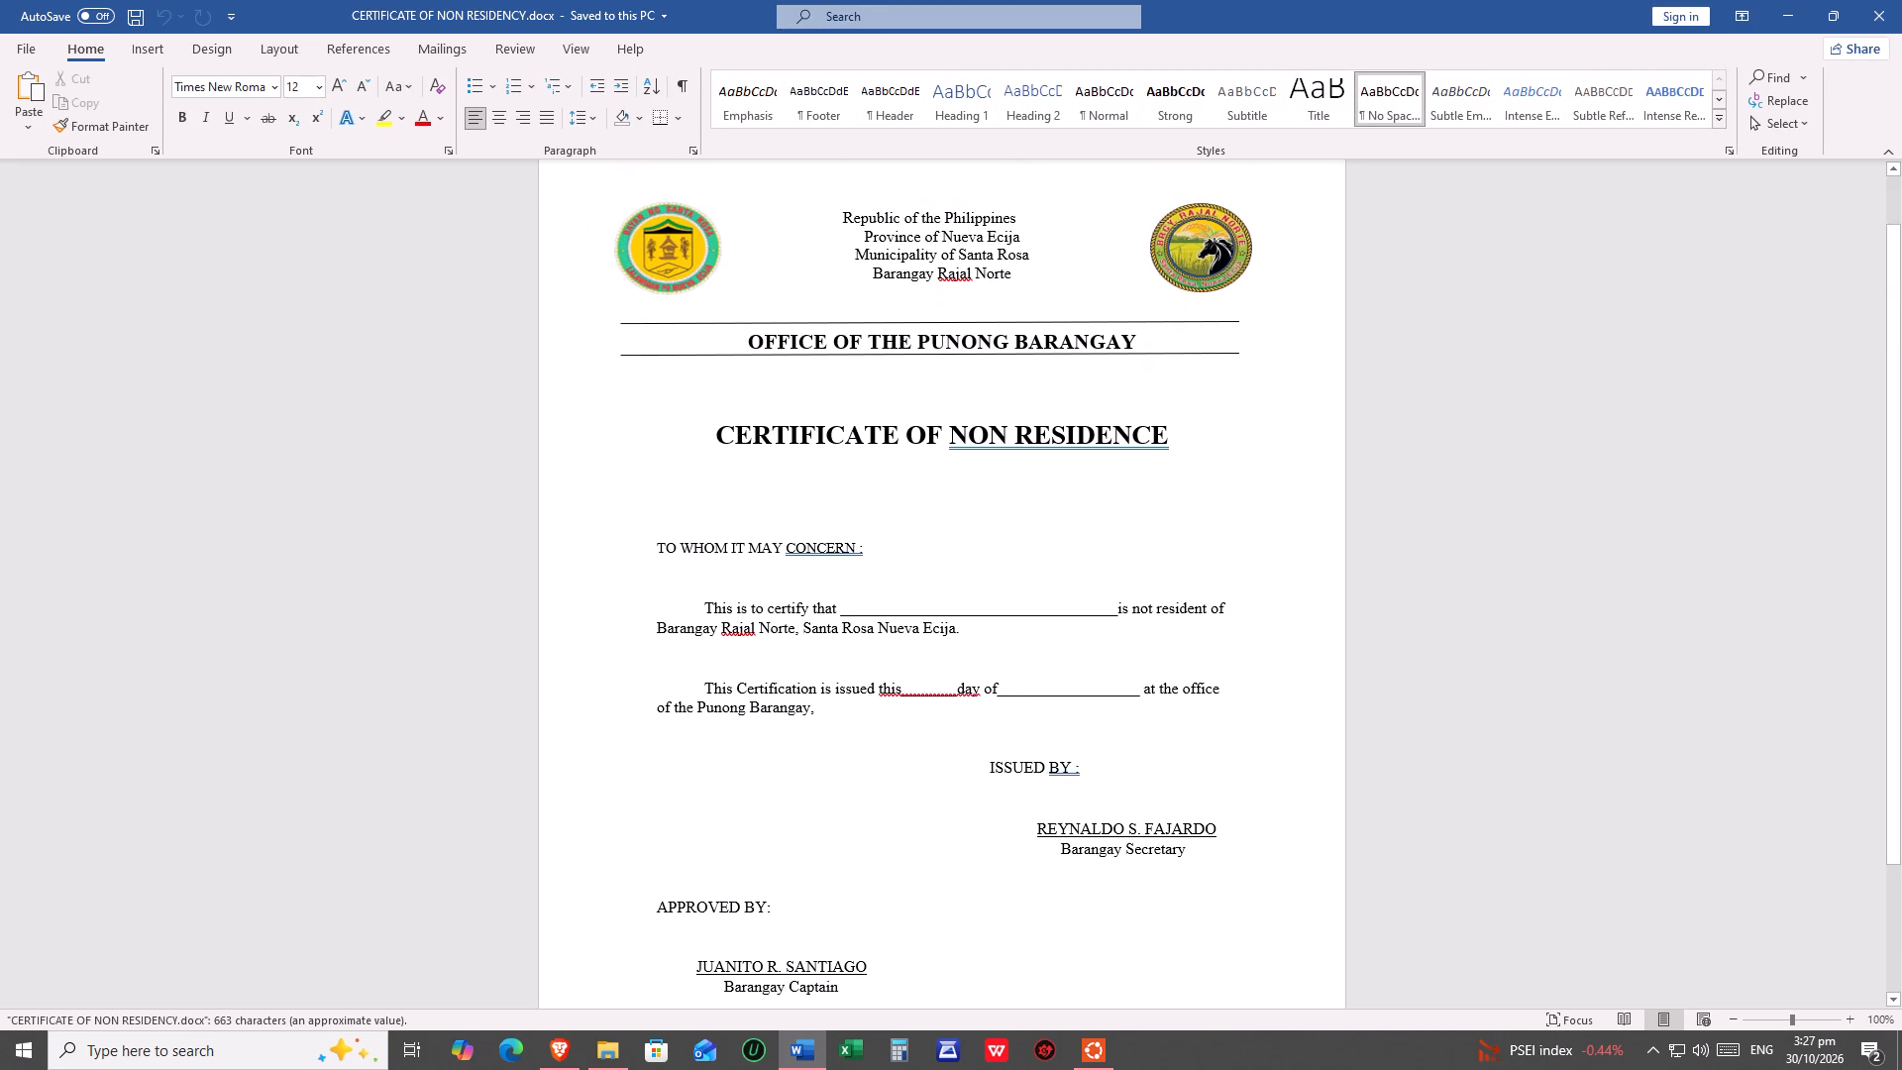
{"action": "scroll", "coordinate": [1050, 502], "scroll_direction": "up", "scroll_amount": 2}
{"action": "left_click", "coordinate": [1901, 0]}
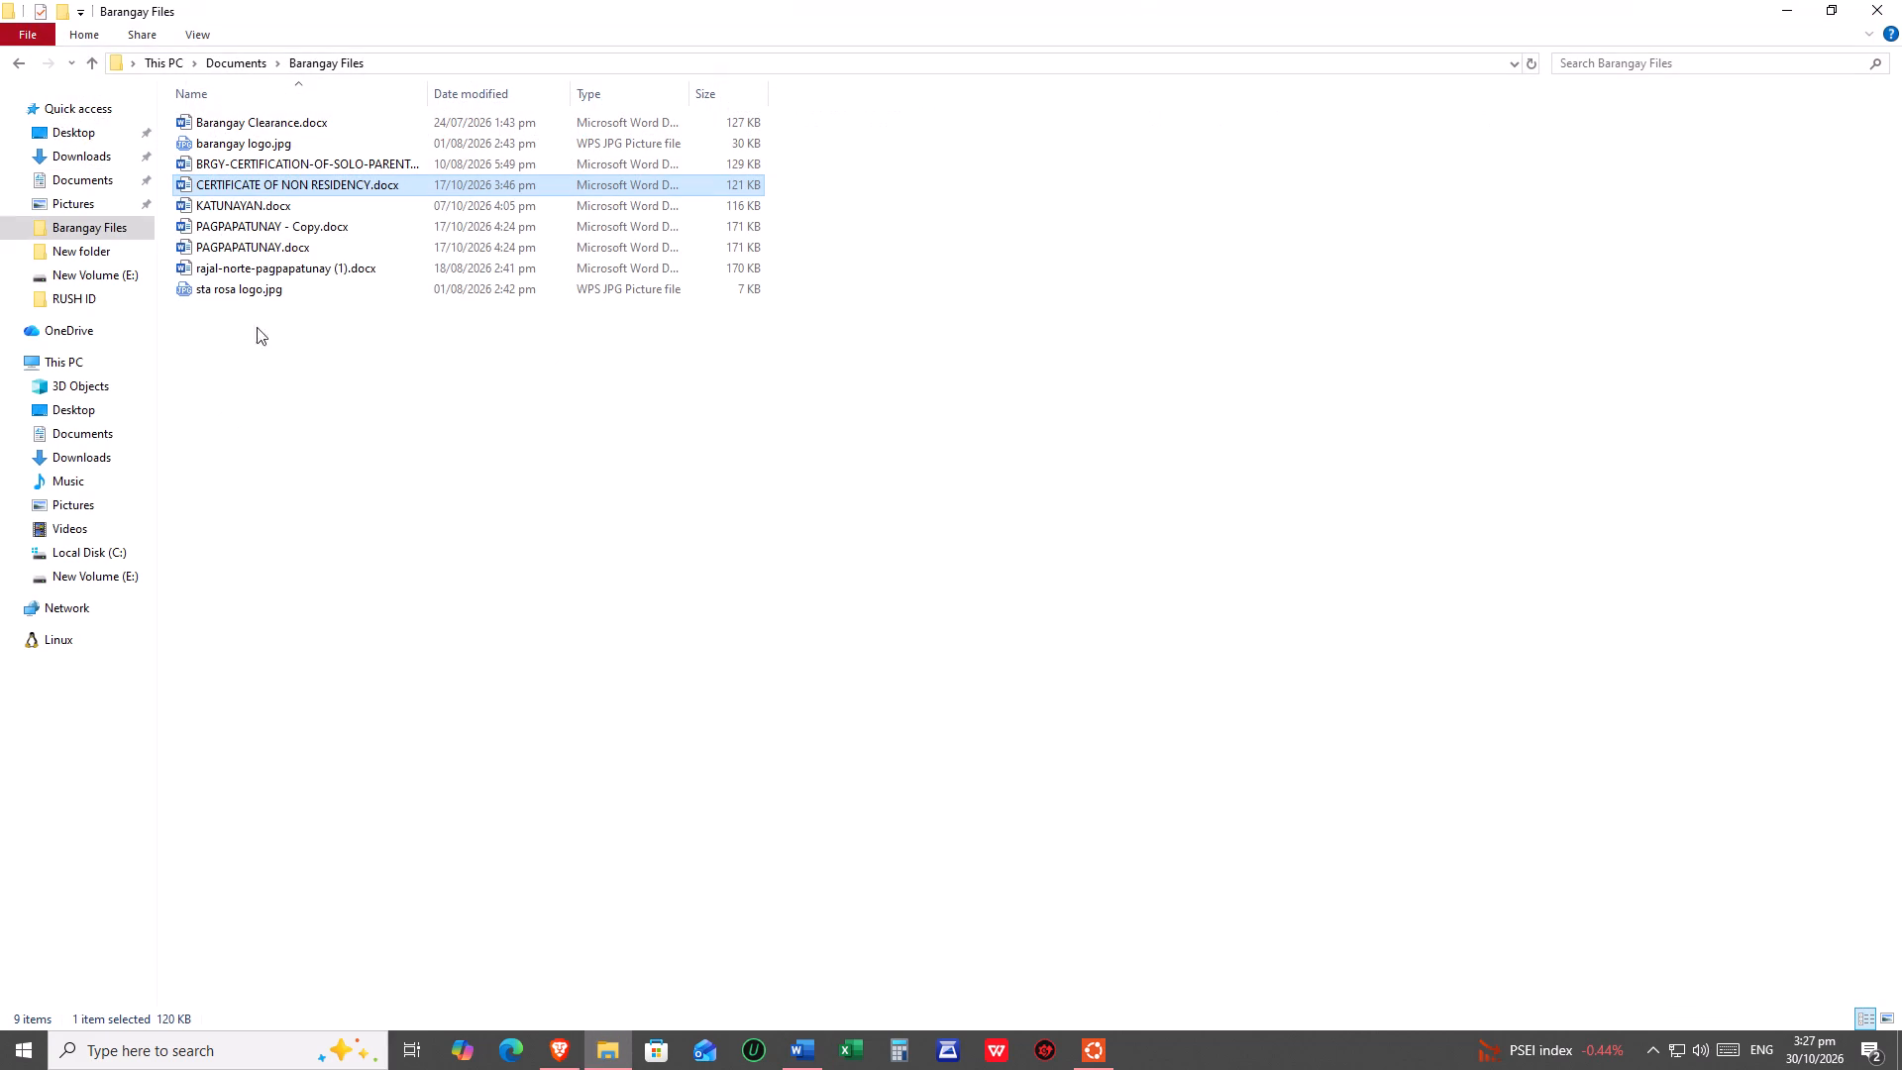
{"action": "left_click", "coordinate": [291, 355]}
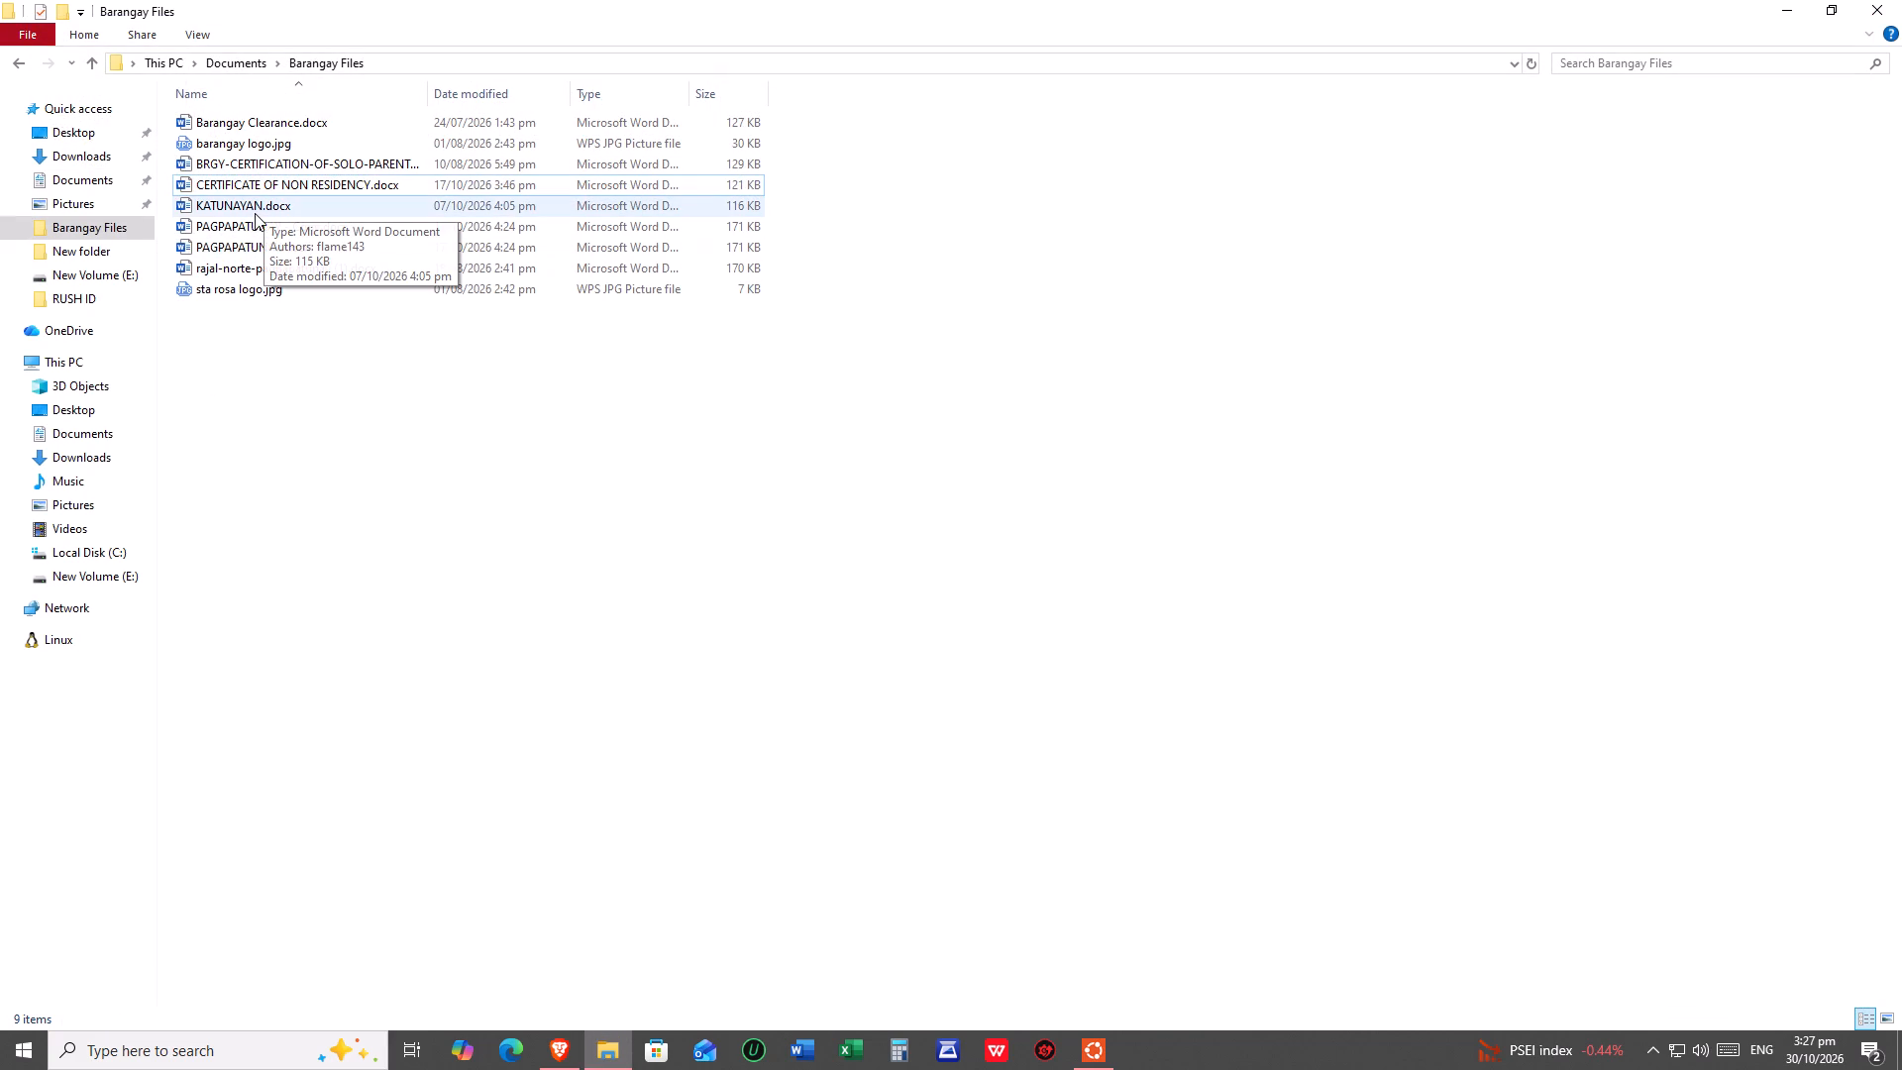
{"action": "double_click", "coordinate": [253, 131]}
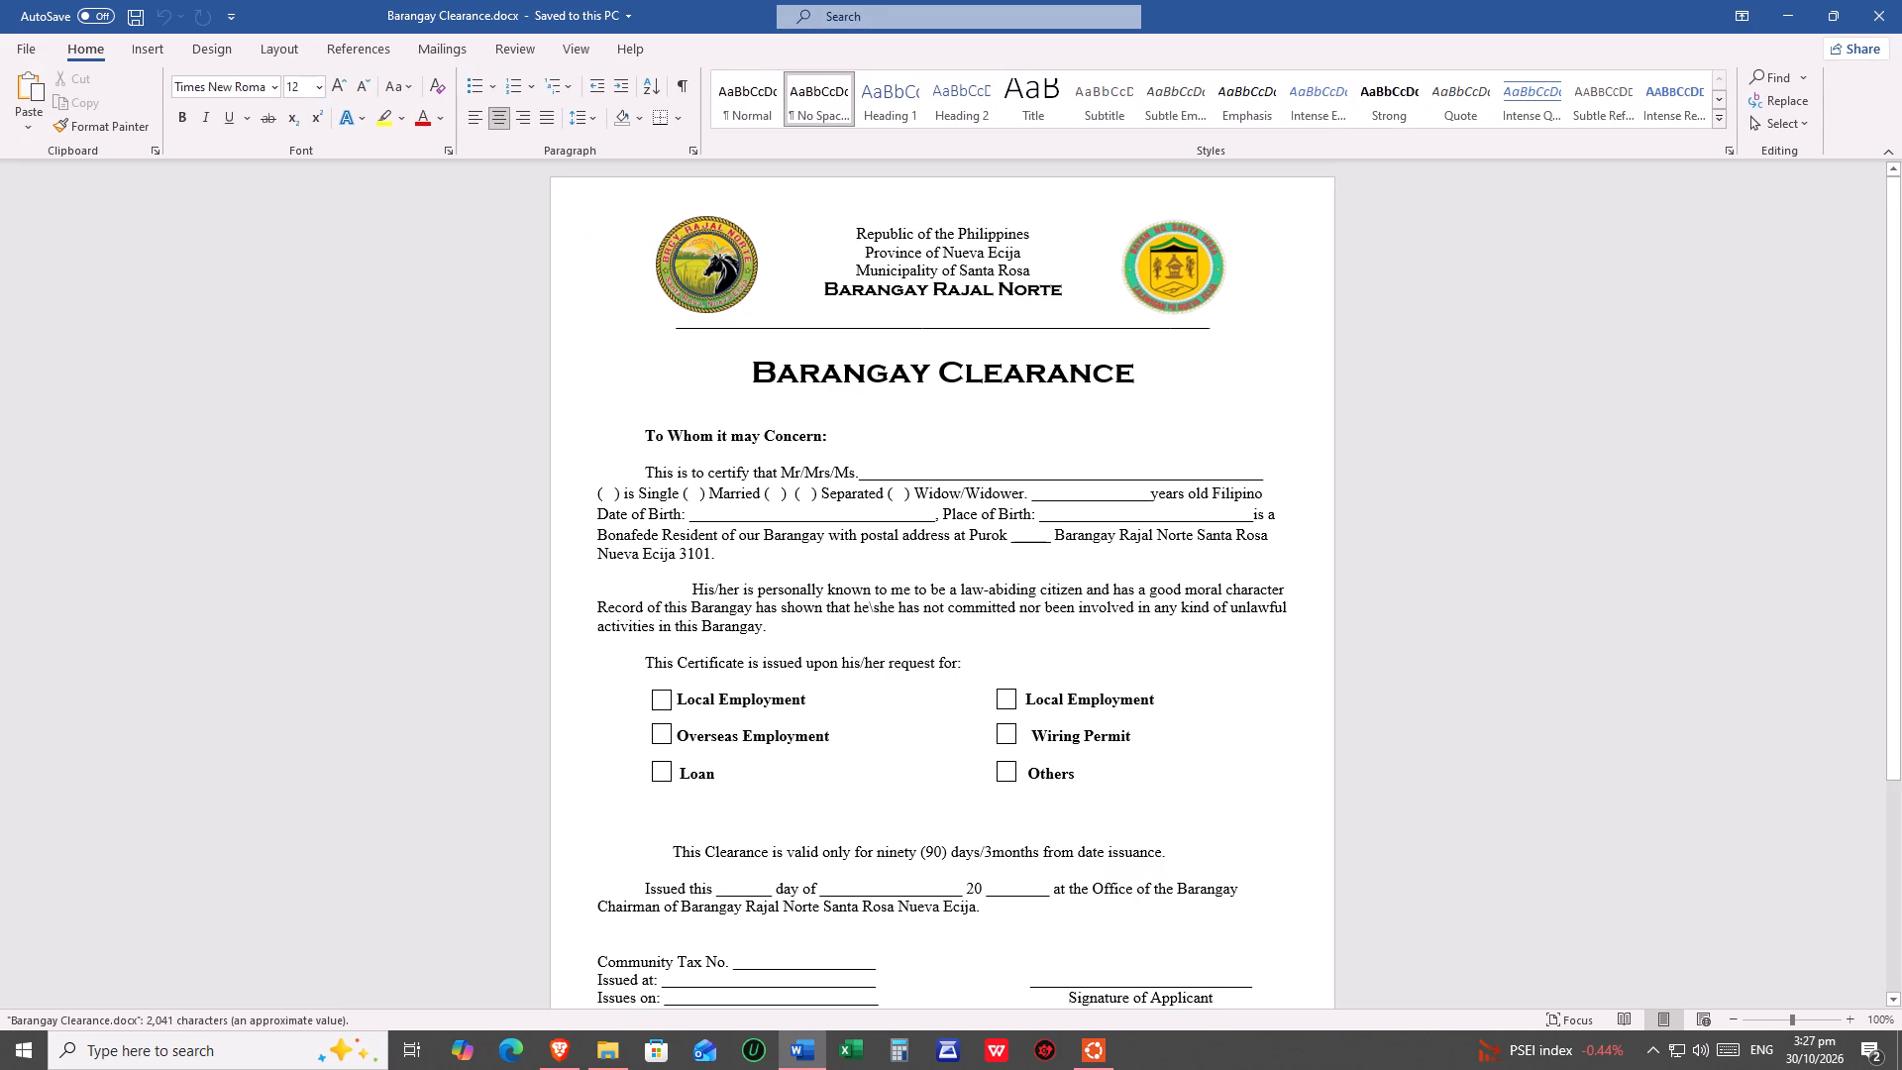
{"action": "scroll", "coordinate": [713, 445], "scroll_direction": "down", "scroll_amount": 3}
{"action": "scroll", "coordinate": [739, 423], "scroll_direction": "up", "scroll_amount": 7}
{"action": "left_click", "coordinate": [1901, 0]}
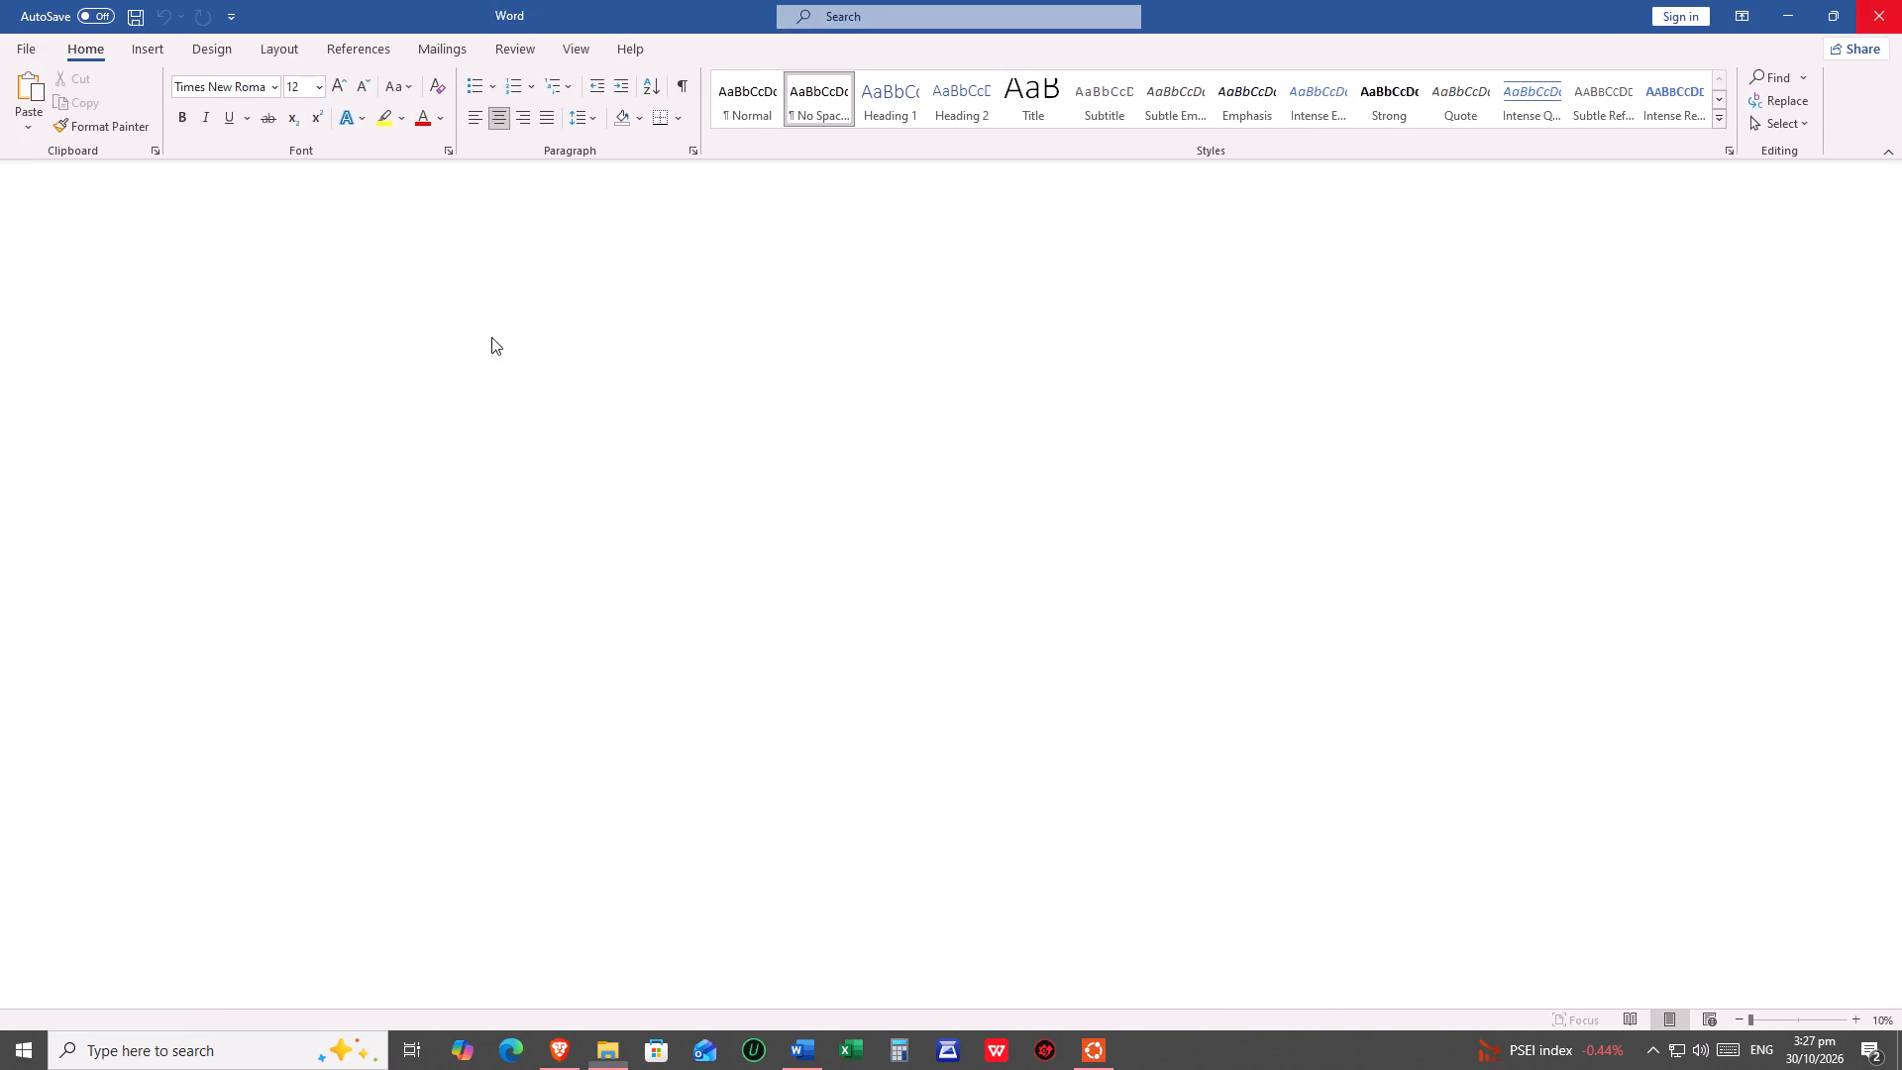
{"action": "double_click", "coordinate": [227, 270]}
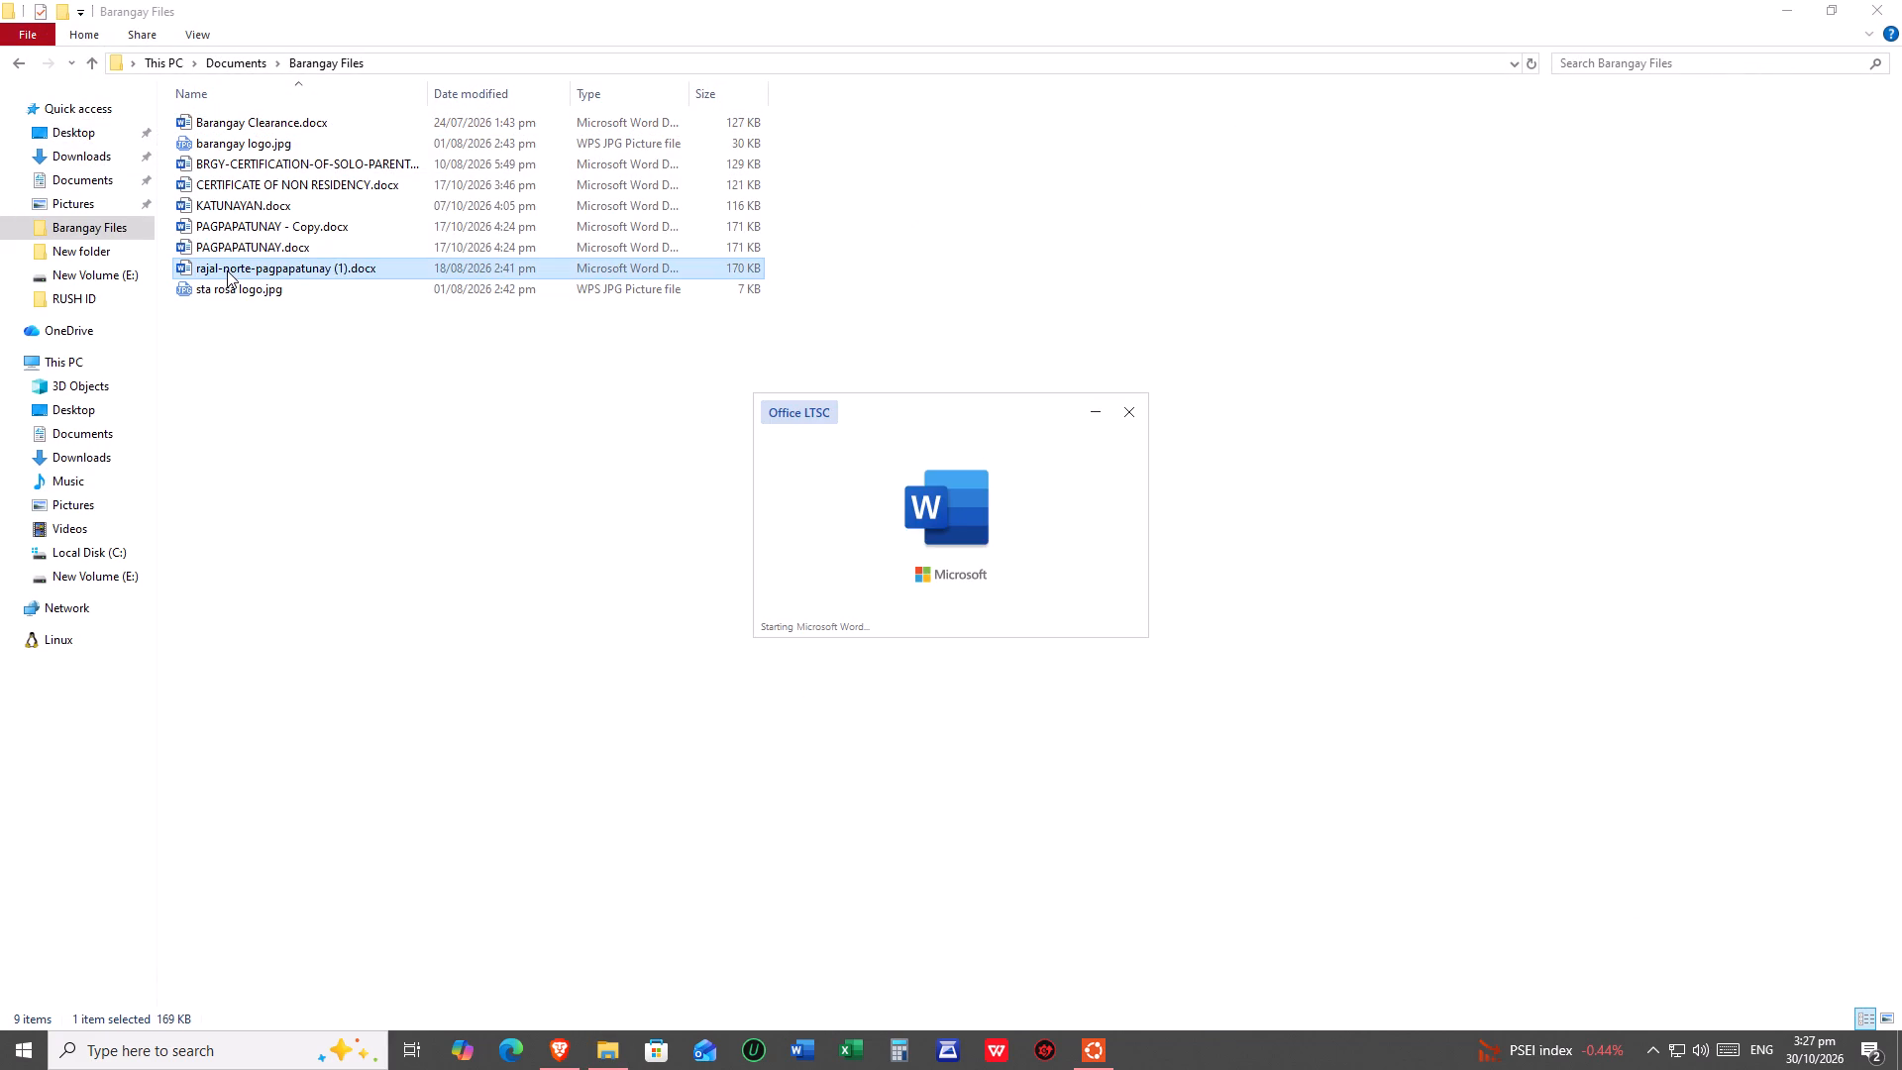
{"action": "scroll", "coordinate": [1289, 281], "scroll_direction": "down", "scroll_amount": 10}
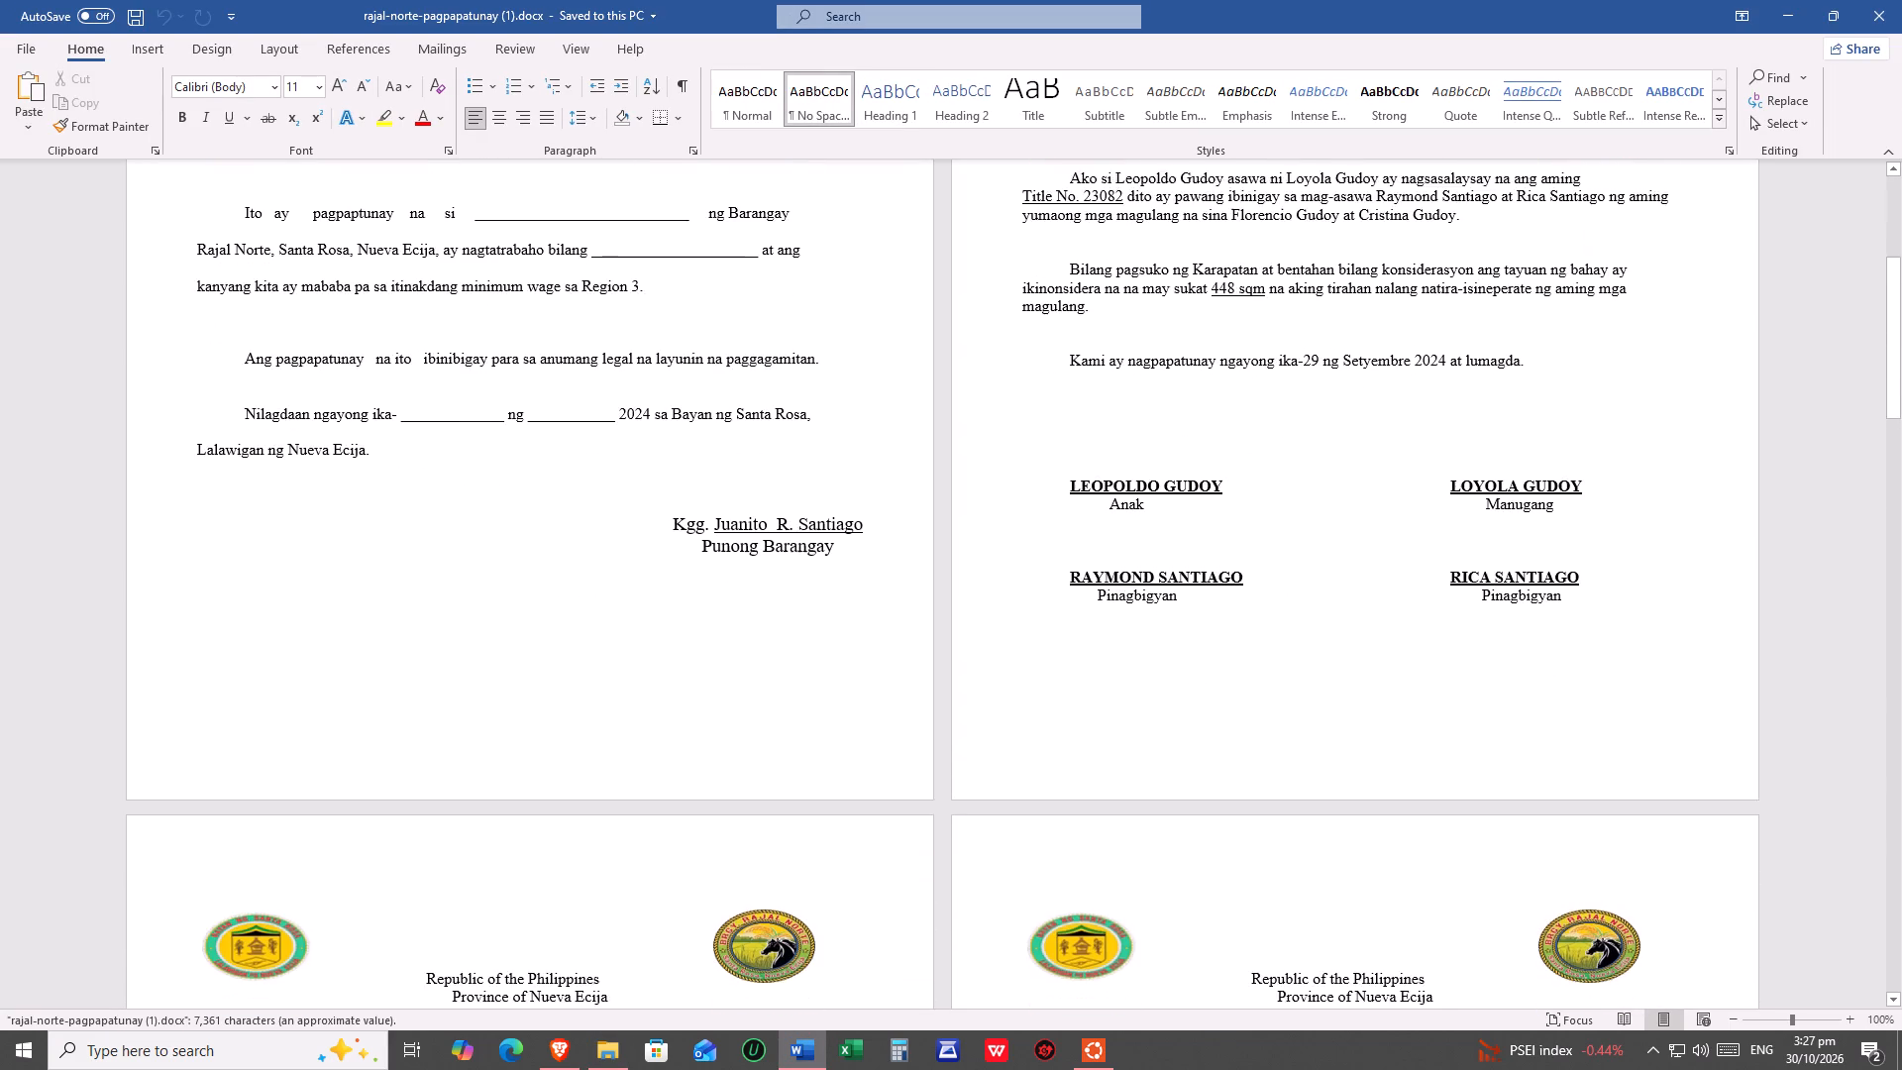
{"action": "left_click", "coordinate": [1901, 0]}
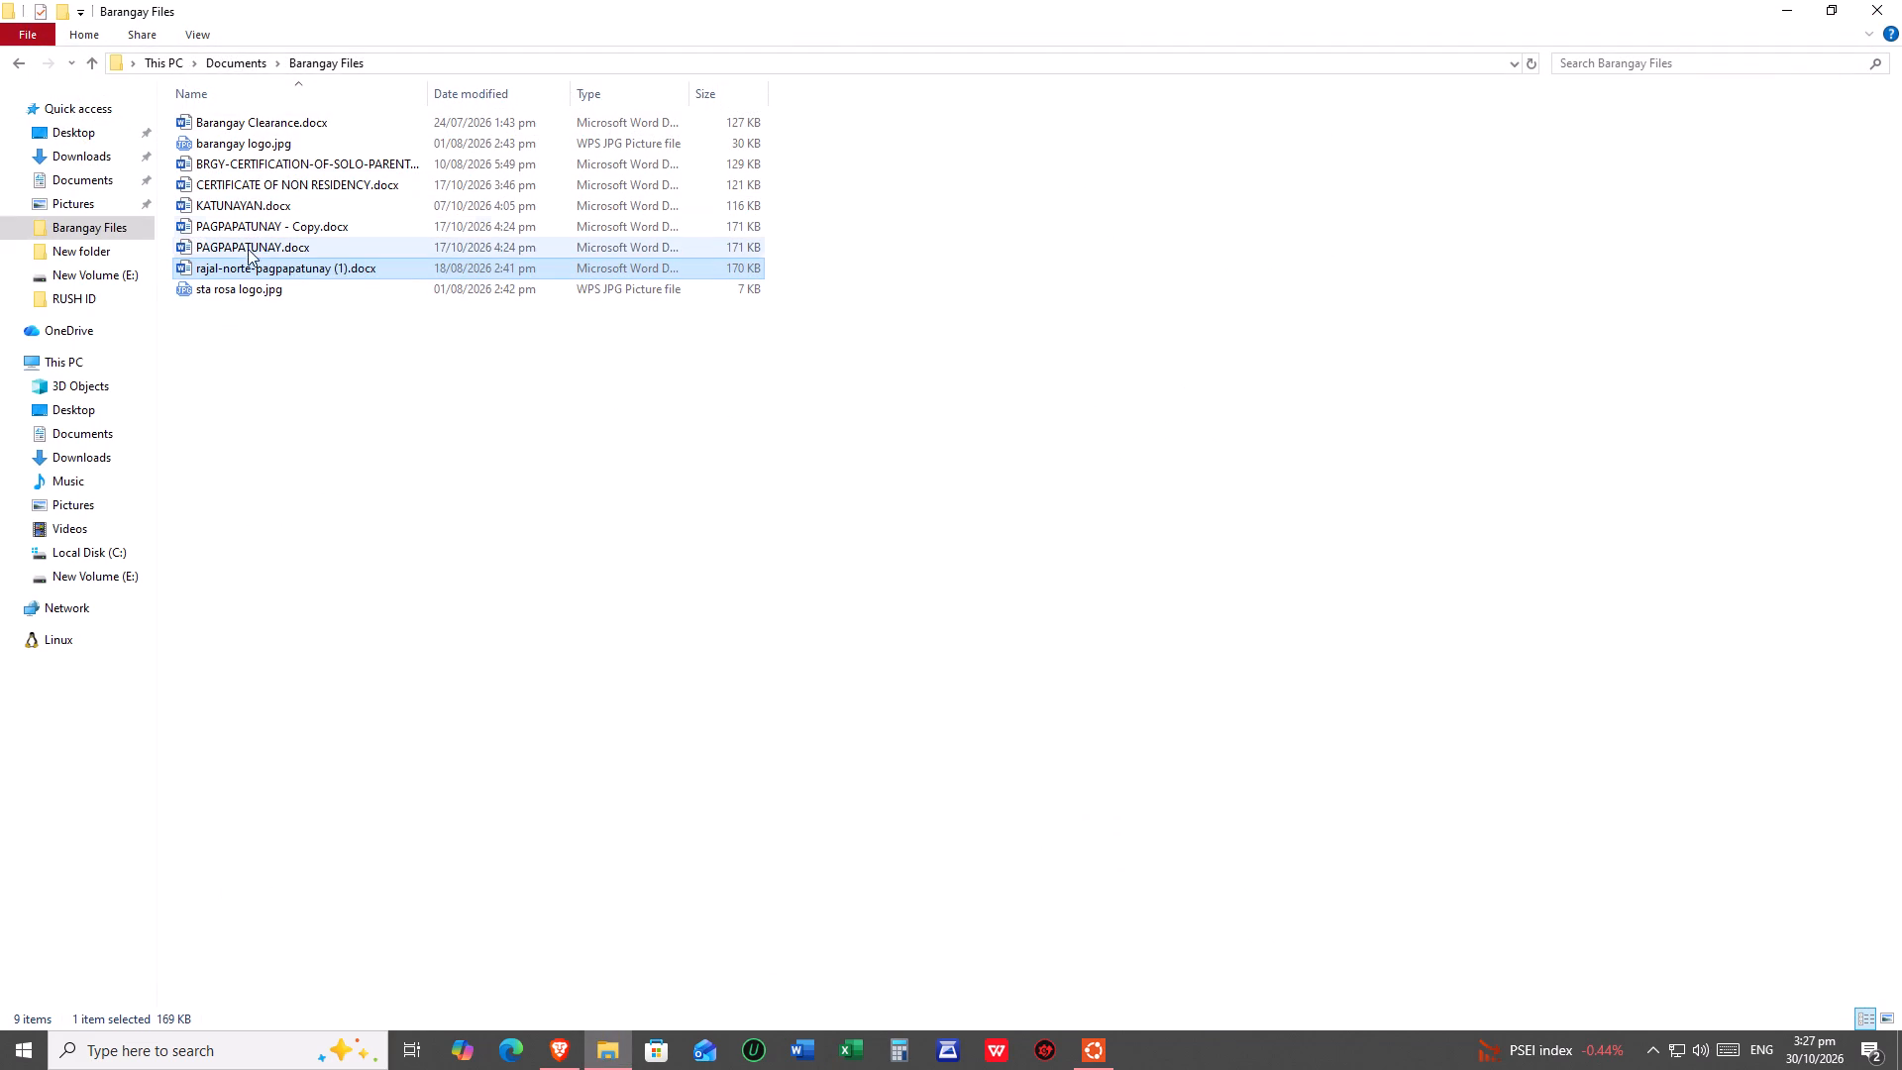
{"action": "double_click", "coordinate": [247, 253]}
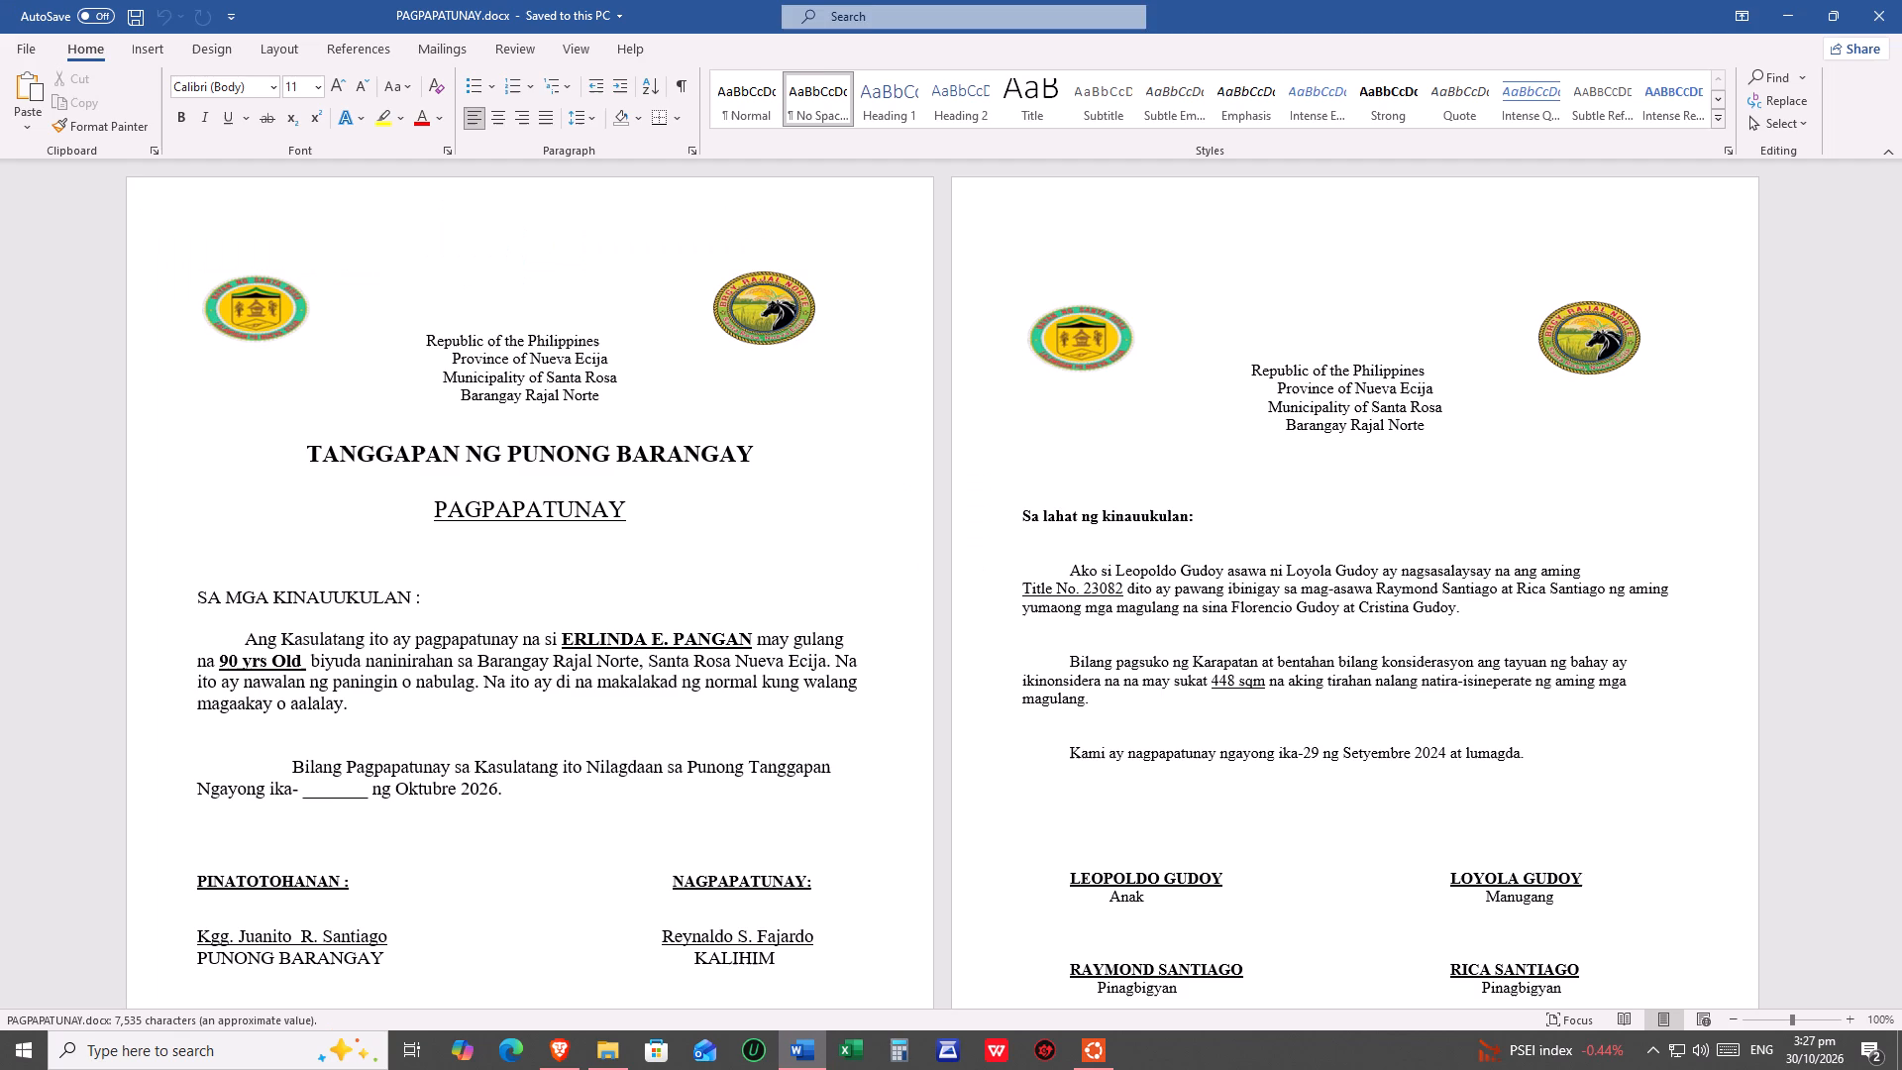
{"action": "left_click", "coordinate": [1901, 0]}
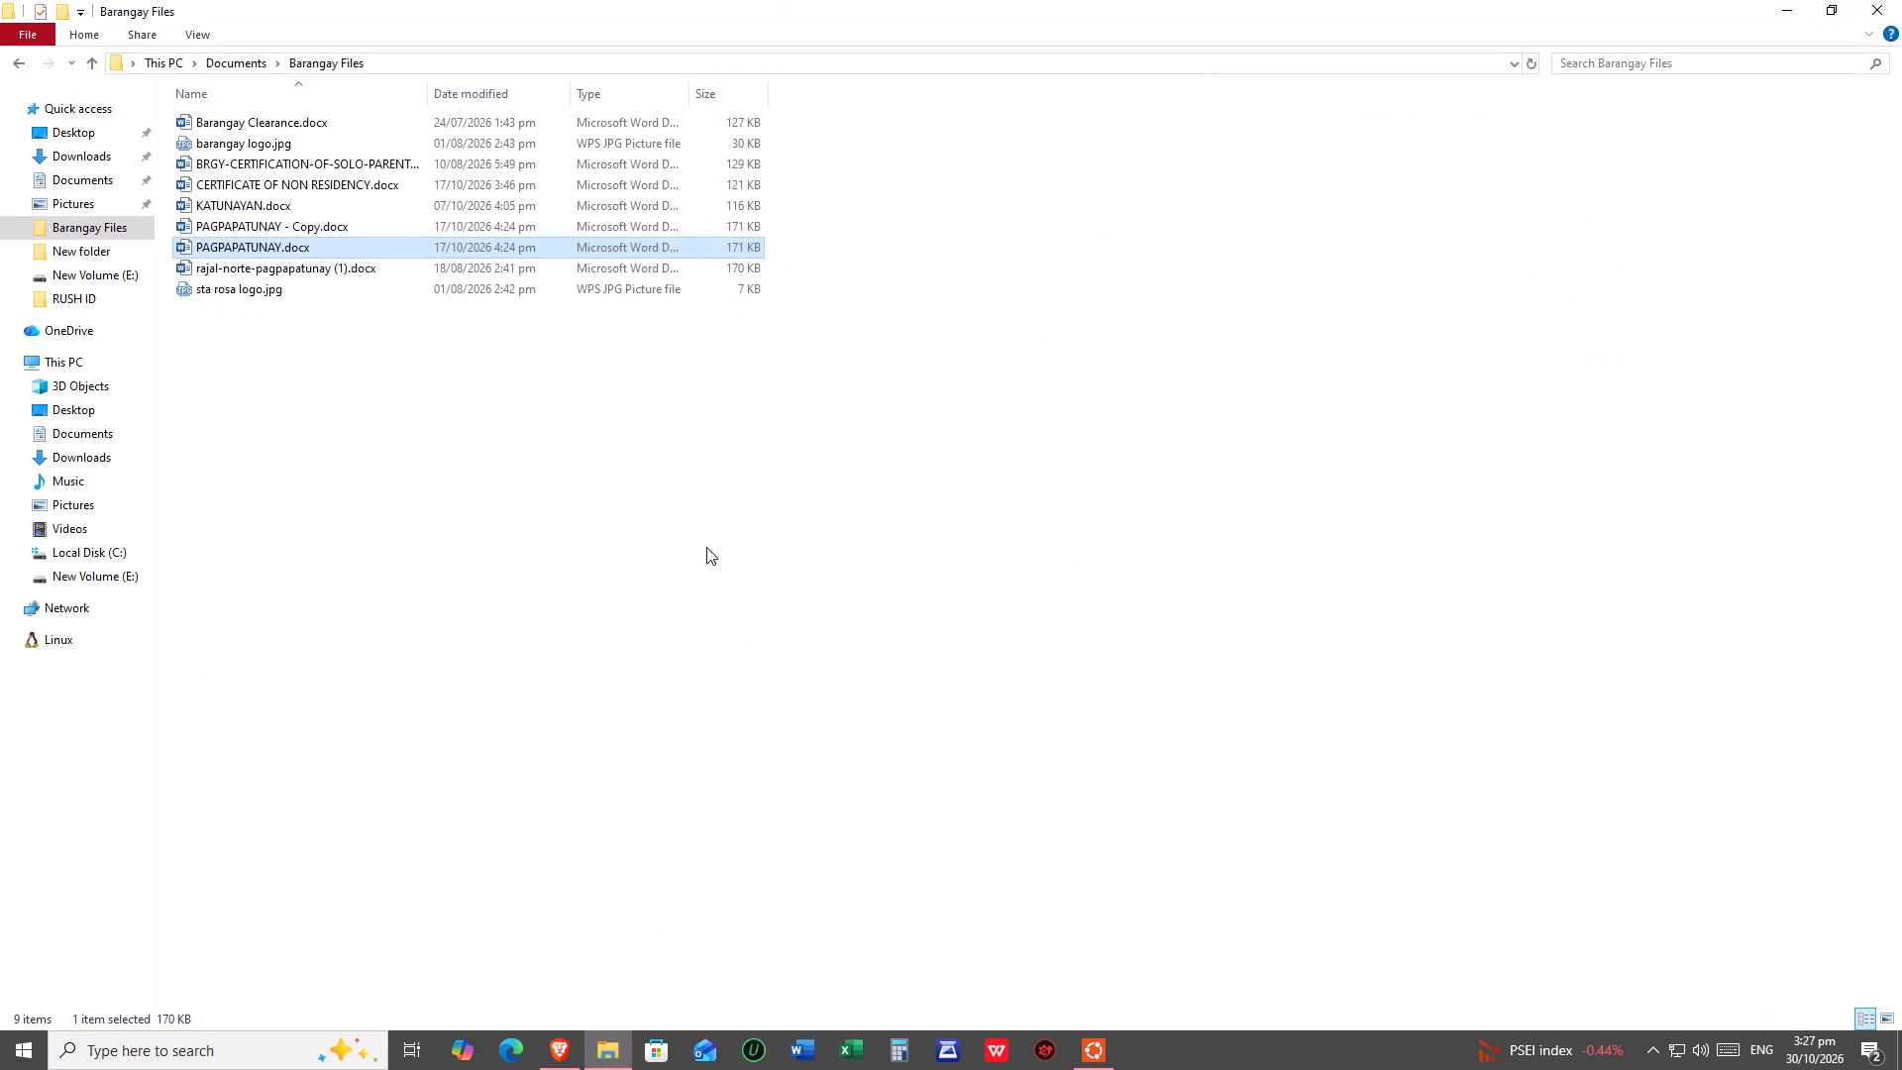
{"action": "double_click", "coordinate": [243, 168]}
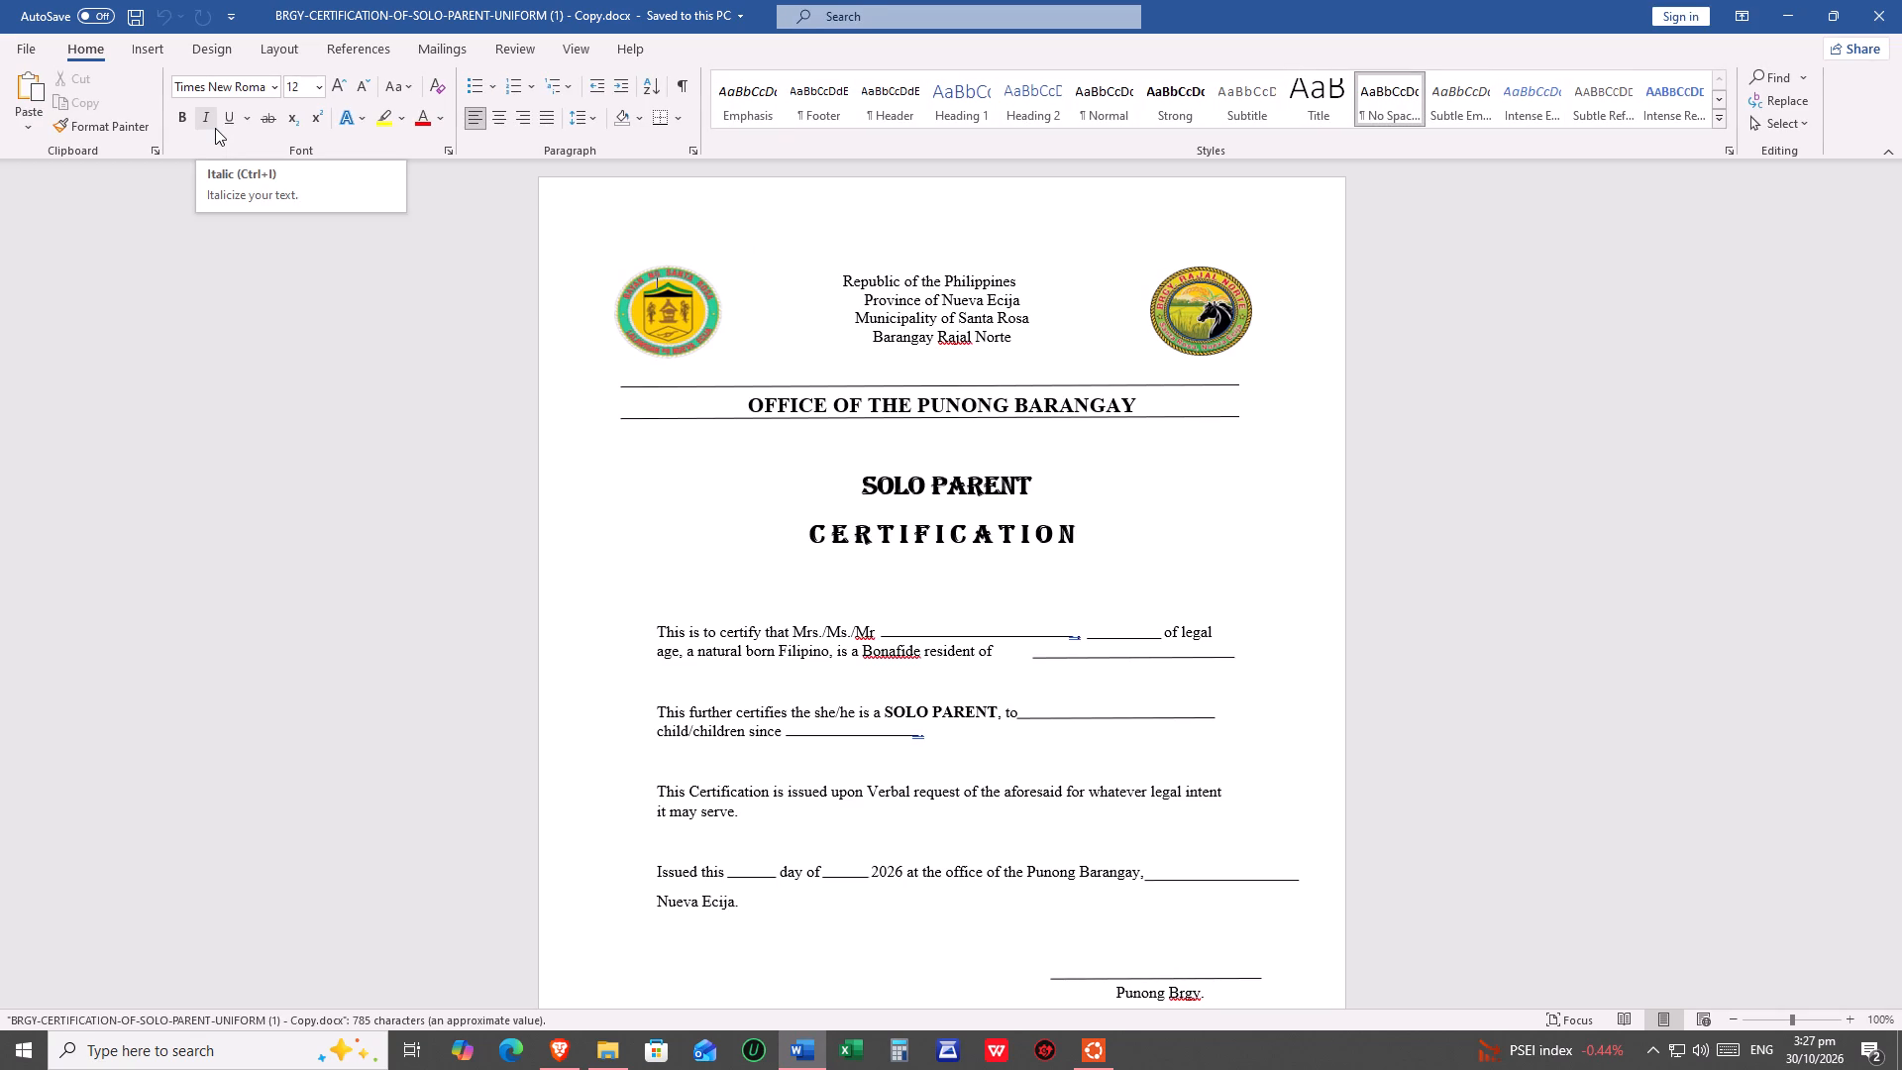
{"action": "left_click", "coordinate": [1901, 0]}
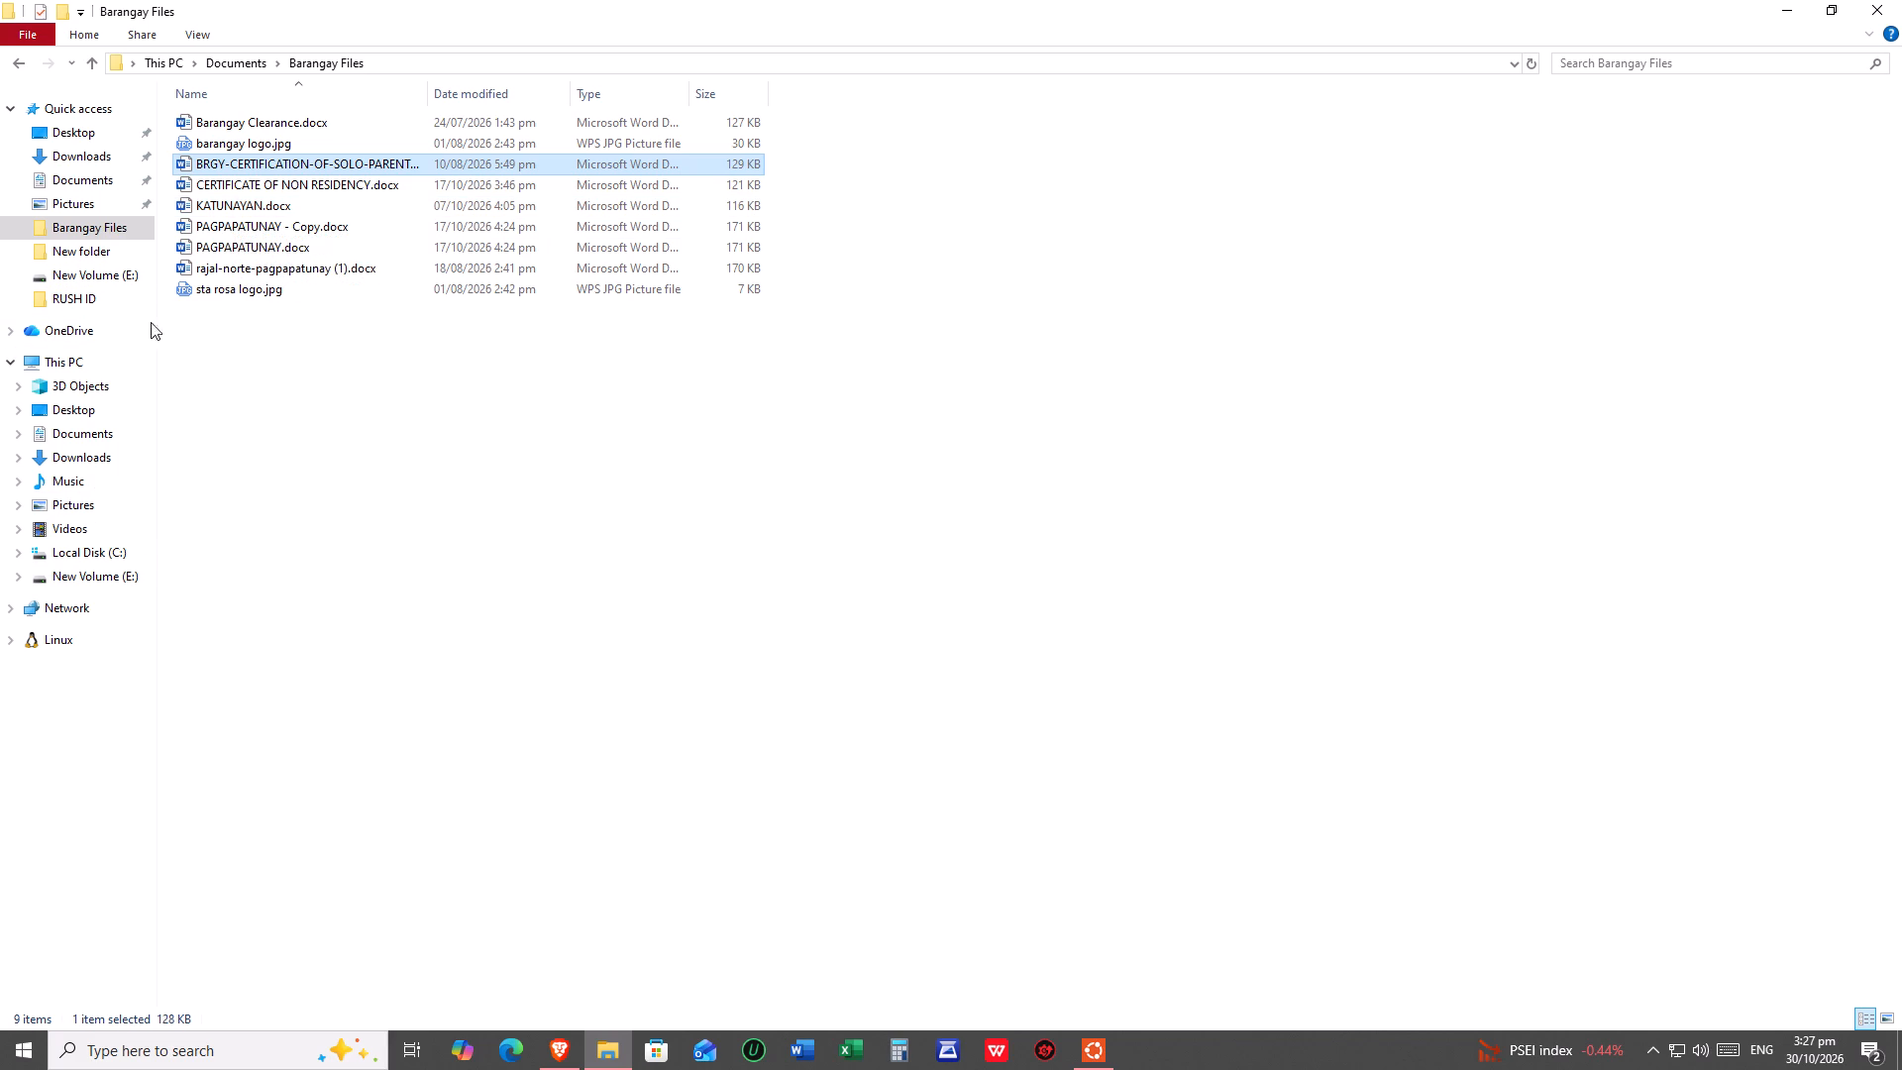
Recheck the non-residency certificate, the solo parent certification and the Barangay Clearance as possible templates, closing each one.
{"action": "double_click", "coordinate": [234, 181]}
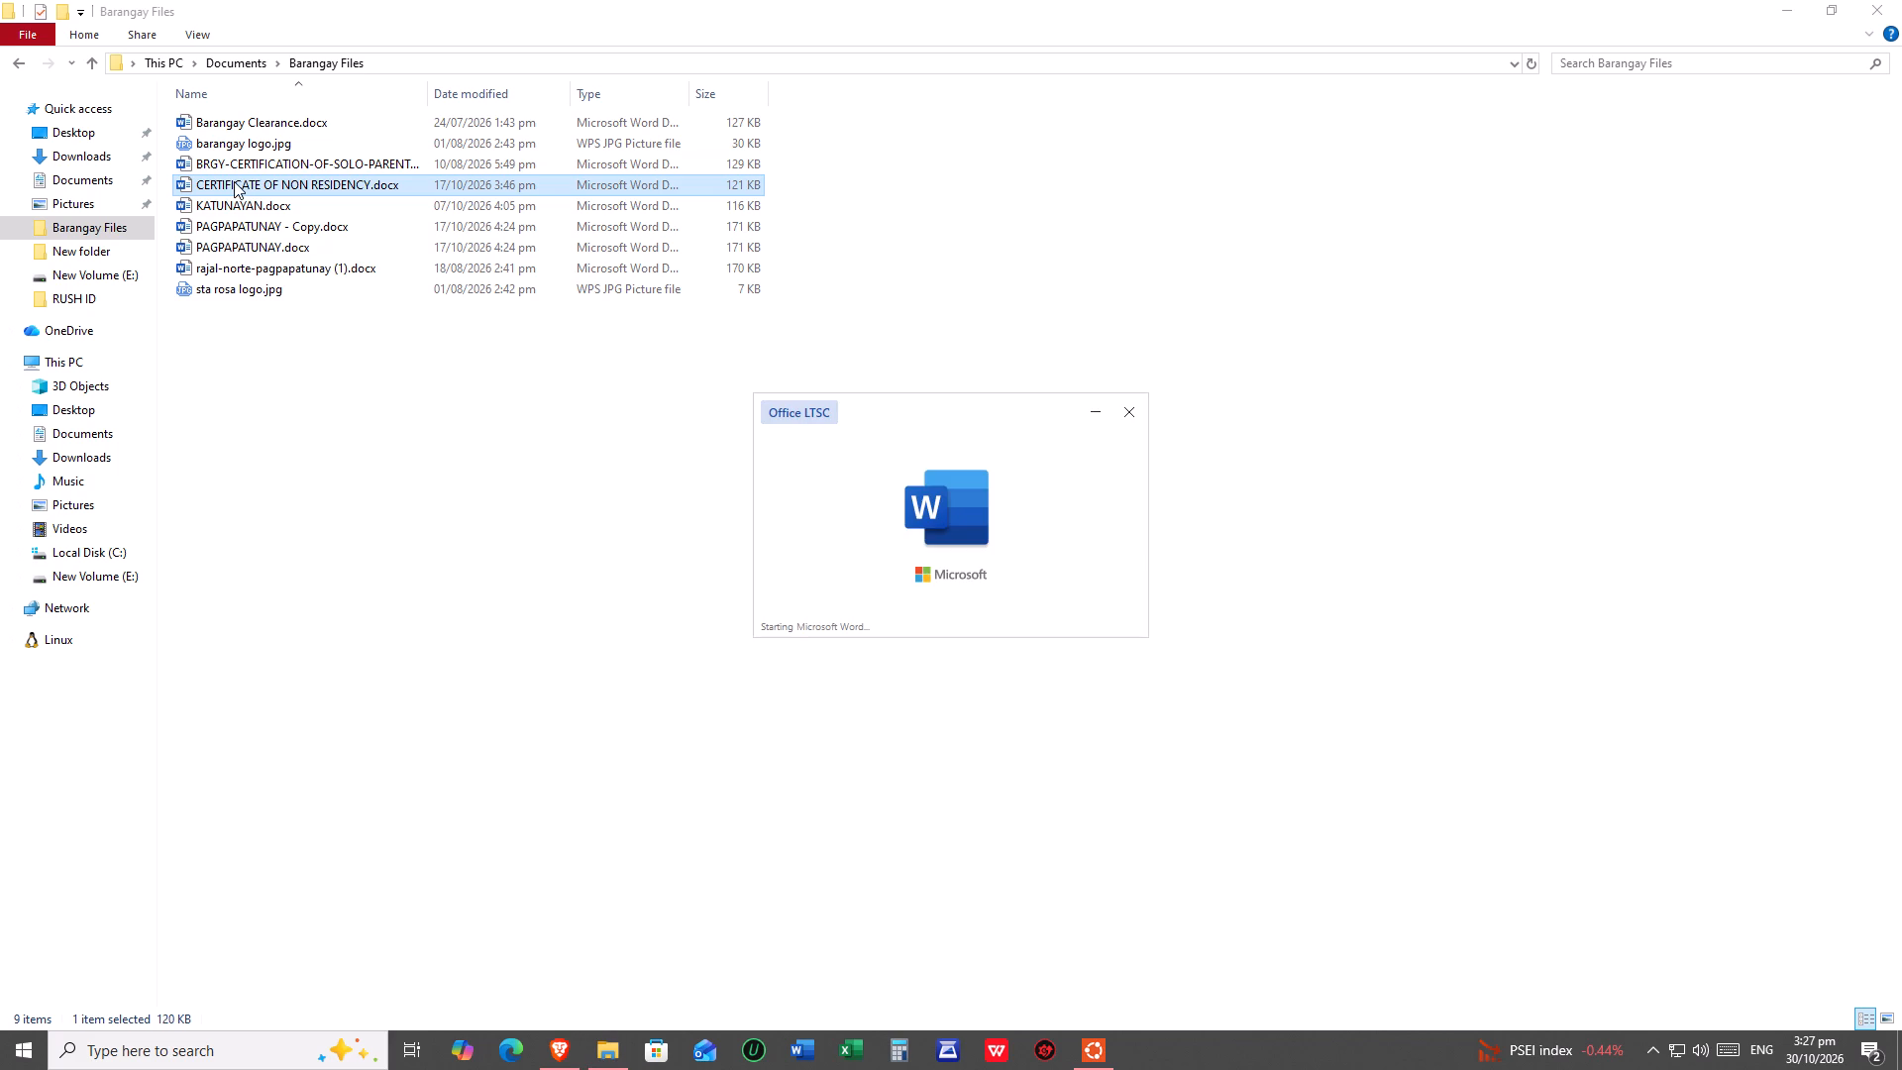
{"action": "scroll", "coordinate": [862, 621], "scroll_direction": "down", "scroll_amount": 9}
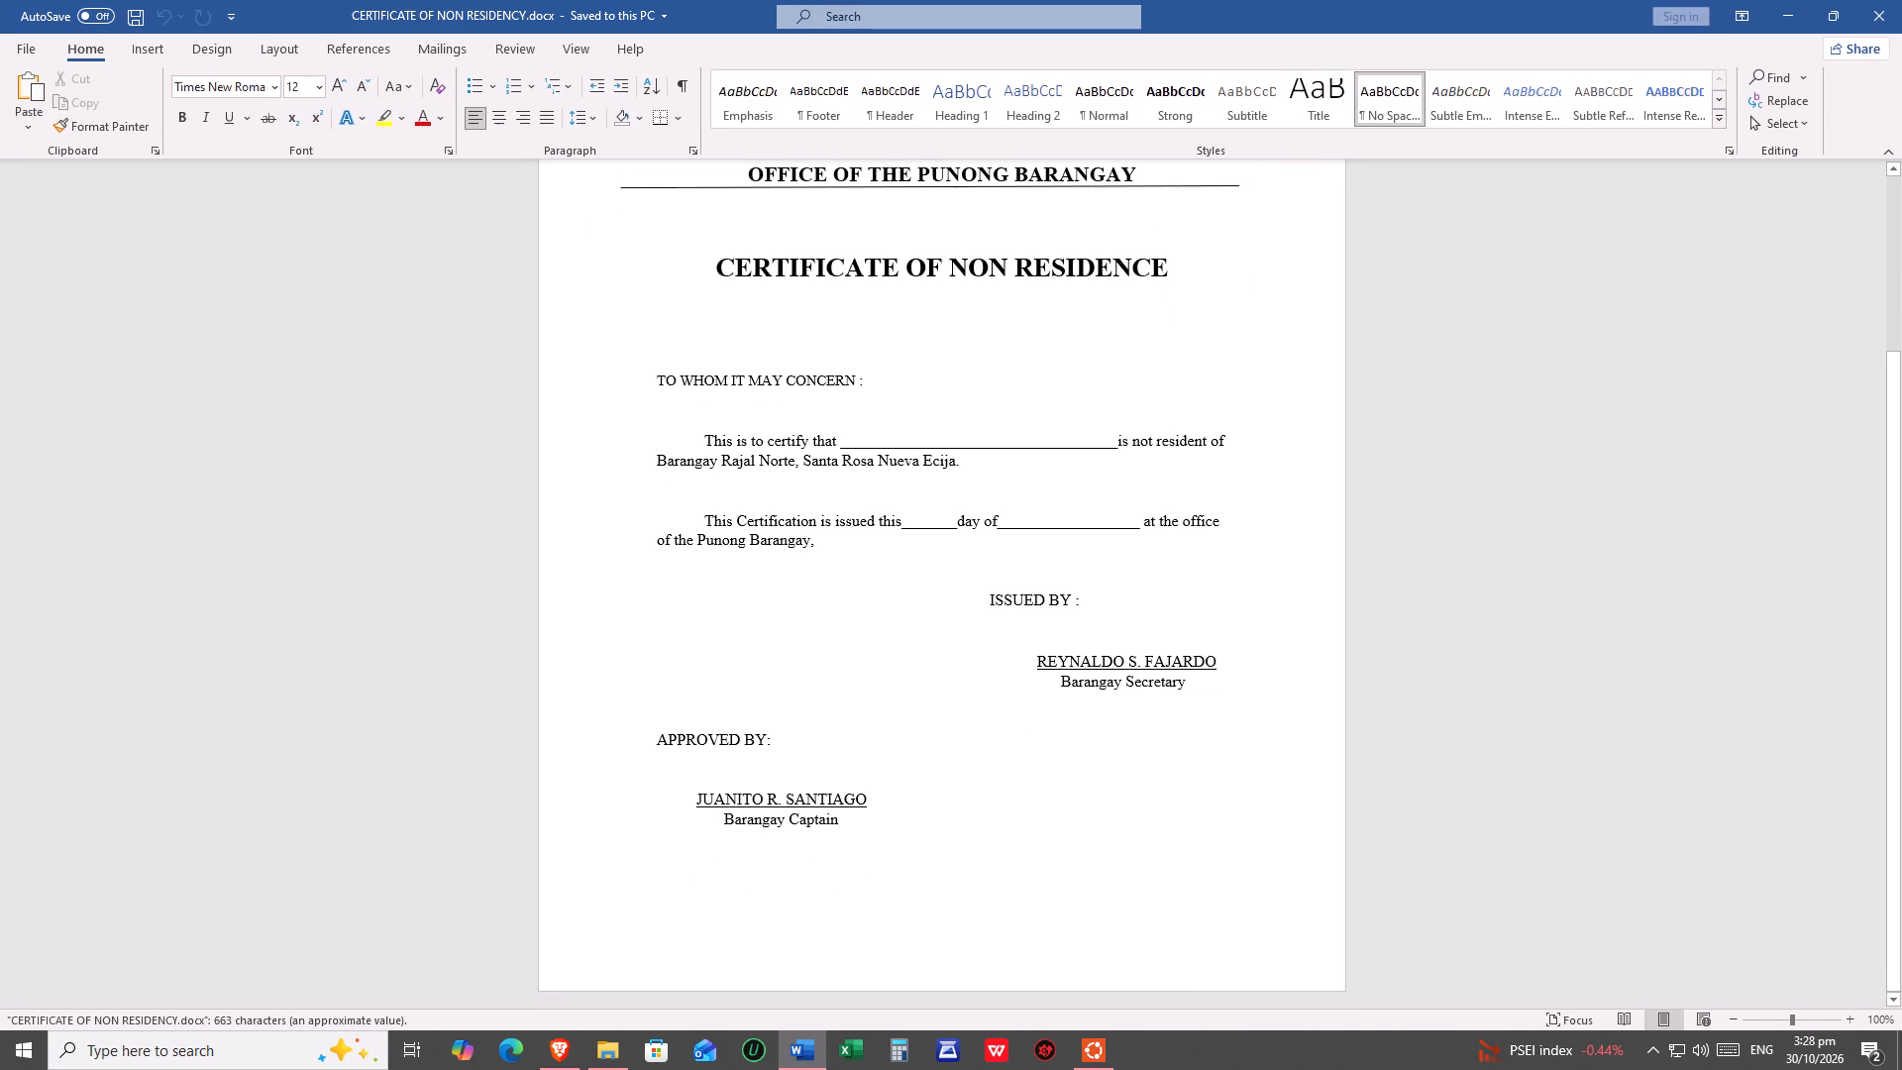
{"action": "scroll", "coordinate": [929, 615], "scroll_direction": "up", "scroll_amount": 9}
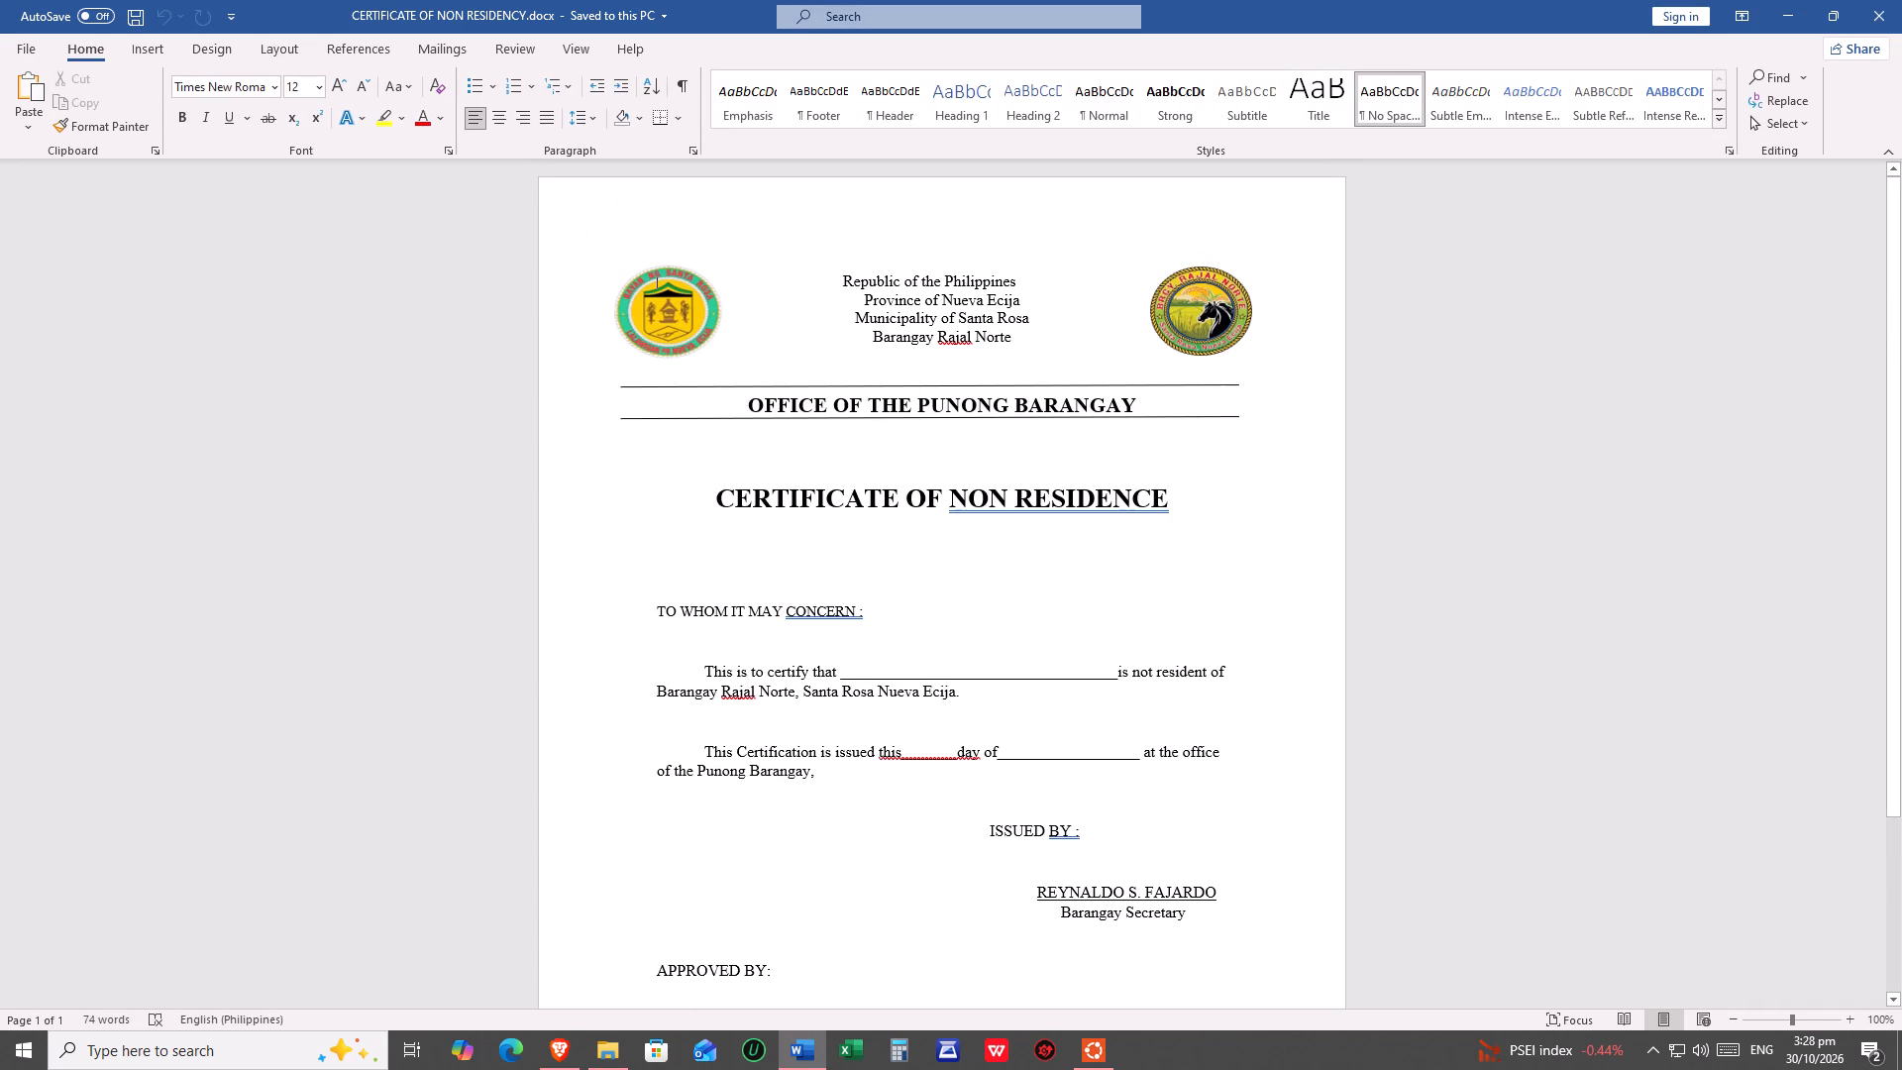
{"action": "left_click", "coordinate": [1901, 0]}
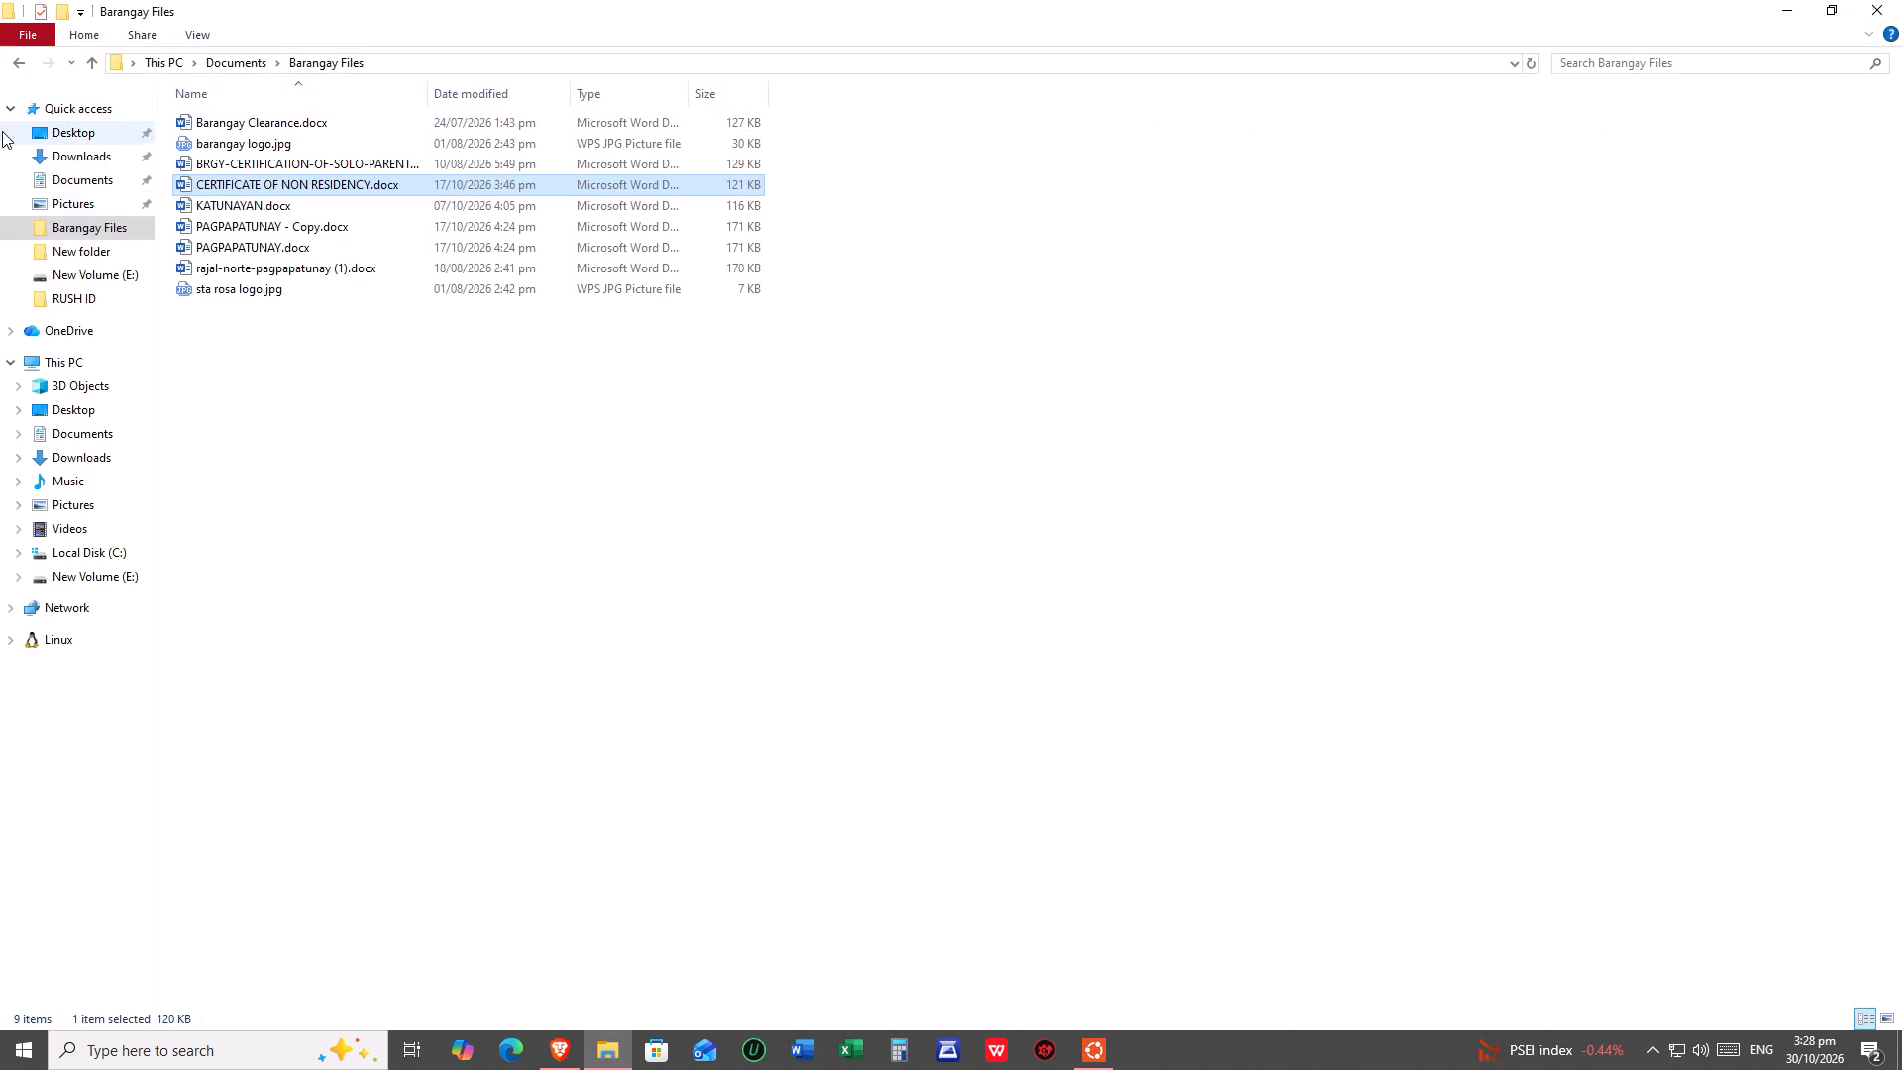
{"action": "double_click", "coordinate": [243, 161]}
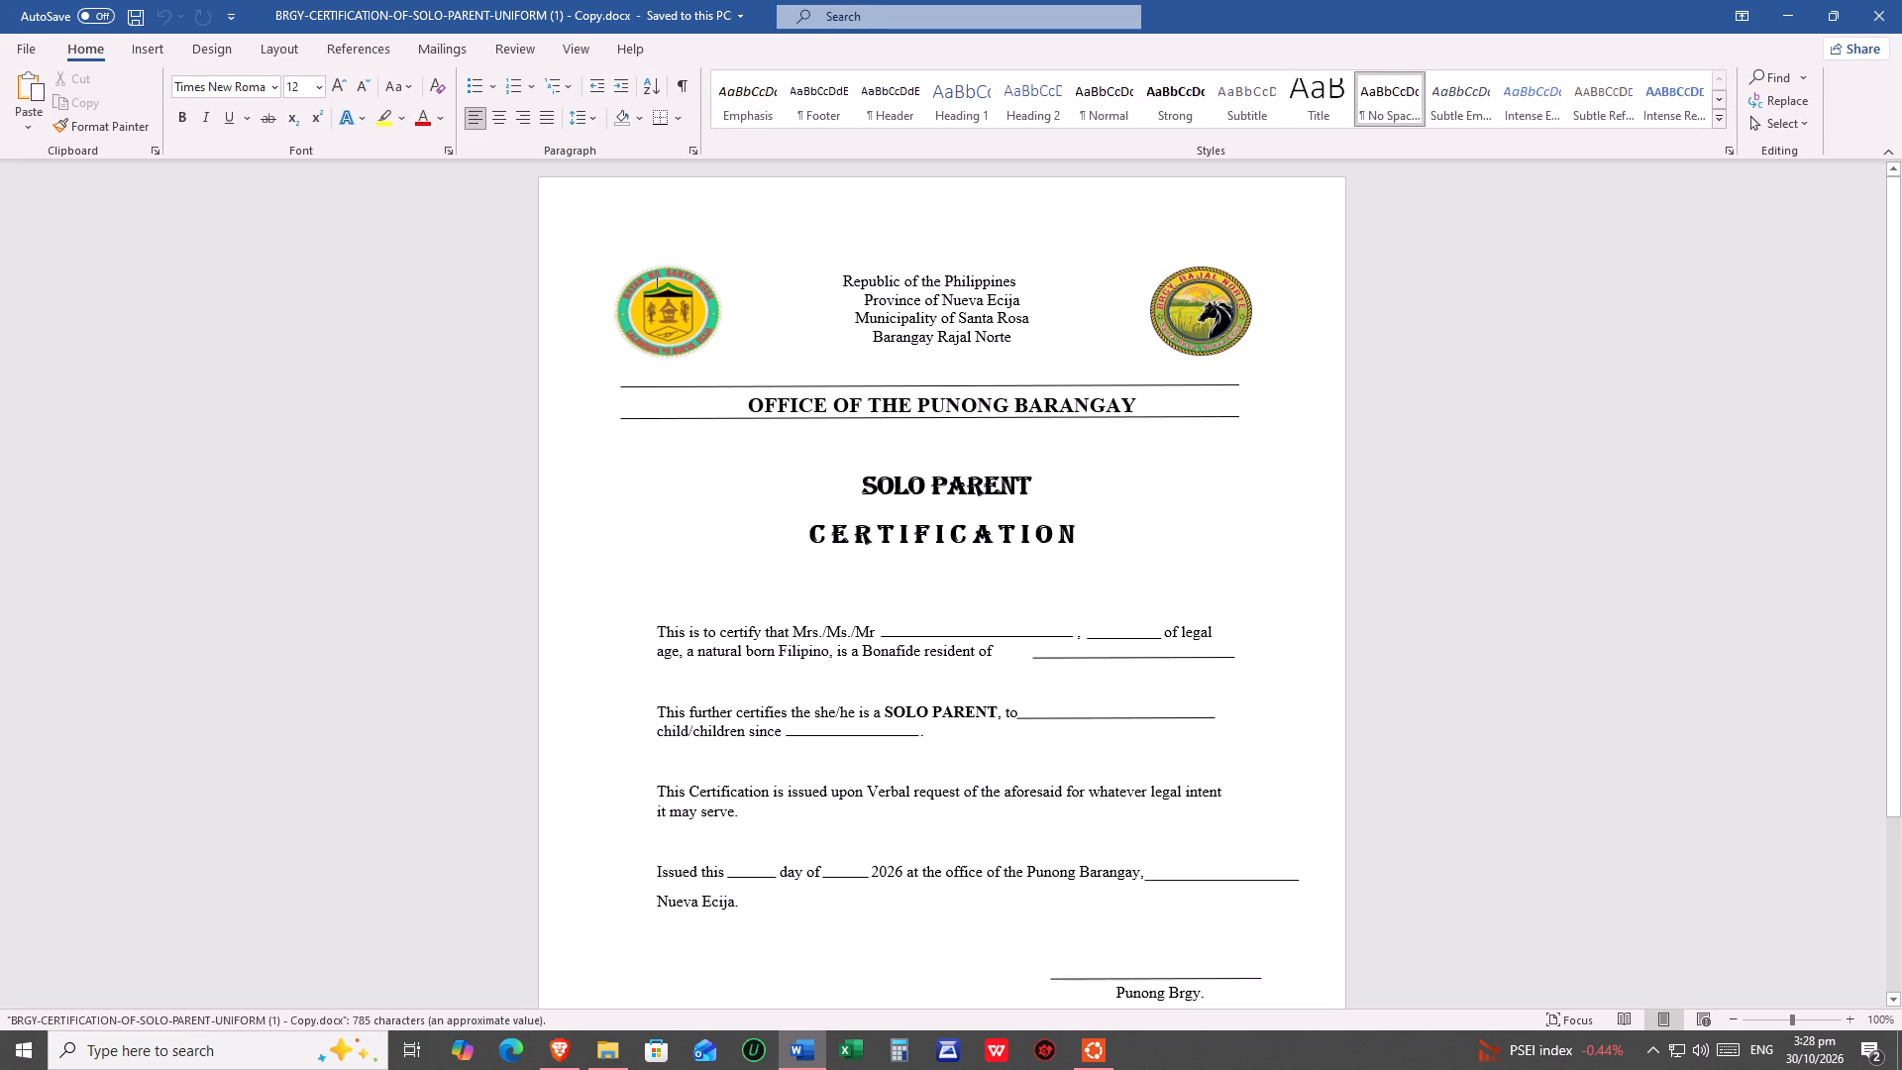
{"action": "left_click", "coordinate": [1888, 0]}
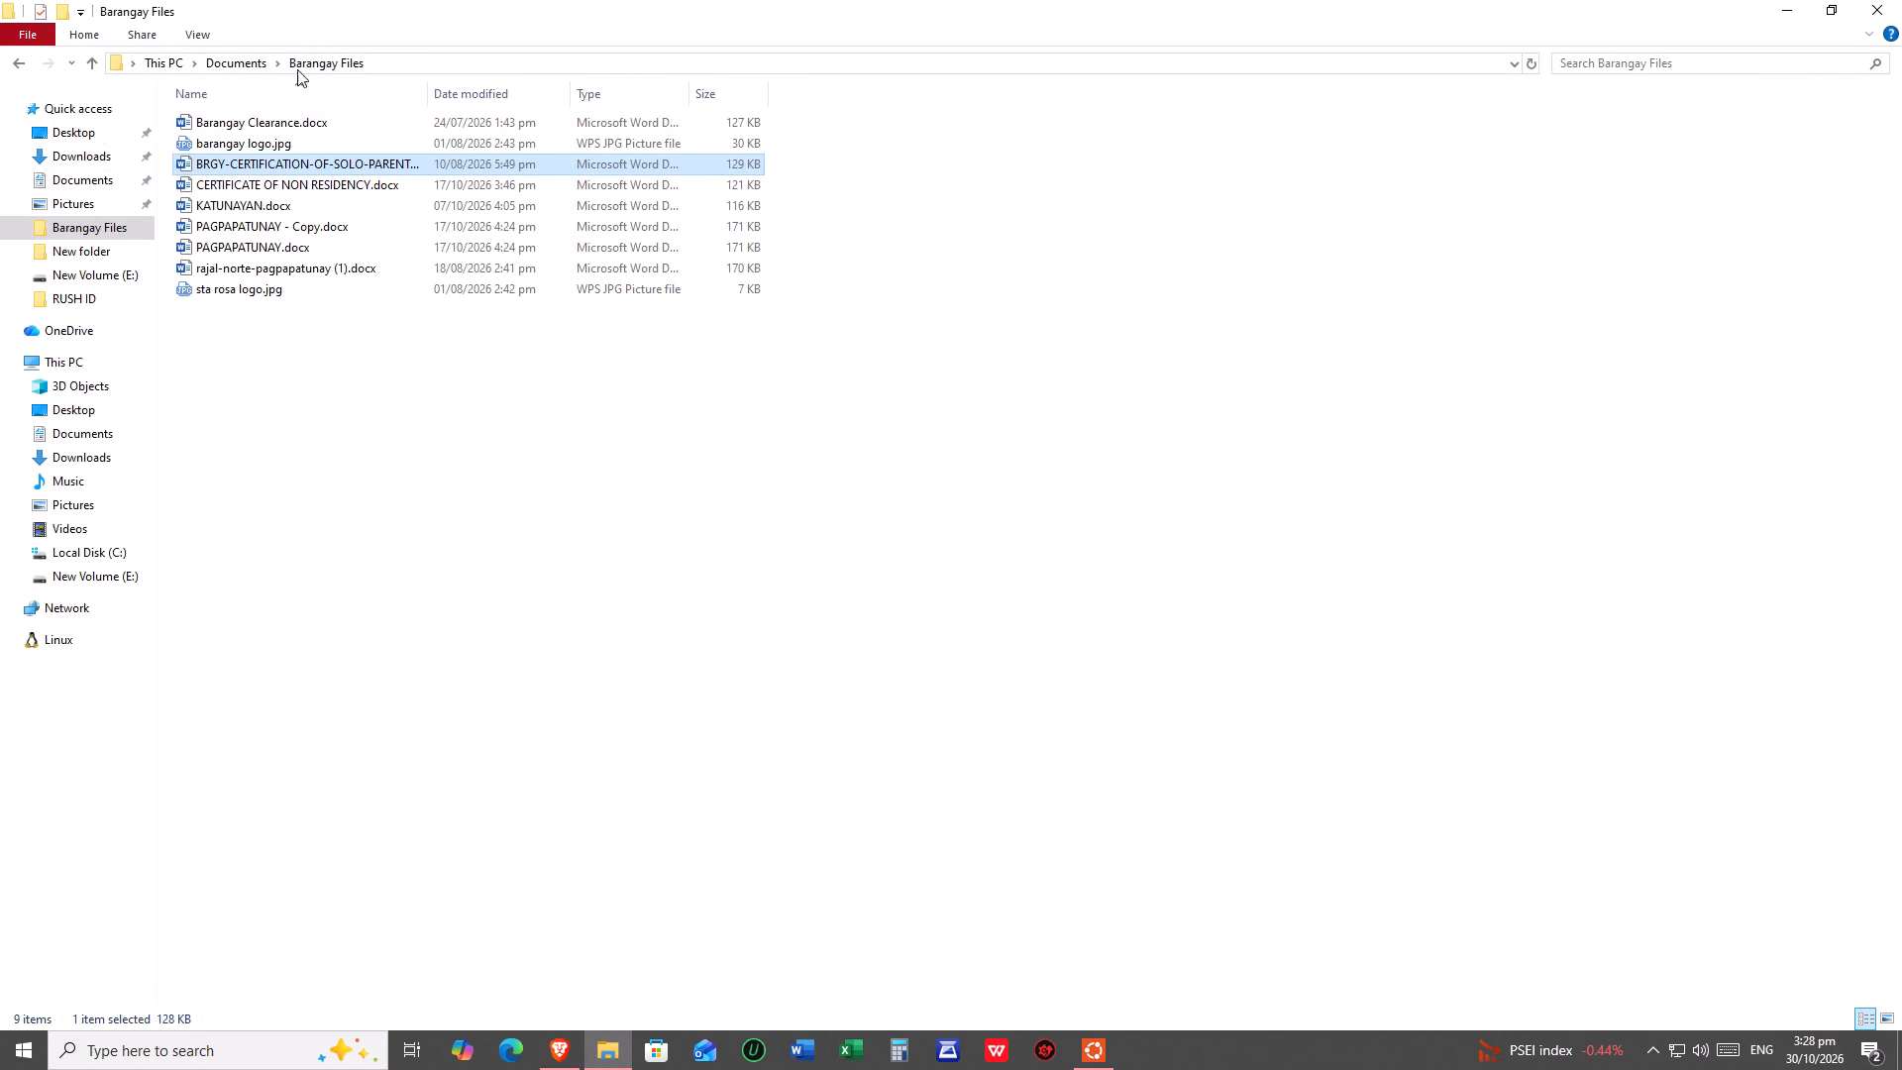
{"action": "double_click", "coordinate": [268, 118]}
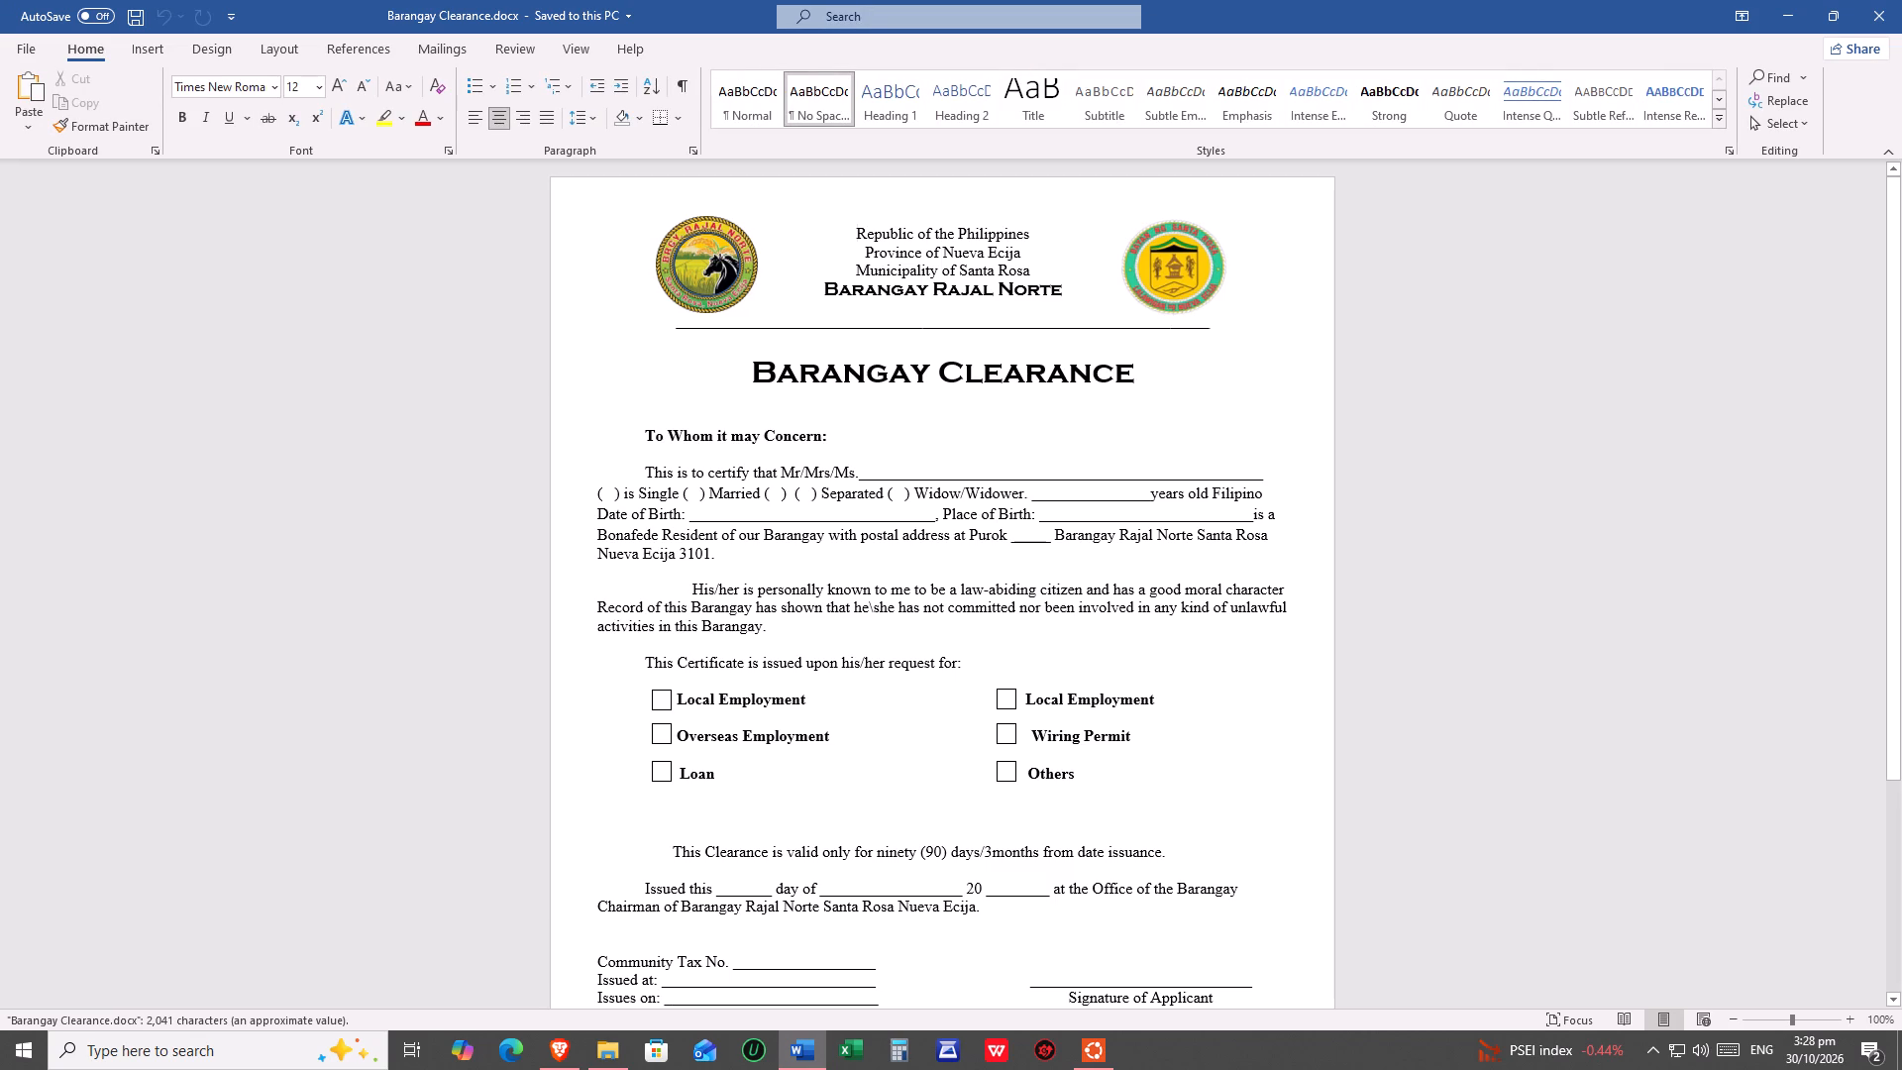
{"action": "left_click", "coordinate": [1901, 13]}
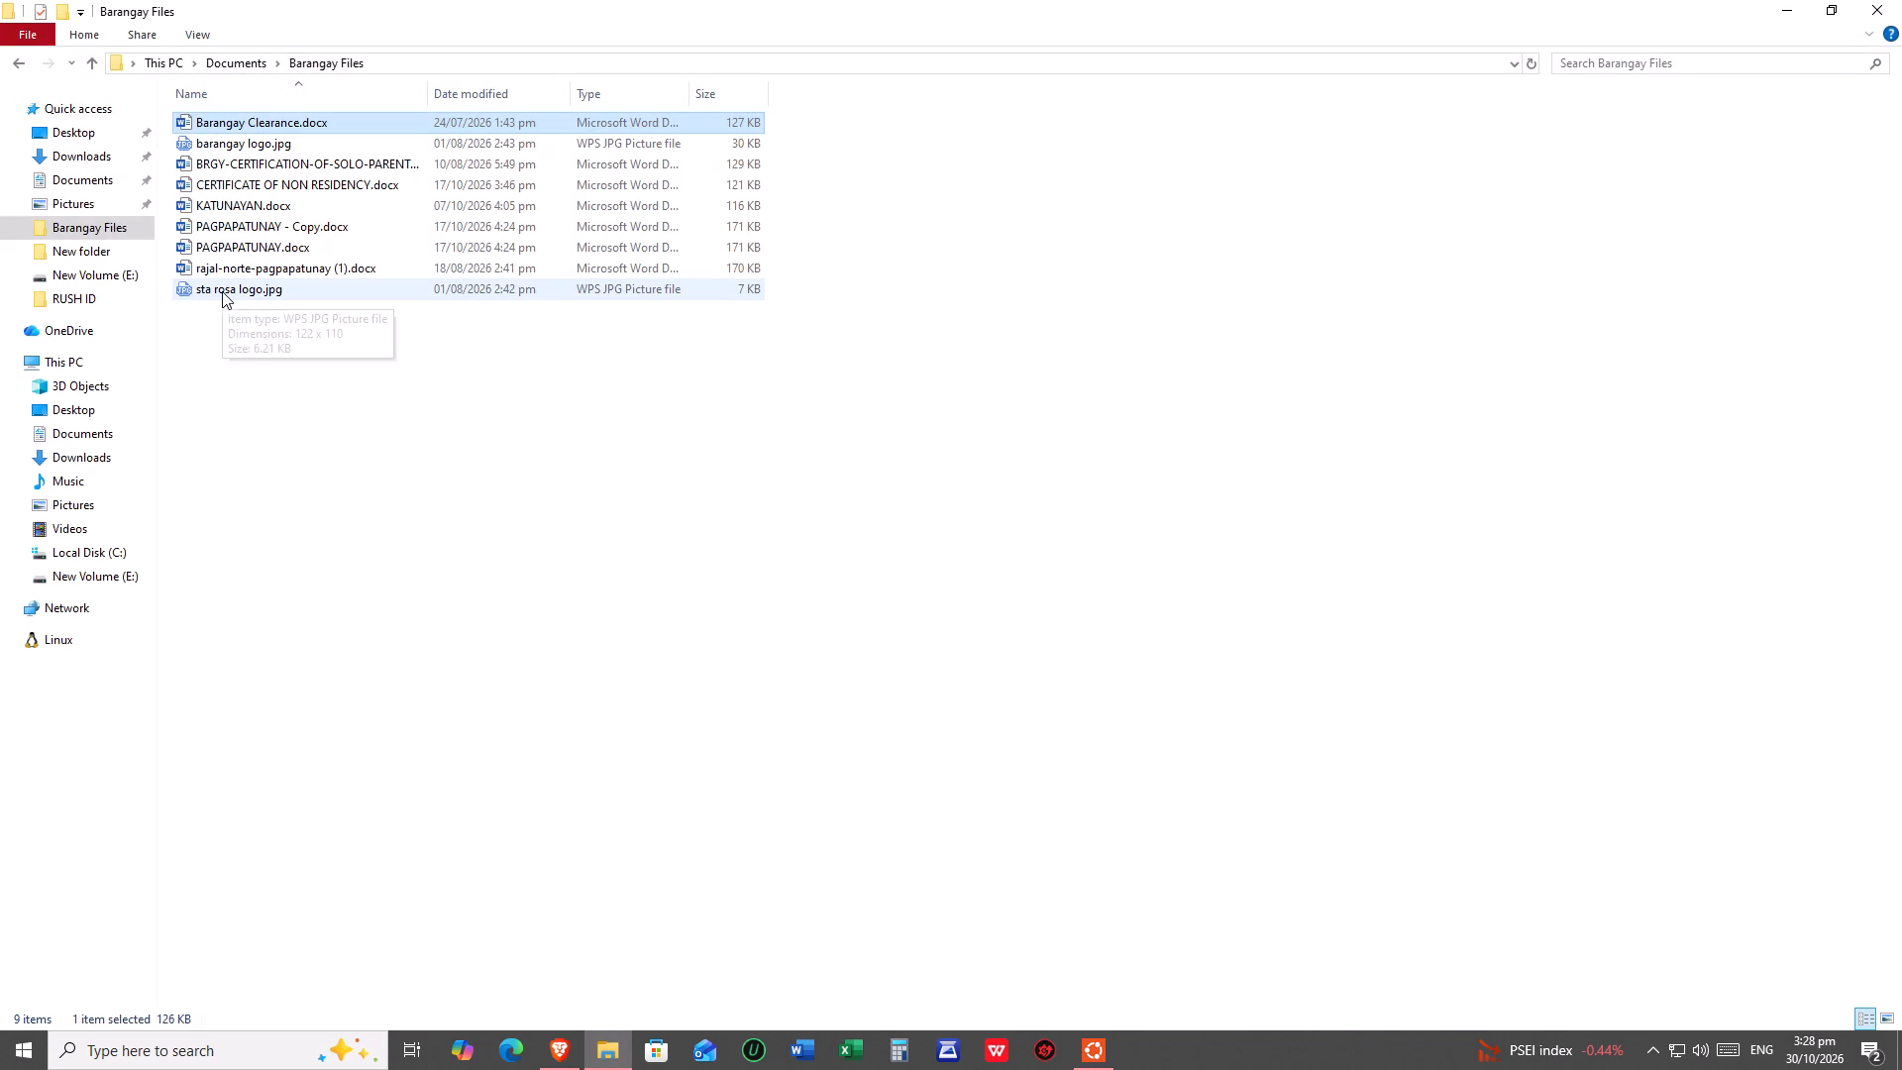
Open rajal-norte-pagpapatunay (1).docx, look through its pages of barangay certificates and letters, and close it.
{"action": "left_click", "coordinate": [222, 289]}
{"action": "left_click", "coordinate": [254, 418]}
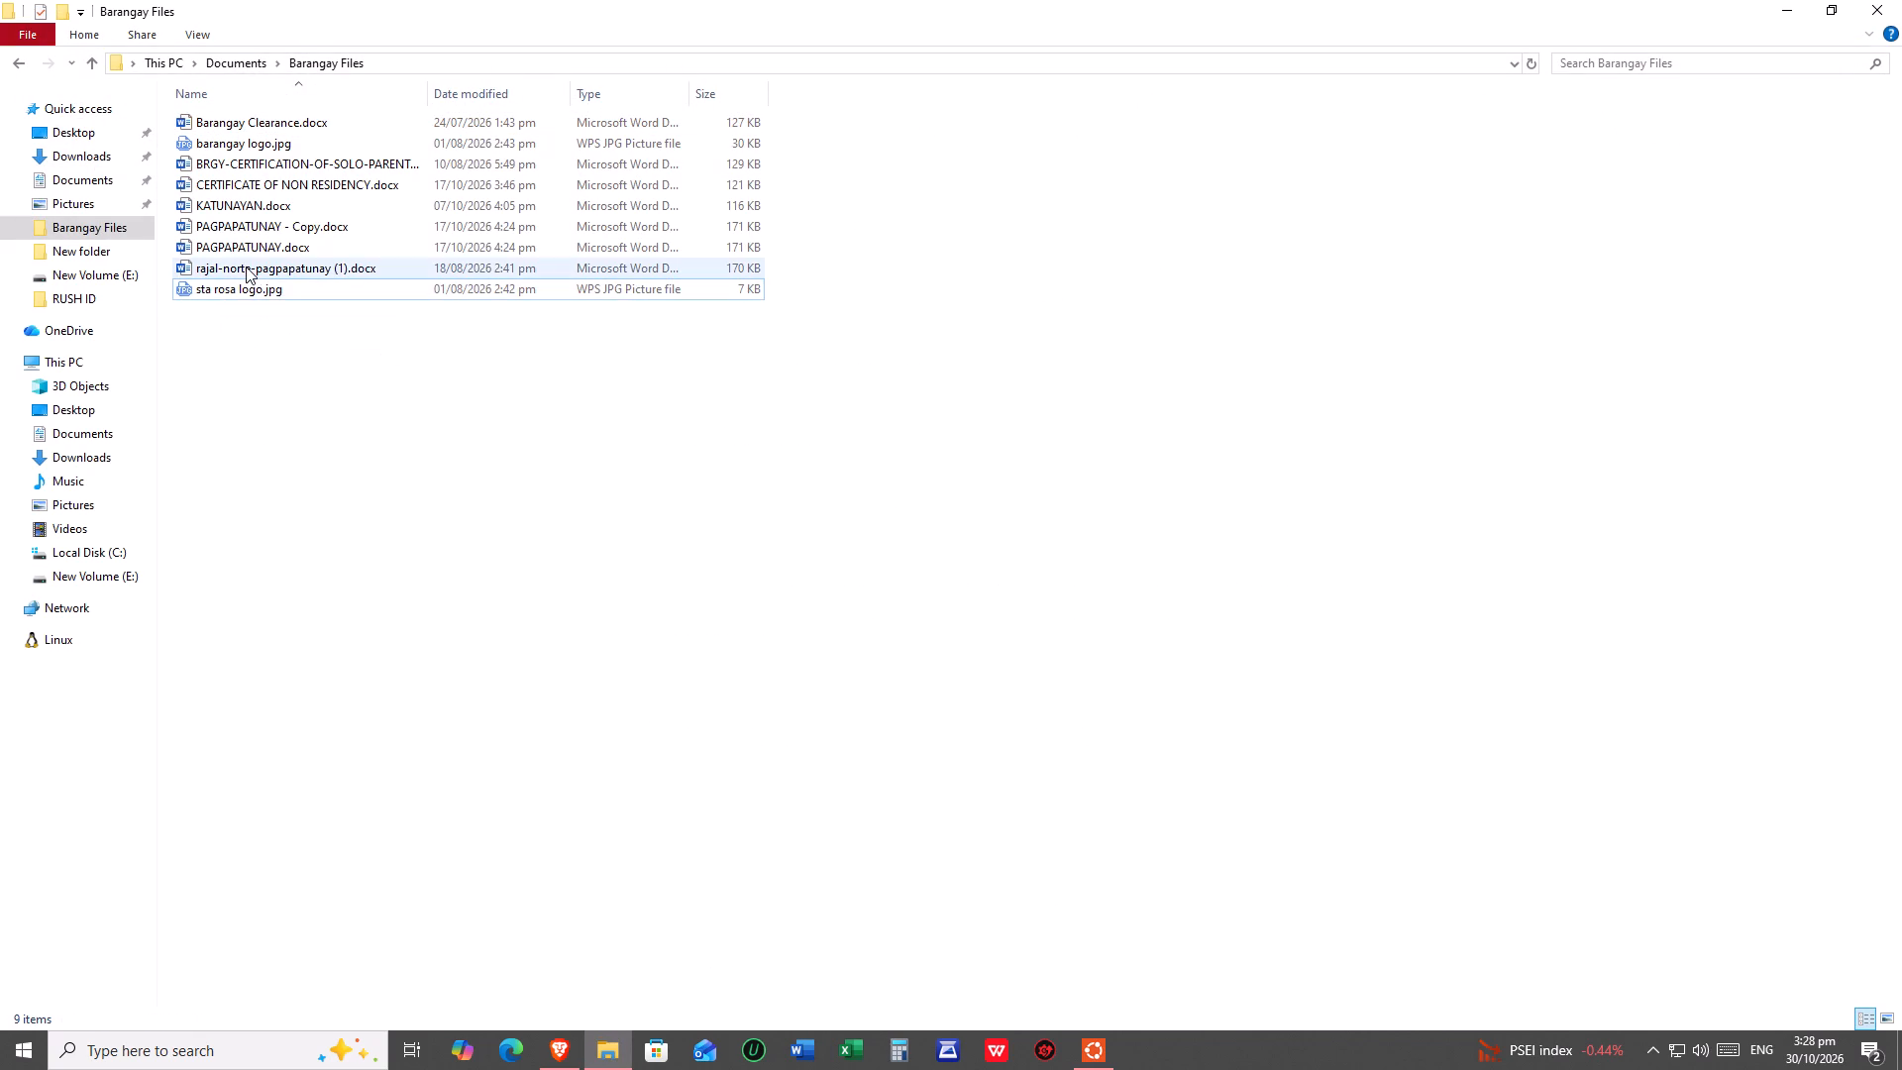
{"action": "left_click", "coordinate": [246, 267]}
{"action": "left_click", "coordinate": [295, 435]}
{"action": "left_click", "coordinate": [263, 270]}
{"action": "double_click", "coordinate": [263, 270]}
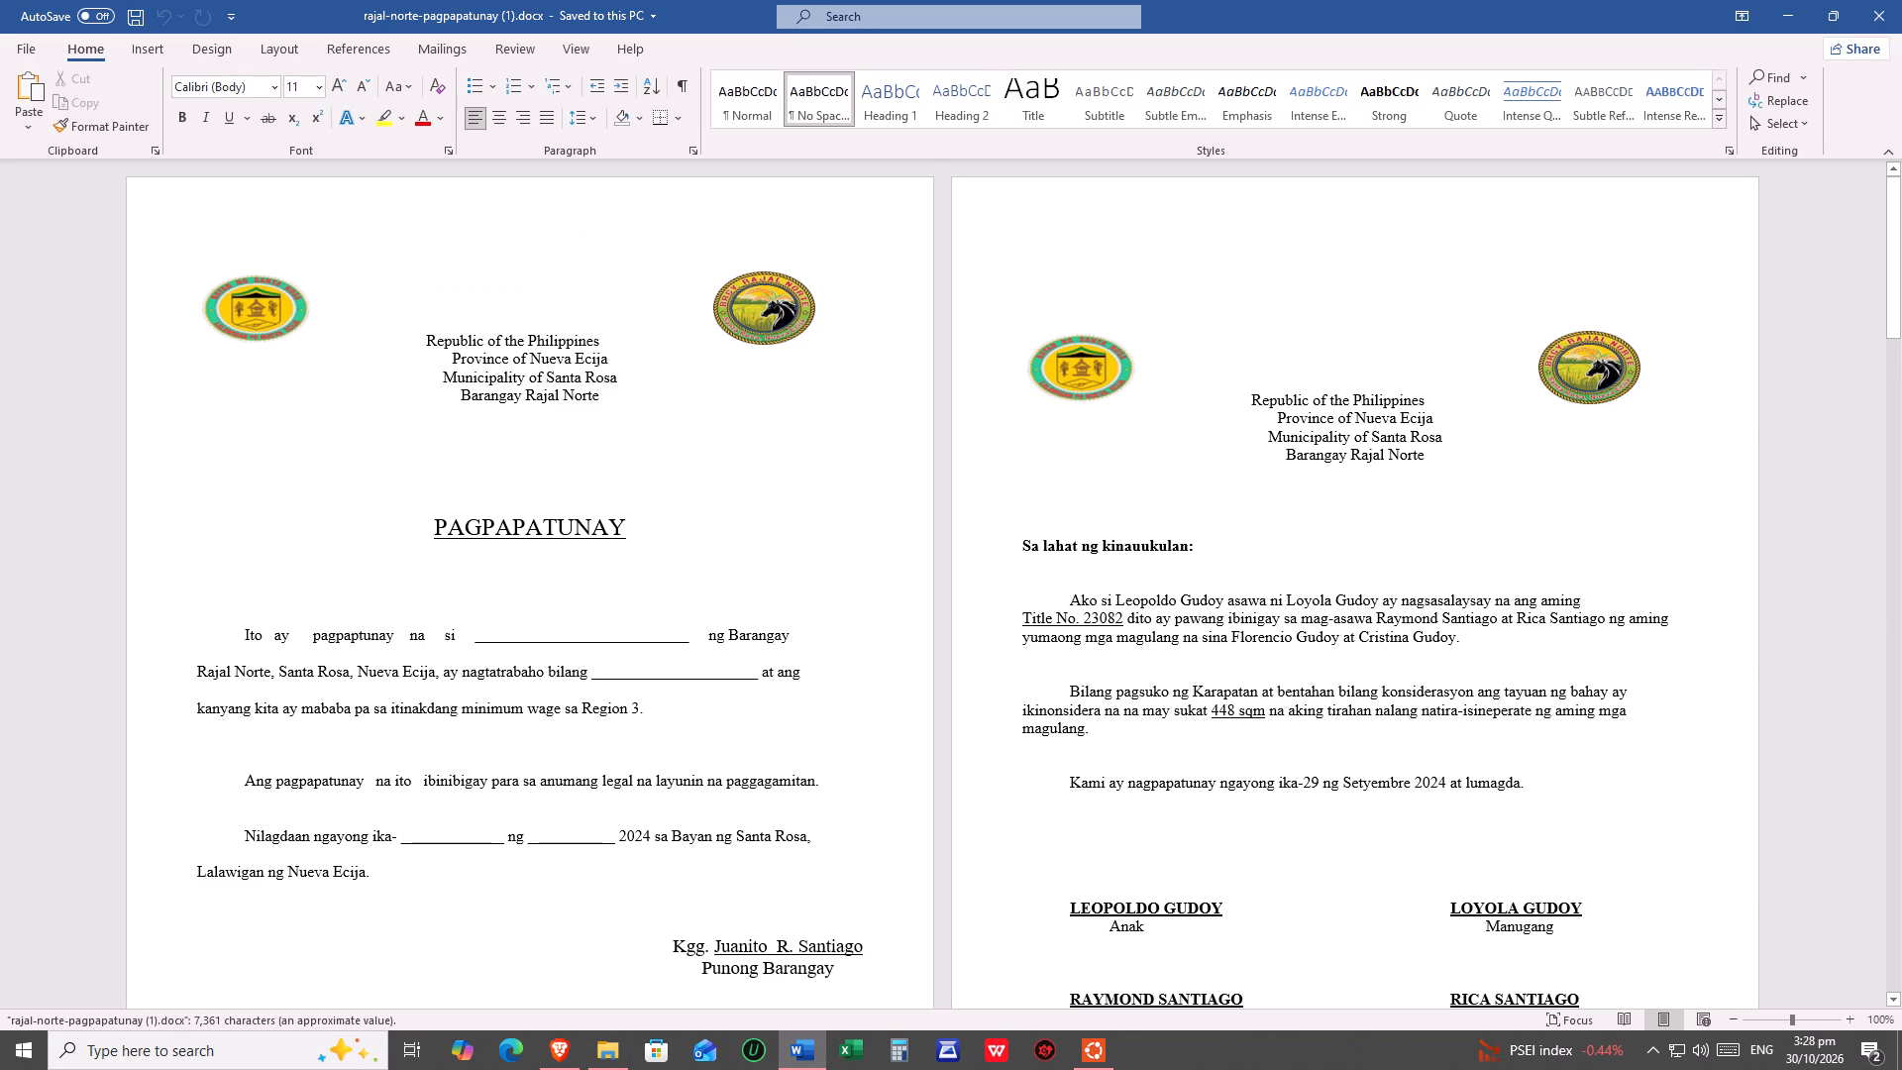
{"action": "scroll", "coordinate": [483, 411], "scroll_direction": "down", "scroll_amount": 10}
{"action": "scroll", "coordinate": [1075, 683], "scroll_direction": "down", "scroll_amount": 5}
{"action": "scroll", "coordinate": [1222, 671], "scroll_direction": "down", "scroll_amount": 2}
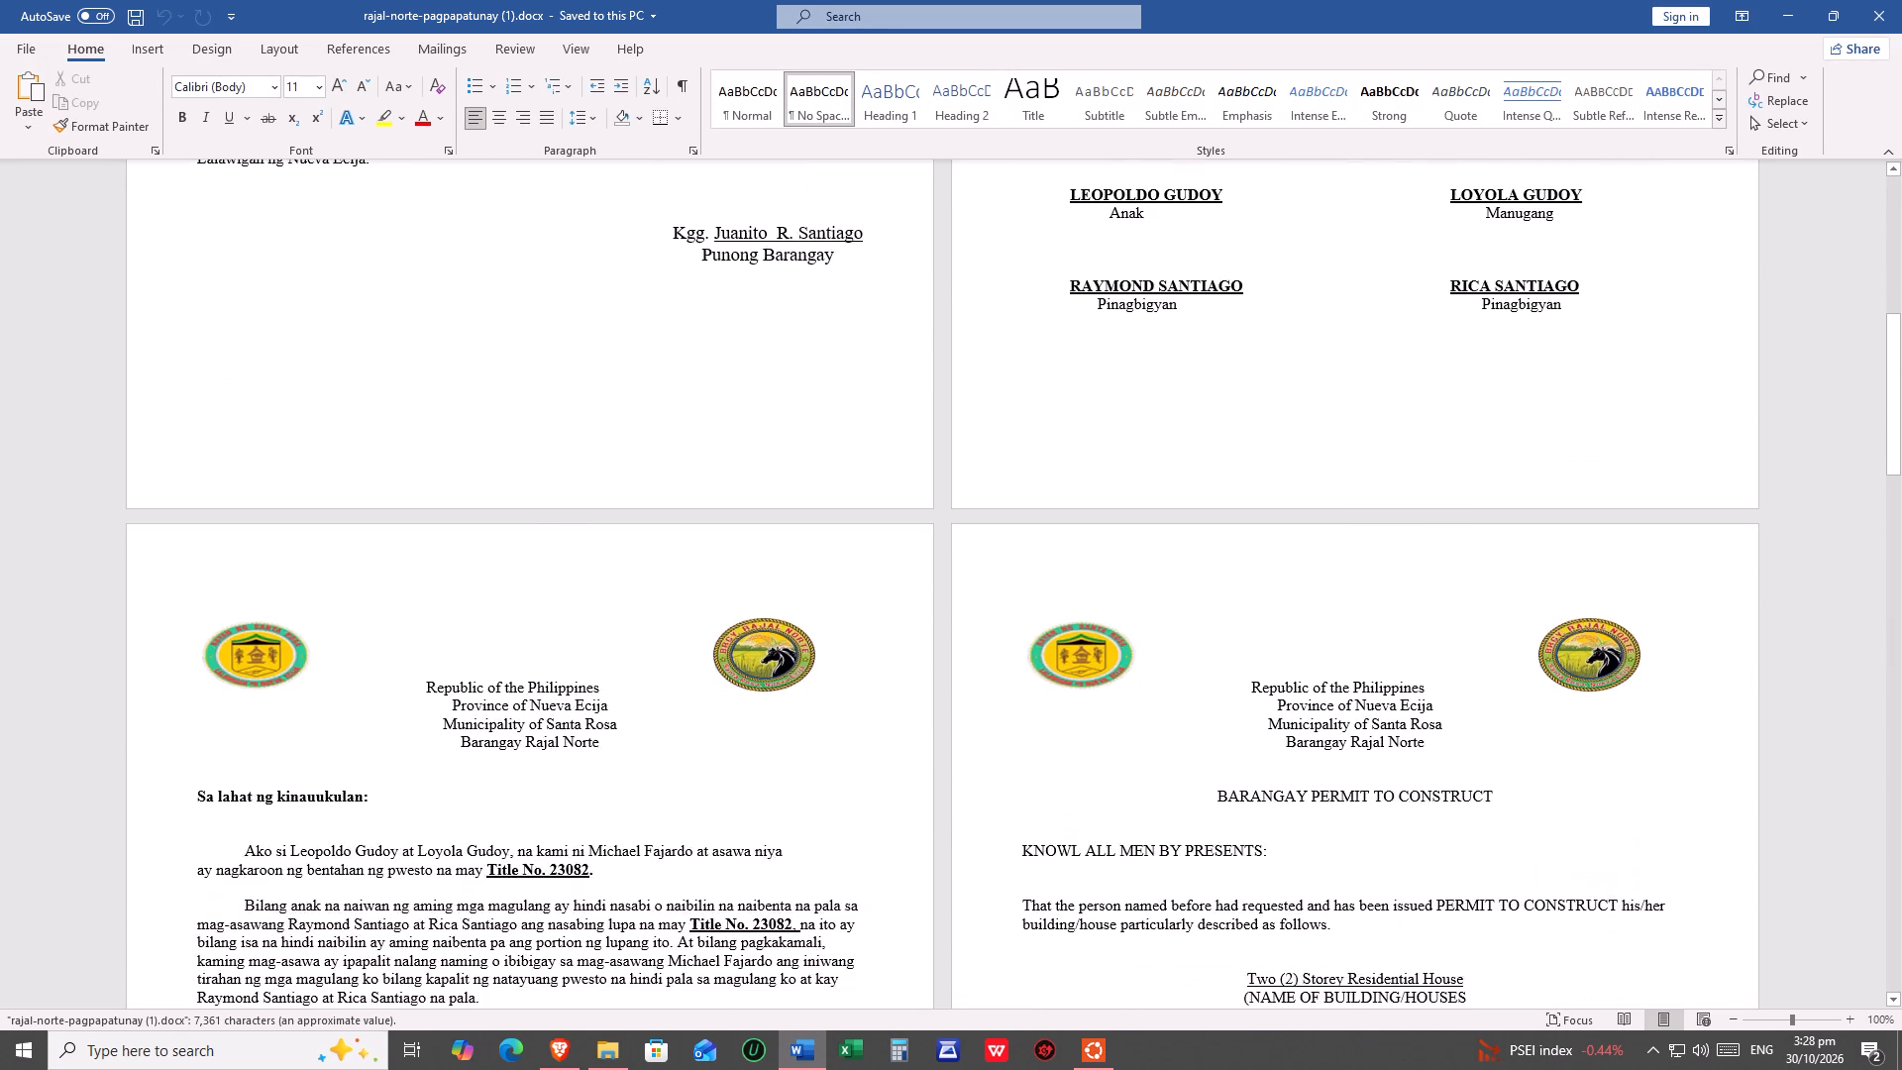
{"action": "scroll", "coordinate": [1220, 671], "scroll_direction": "down", "scroll_amount": 12}
{"action": "scroll", "coordinate": [1849, 522], "scroll_direction": "down", "scroll_amount": 3}
{"action": "left_click_drag", "start_coordinate": [1901, 546], "coordinate": [1901, 698]}
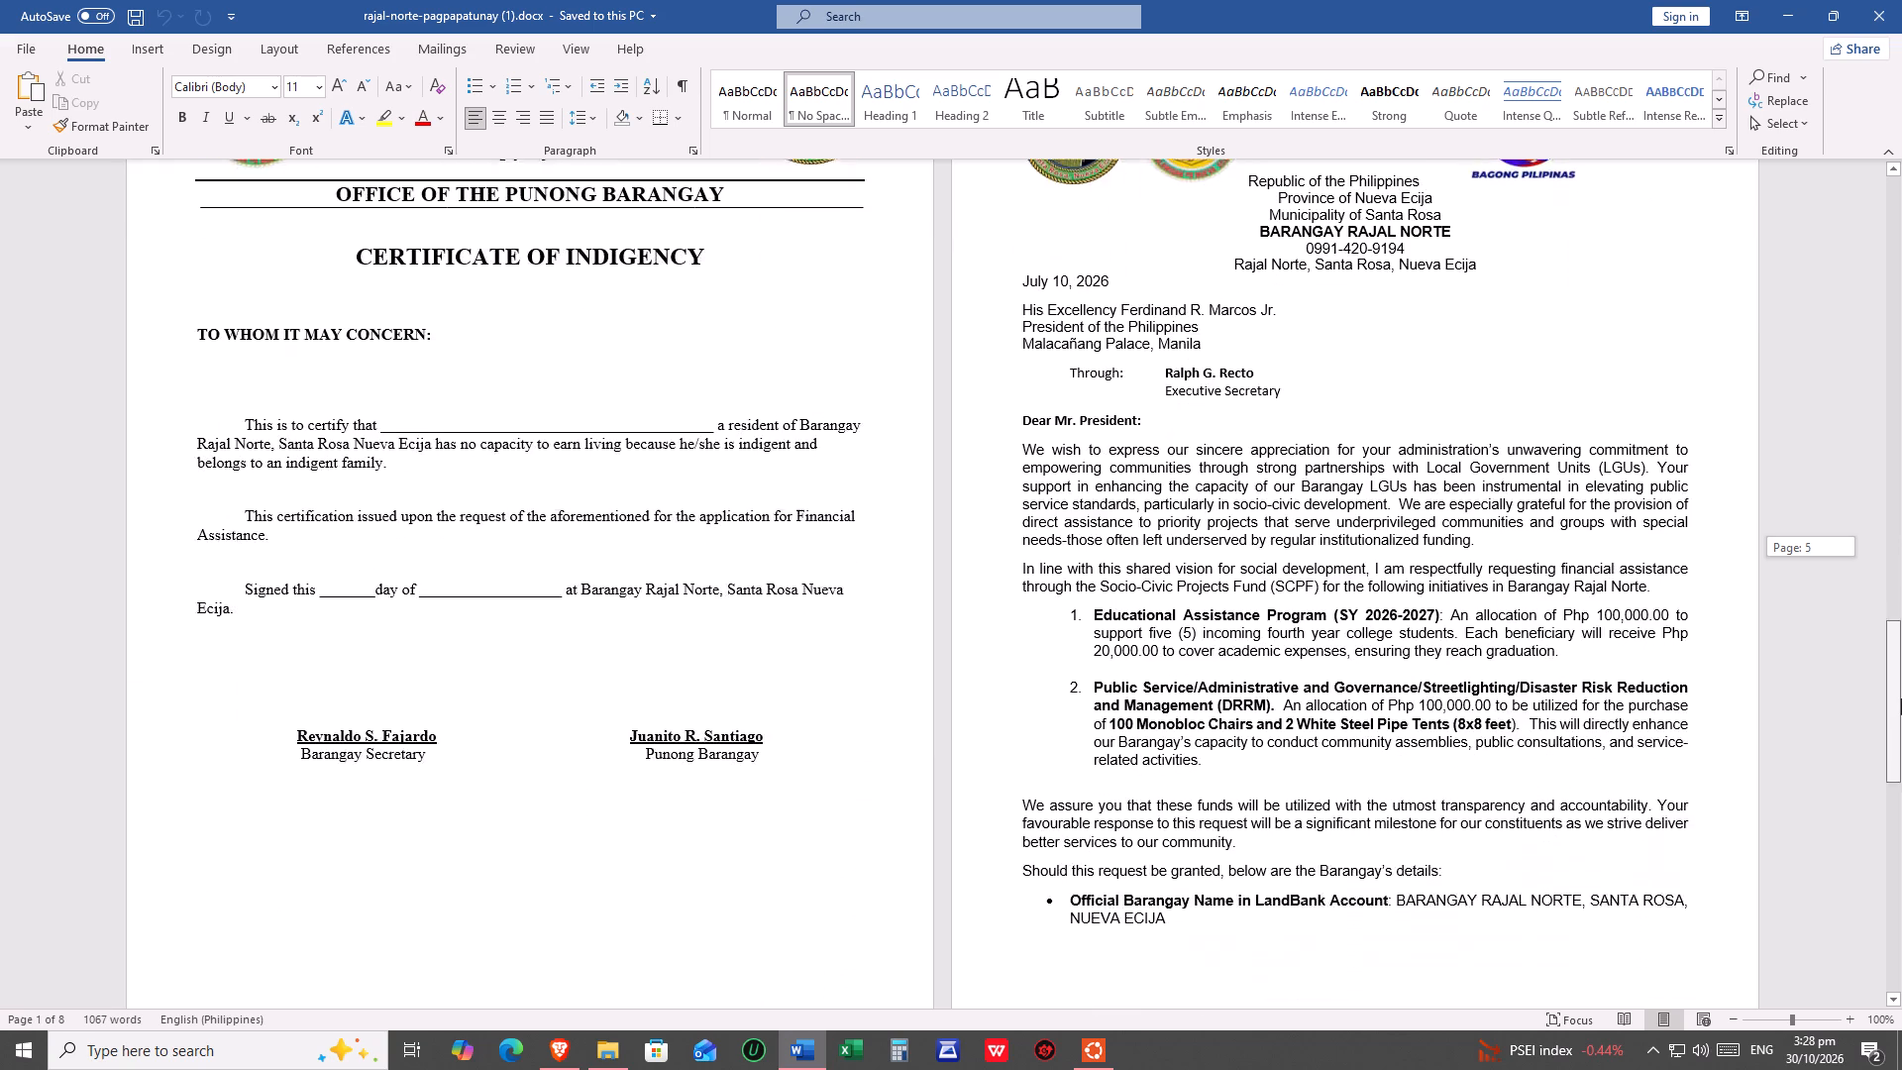
{"action": "left_click_drag", "start_coordinate": [1901, 698], "coordinate": [1901, 0]}
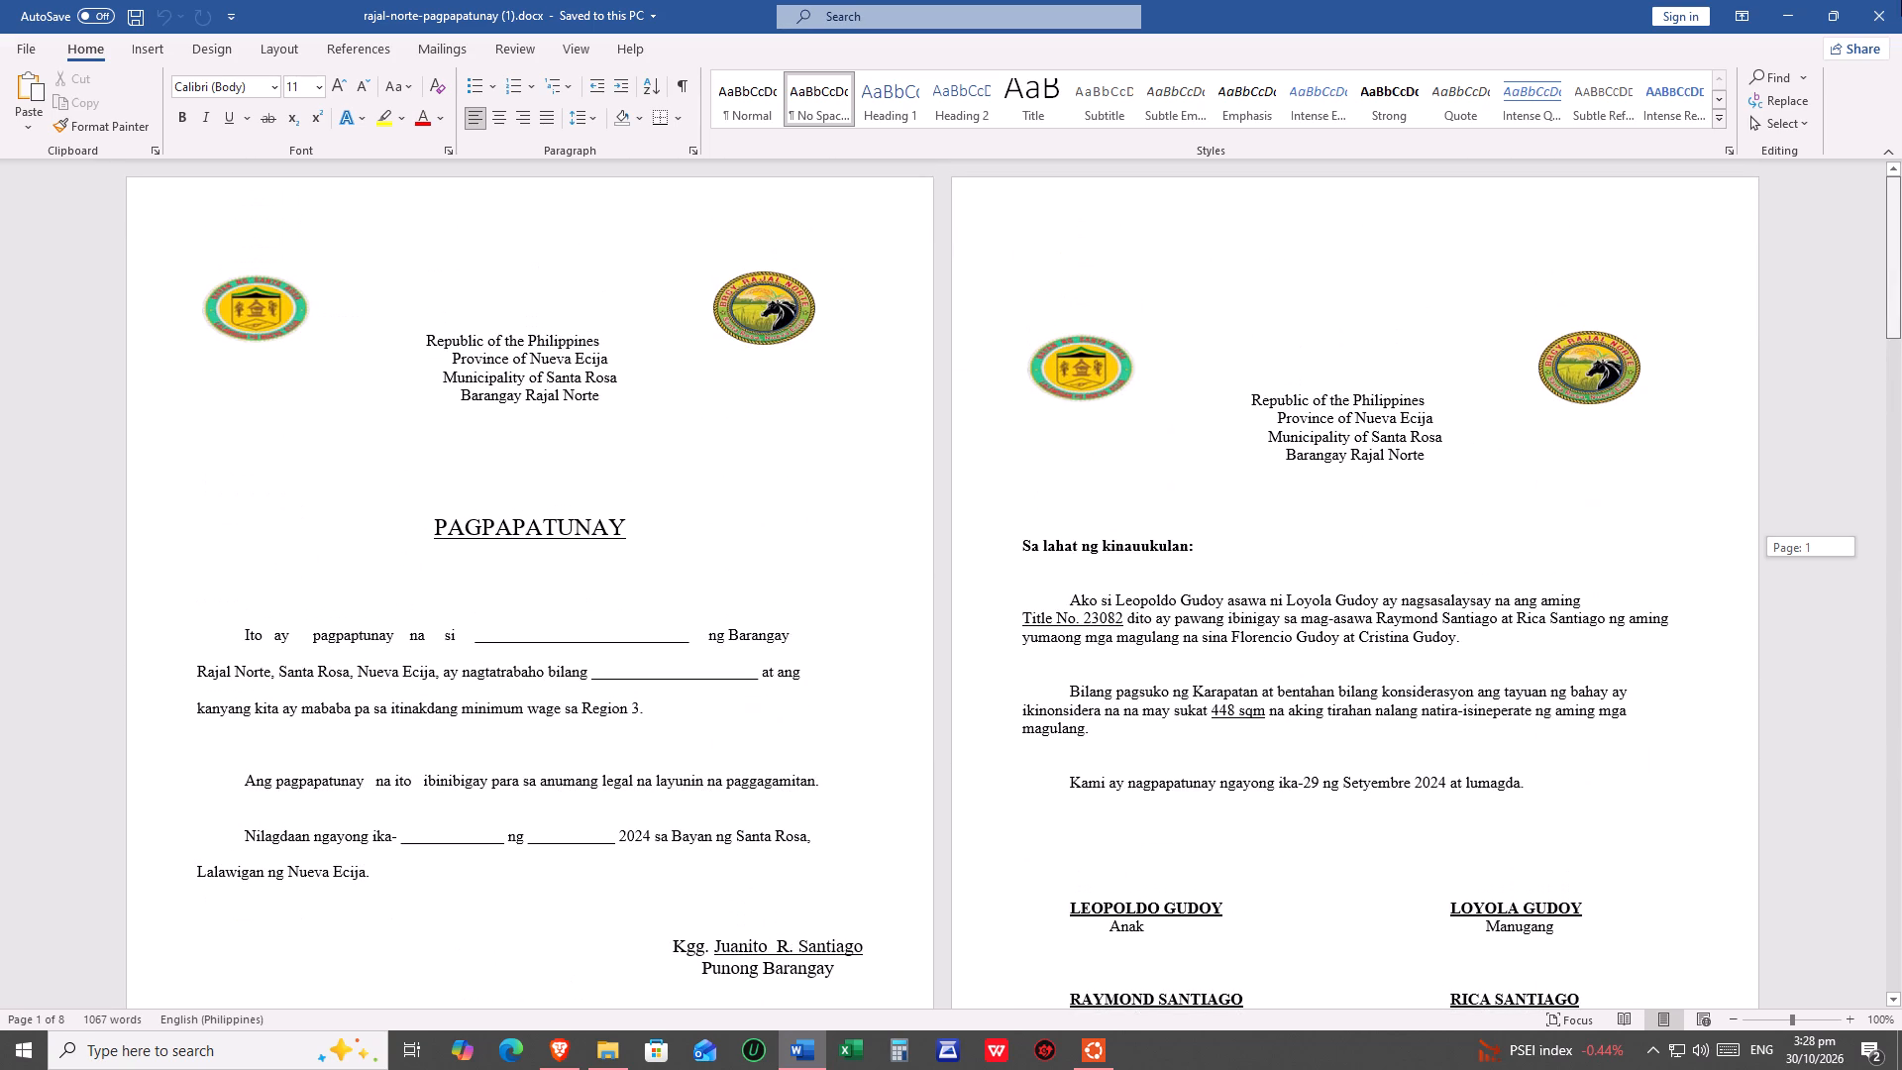
{"action": "left_click_drag", "start_coordinate": [1901, 0], "coordinate": [1900, 14]}
{"action": "scroll", "coordinate": [401, 270], "scroll_direction": "up", "scroll_amount": 3}
{"action": "scroll", "coordinate": [1169, 47], "scroll_direction": "down", "scroll_amount": 6}
{"action": "scroll", "coordinate": [1585, 176], "scroll_direction": "down", "scroll_amount": 2}
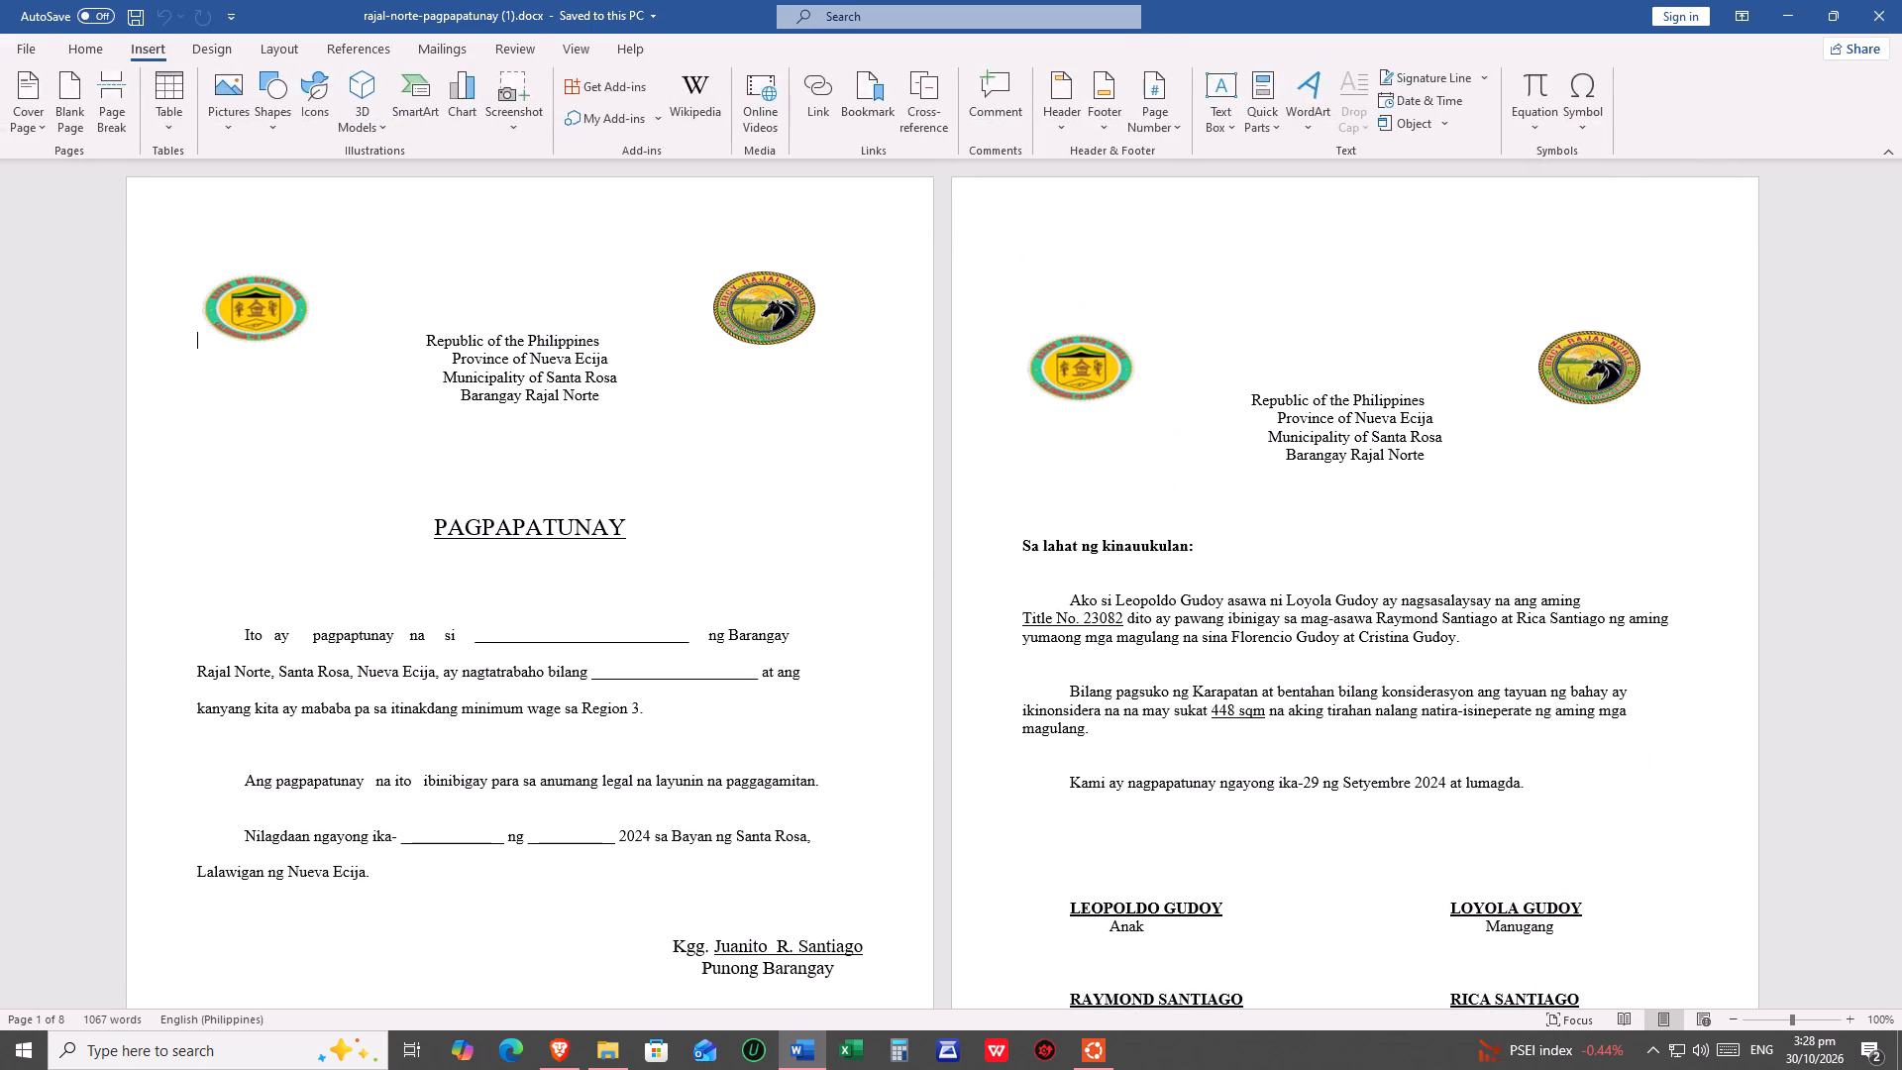
{"action": "scroll", "coordinate": [1355, 323], "scroll_direction": "down", "scroll_amount": 4}
{"action": "left_click", "coordinate": [1901, 0]}
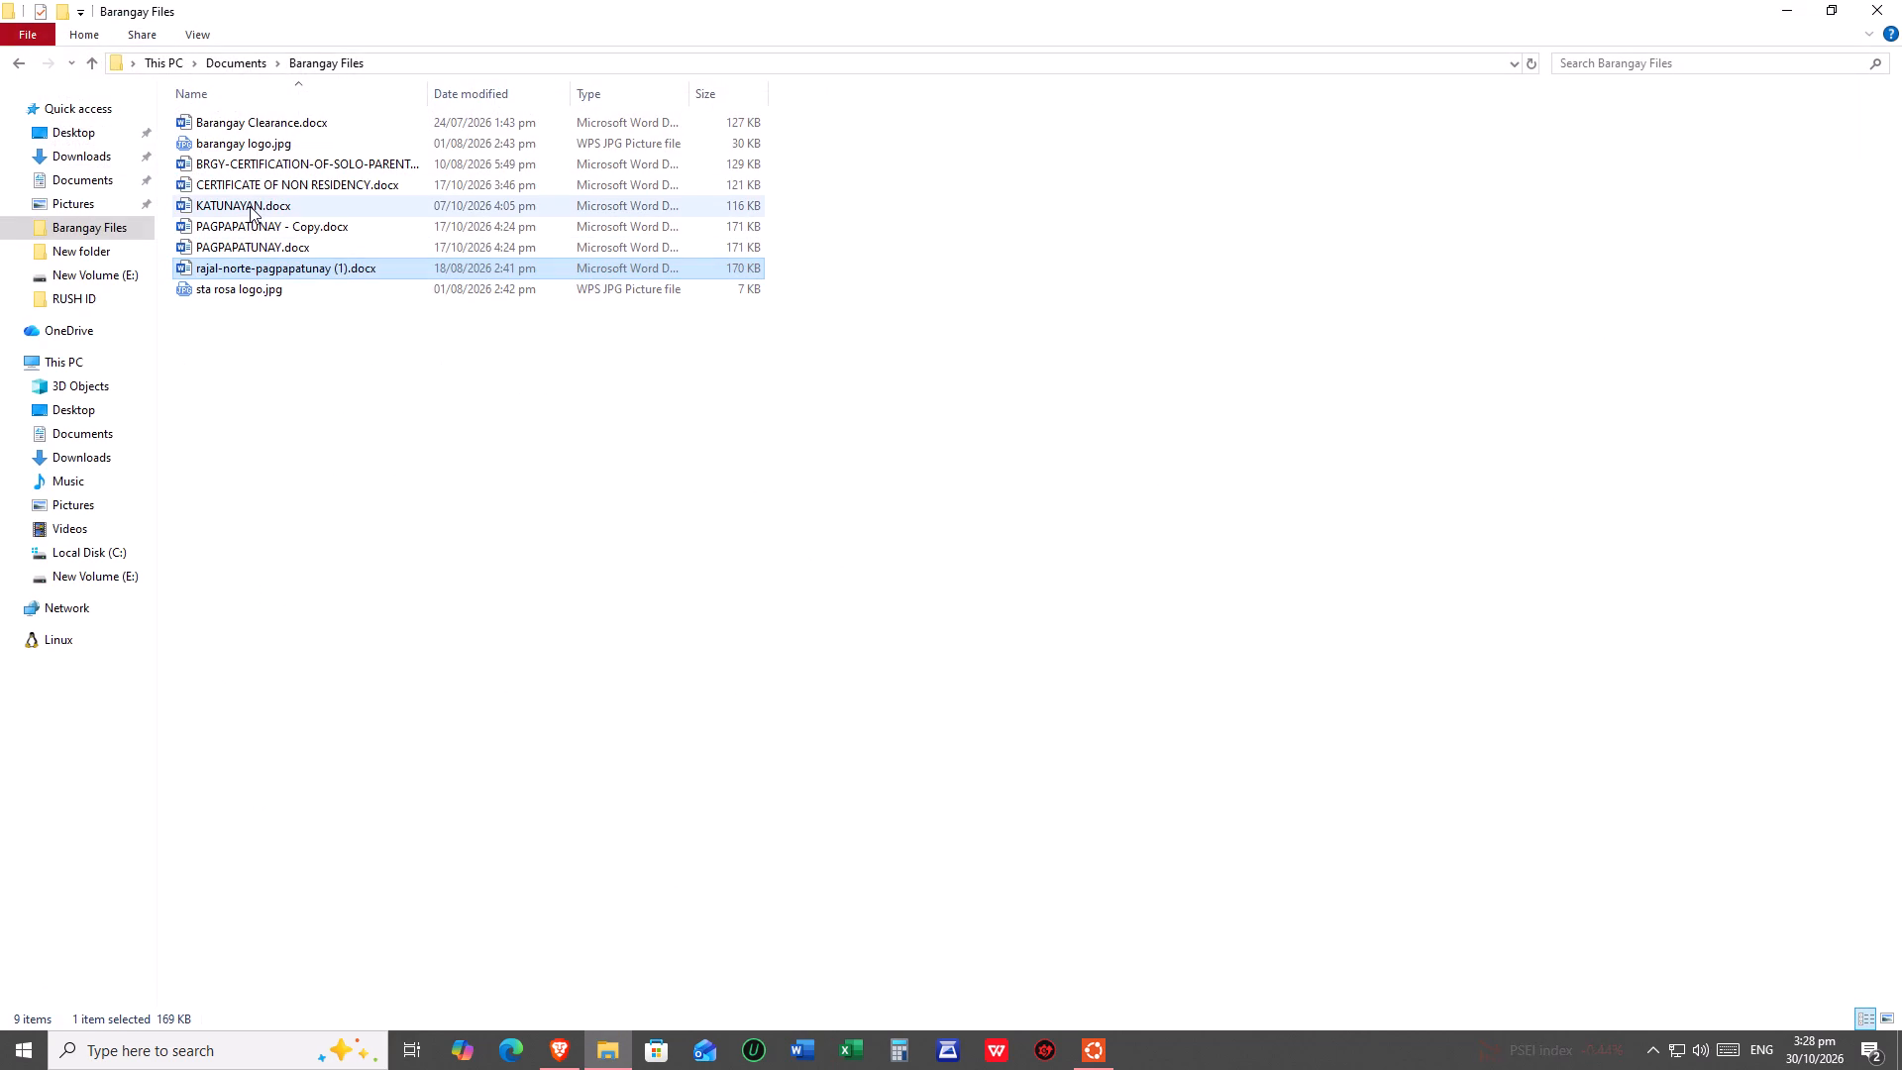
Duplicate CERTIFICATE OF NON RESIDENCY.docx within the Barangay Files folder.
{"action": "left_click", "coordinate": [263, 184]}
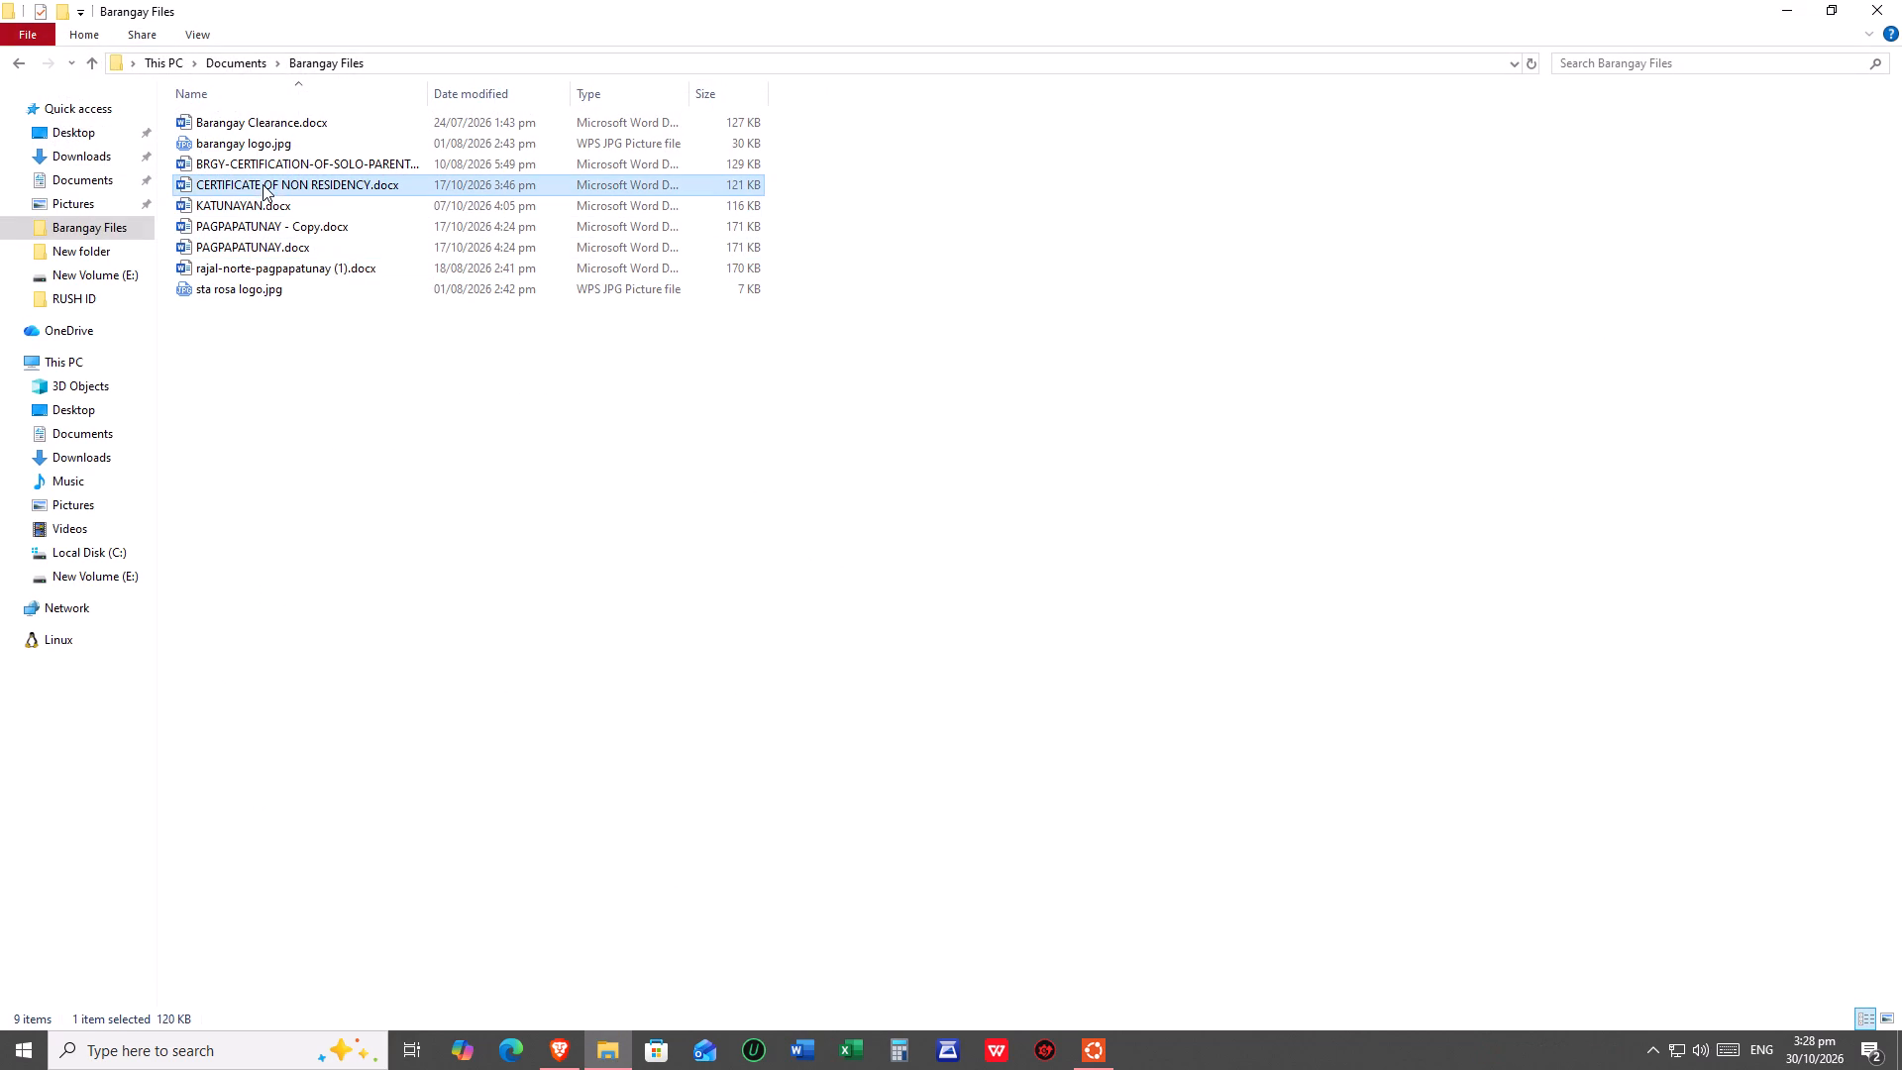
{"action": "key", "text": "ctrl+c"}
{"action": "key", "text": "ctrl+v"}
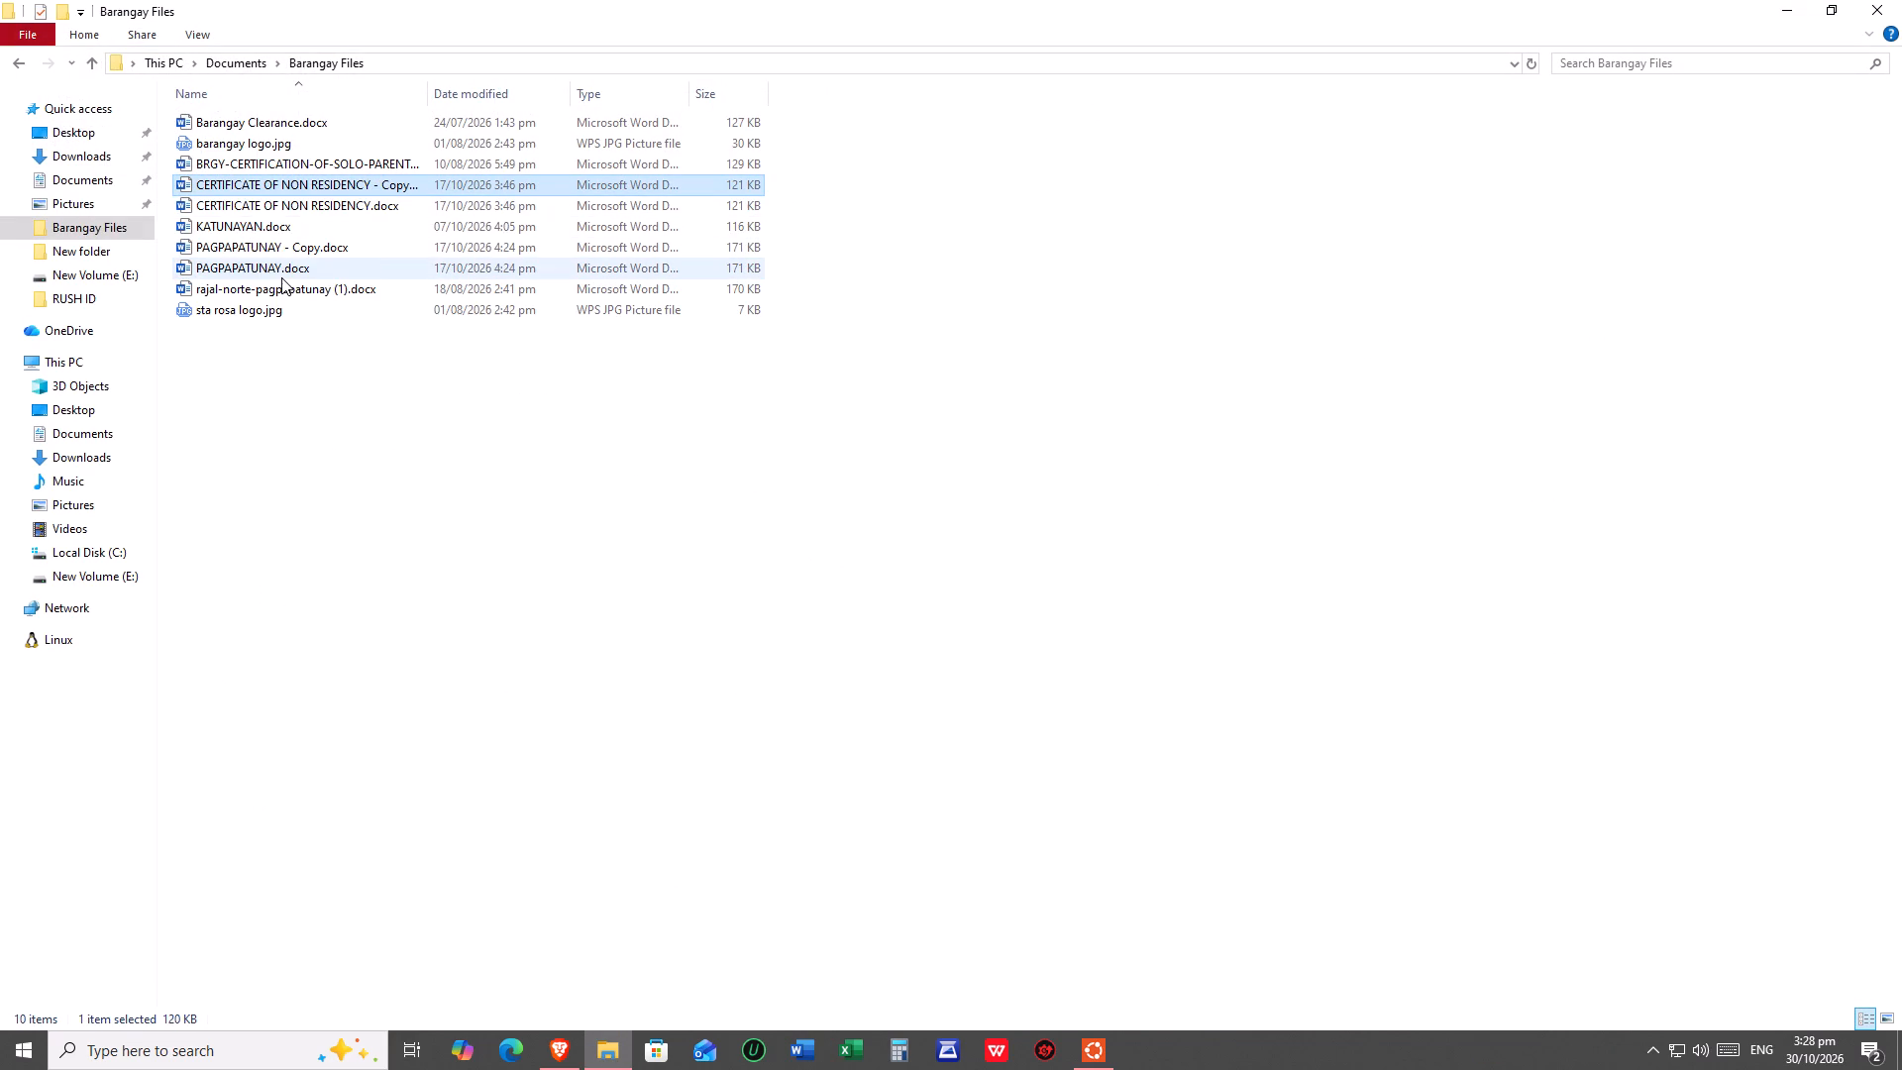
Rename the copied non-residency certificate file as CERTIFICATE OF RESIDENCY, without the .docx extension.
{"action": "right_click", "coordinate": [293, 185]}
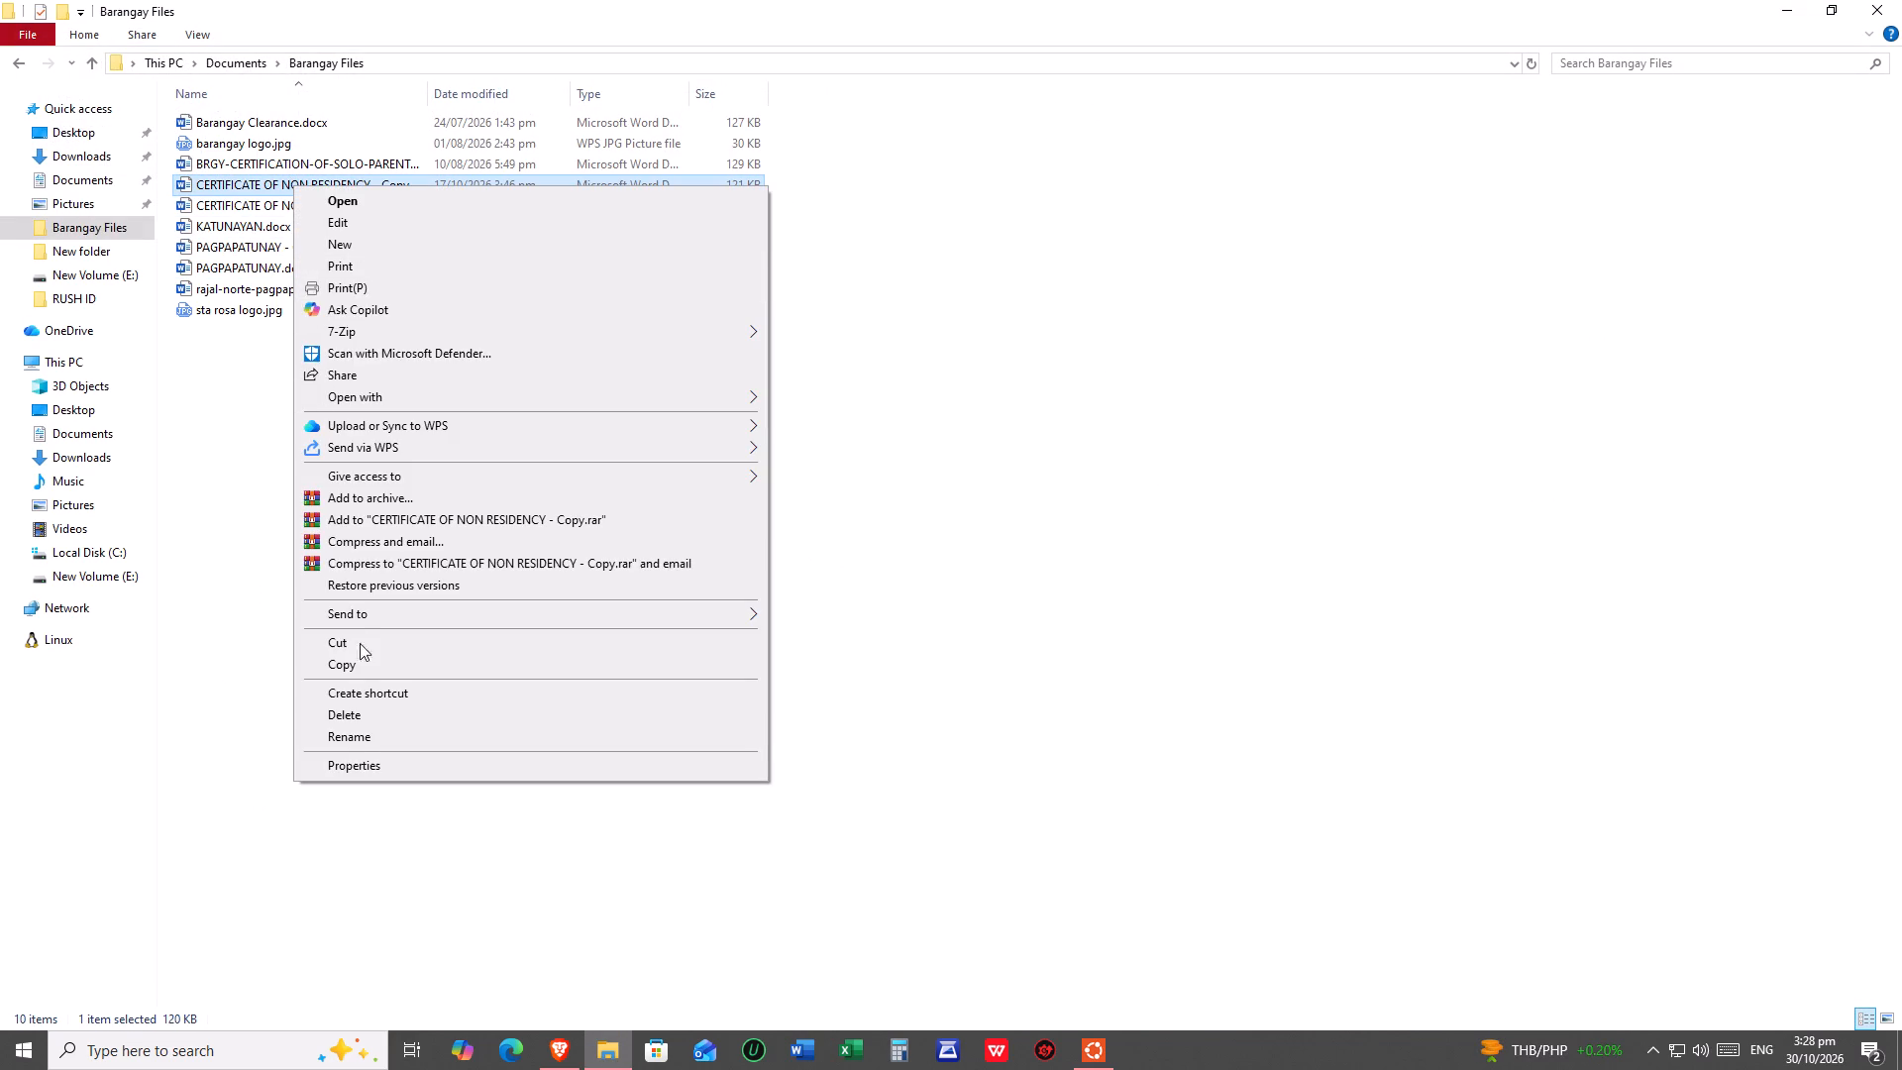
{"action": "left_click", "coordinate": [340, 740]}
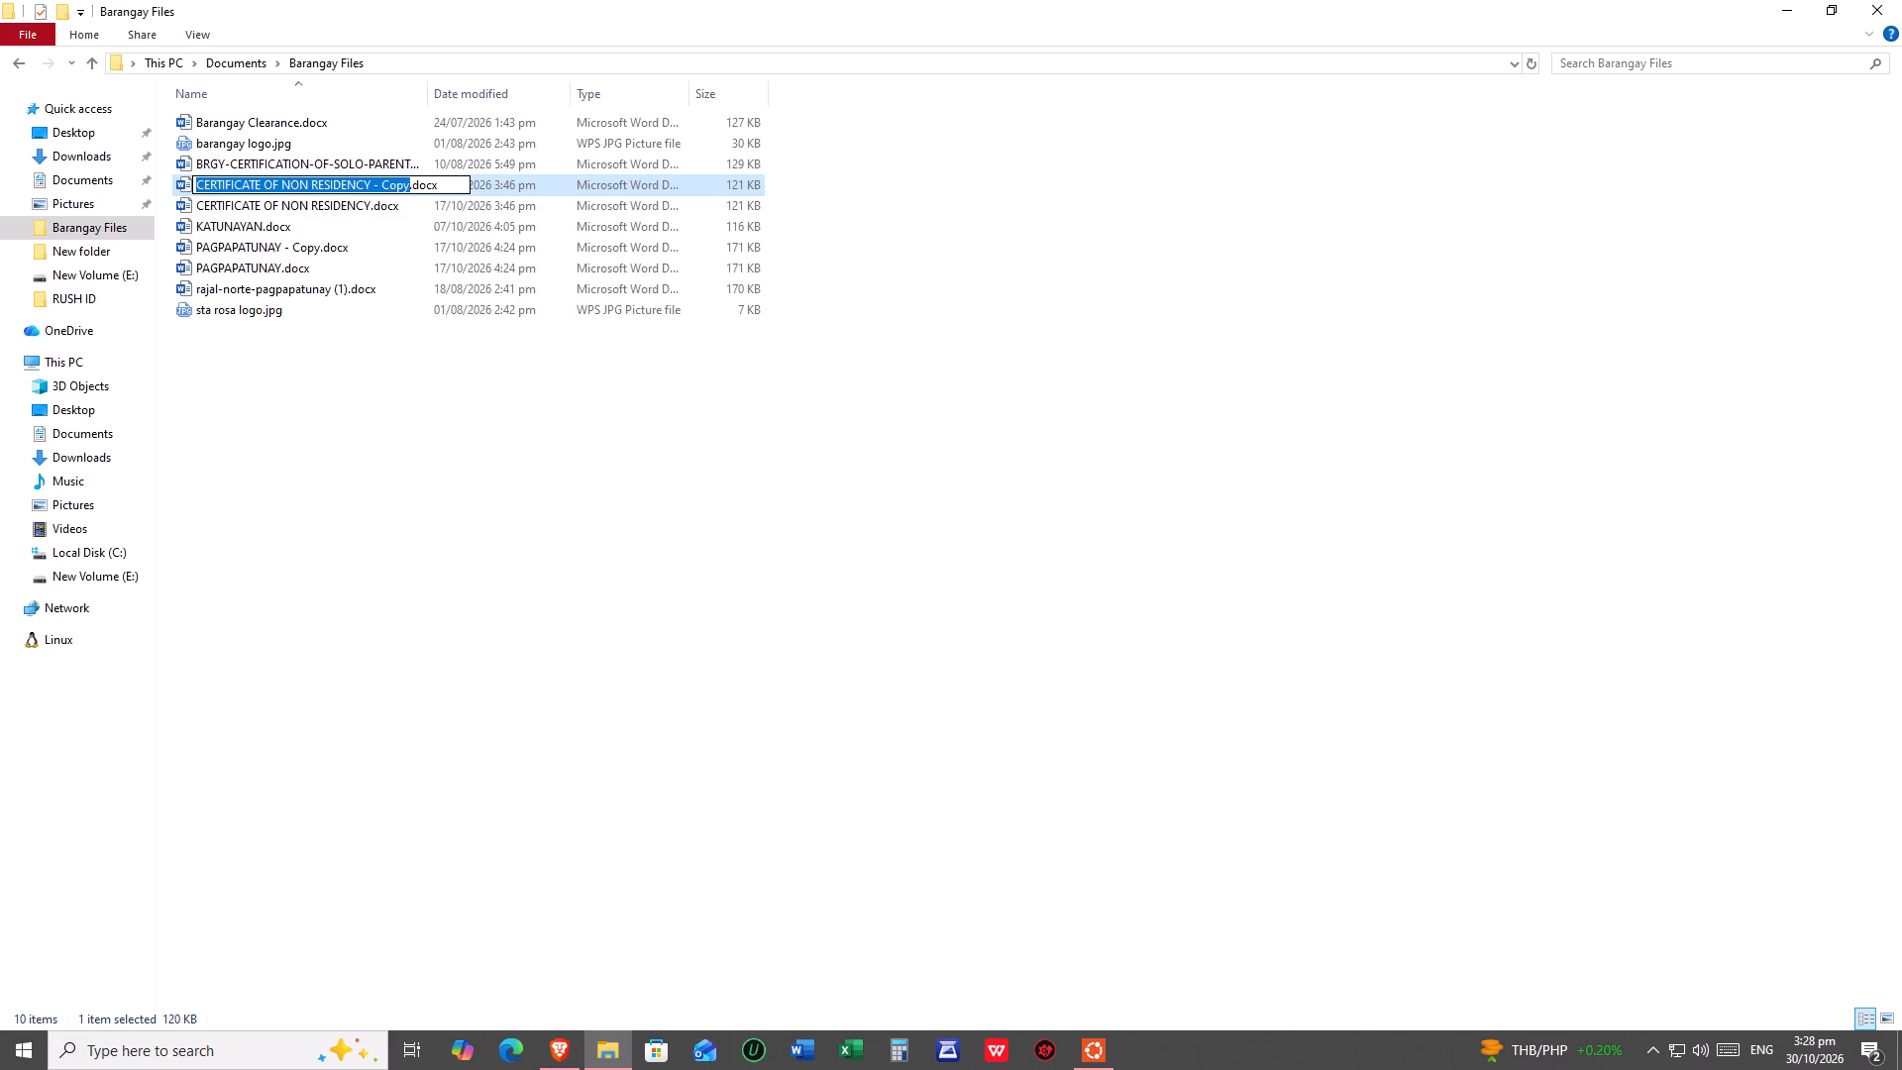
{"action": "left_click", "coordinate": [312, 177]}
{"action": "key", "text": "BackSpace"}
{"action": "key", "text": "BackSpace"}
{"action": "key", "text": "BackSpace"}
{"action": "key", "text": "BackSpace"}
{"action": "key", "text": "BackSpace"}
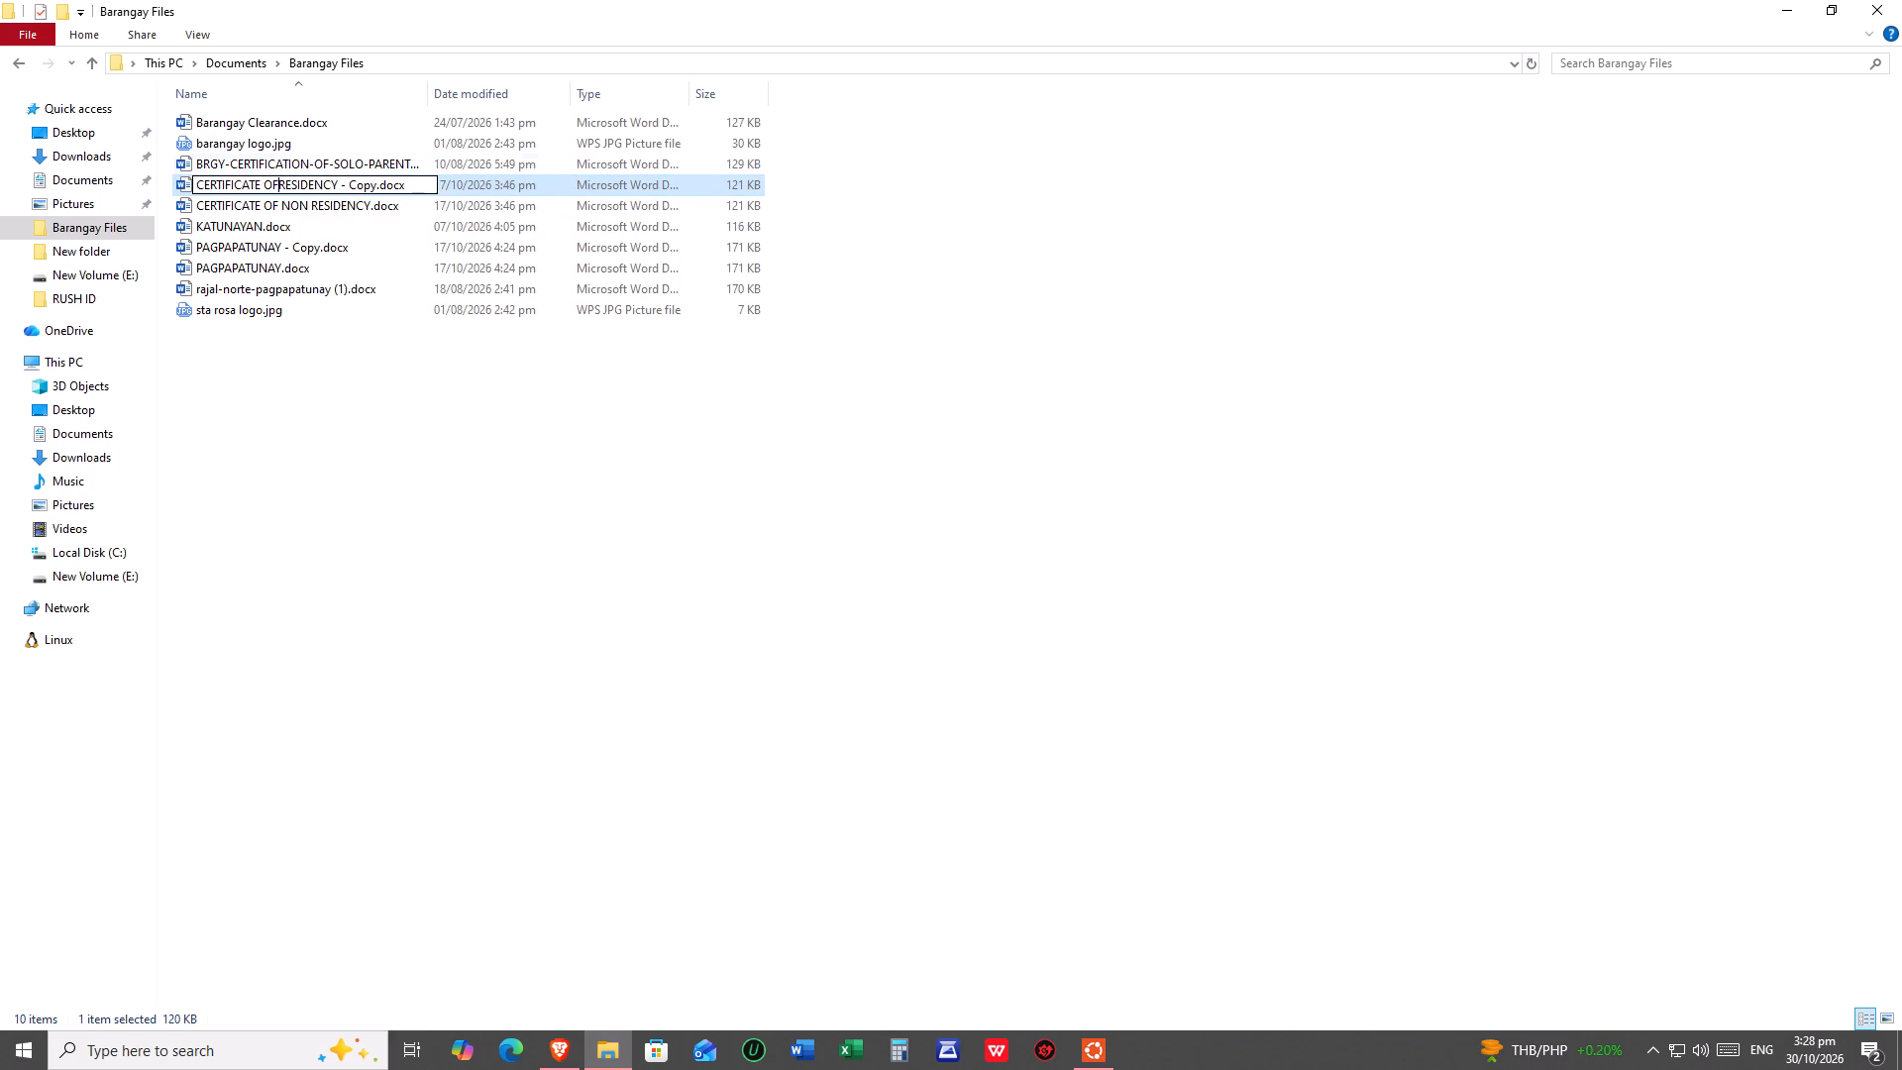
{"action": "key", "text": "space"}
{"action": "left_click_drag", "start_coordinate": [405, 185], "coordinate": [346, 181]}
{"action": "key", "text": "BackSpace"}
{"action": "left_click_drag", "start_coordinate": [1082, 523], "coordinate": [1065, 508]}
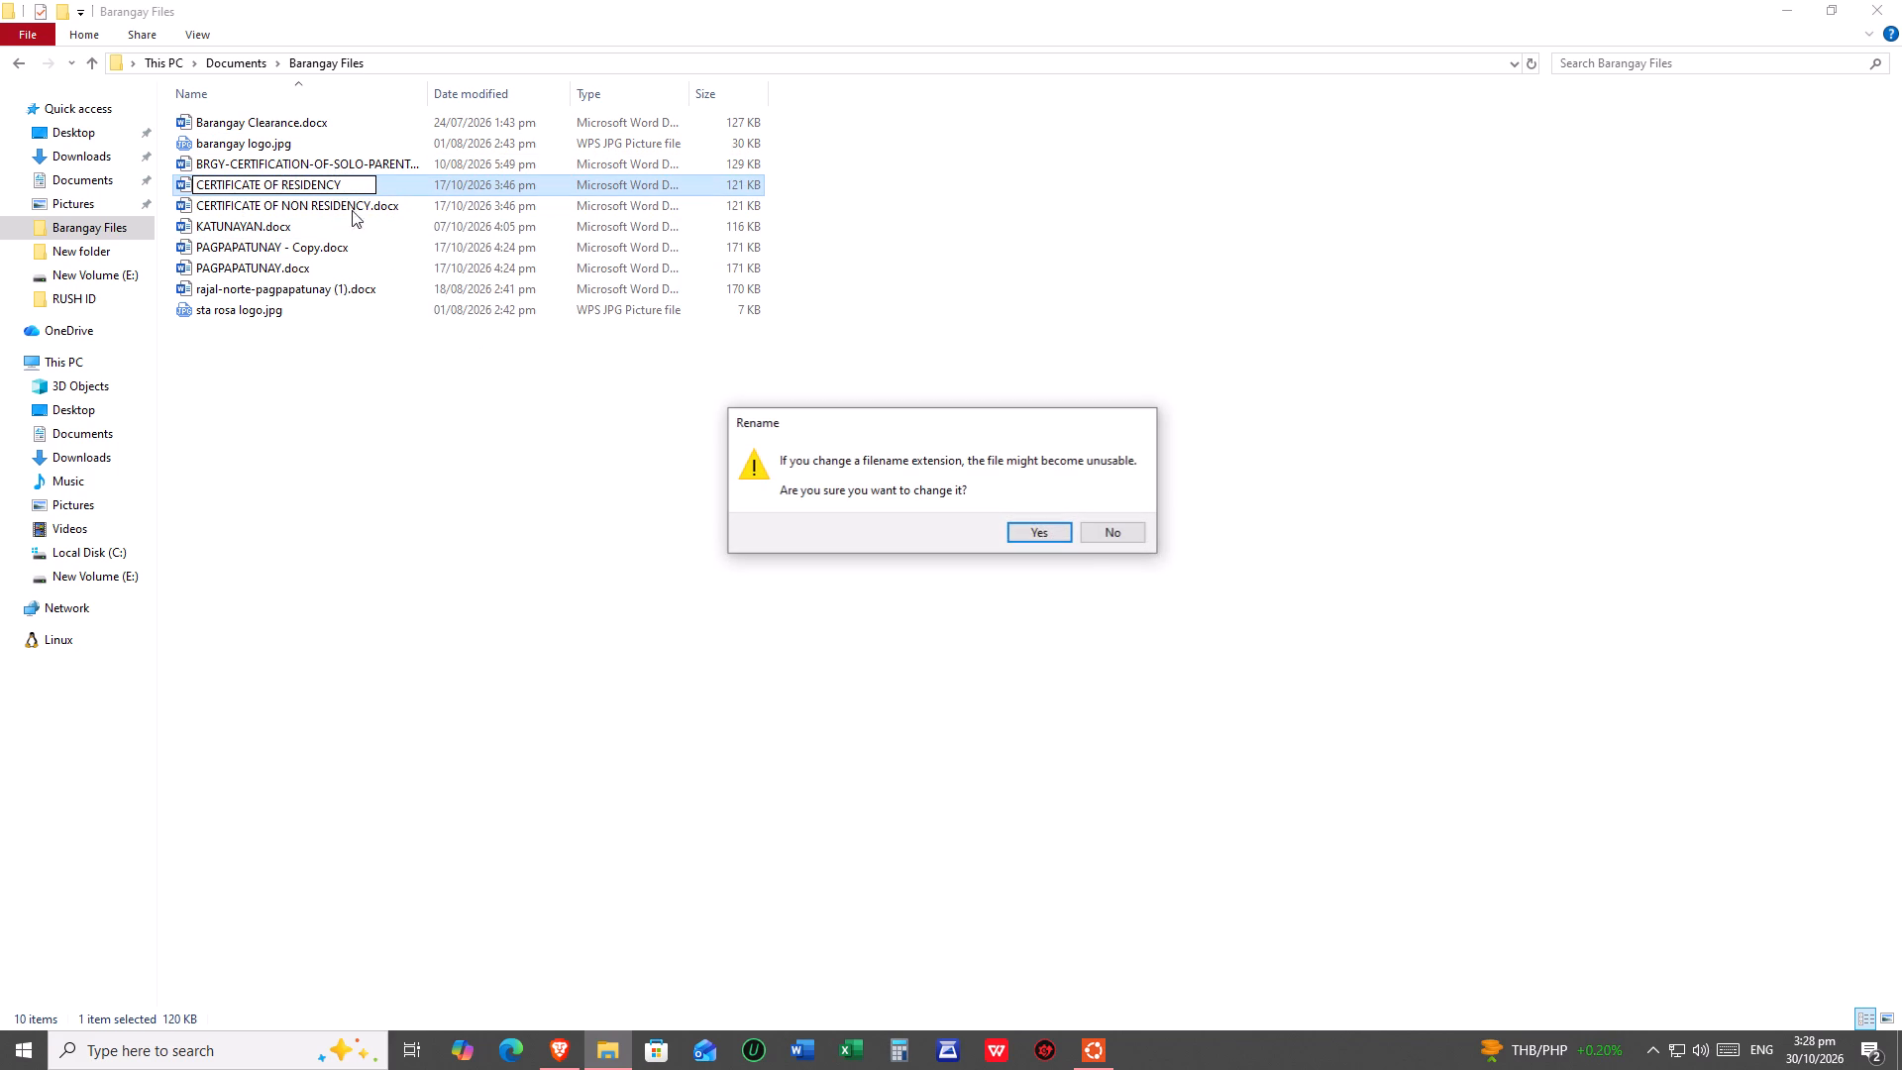
{"action": "left_click", "coordinate": [1029, 525]}
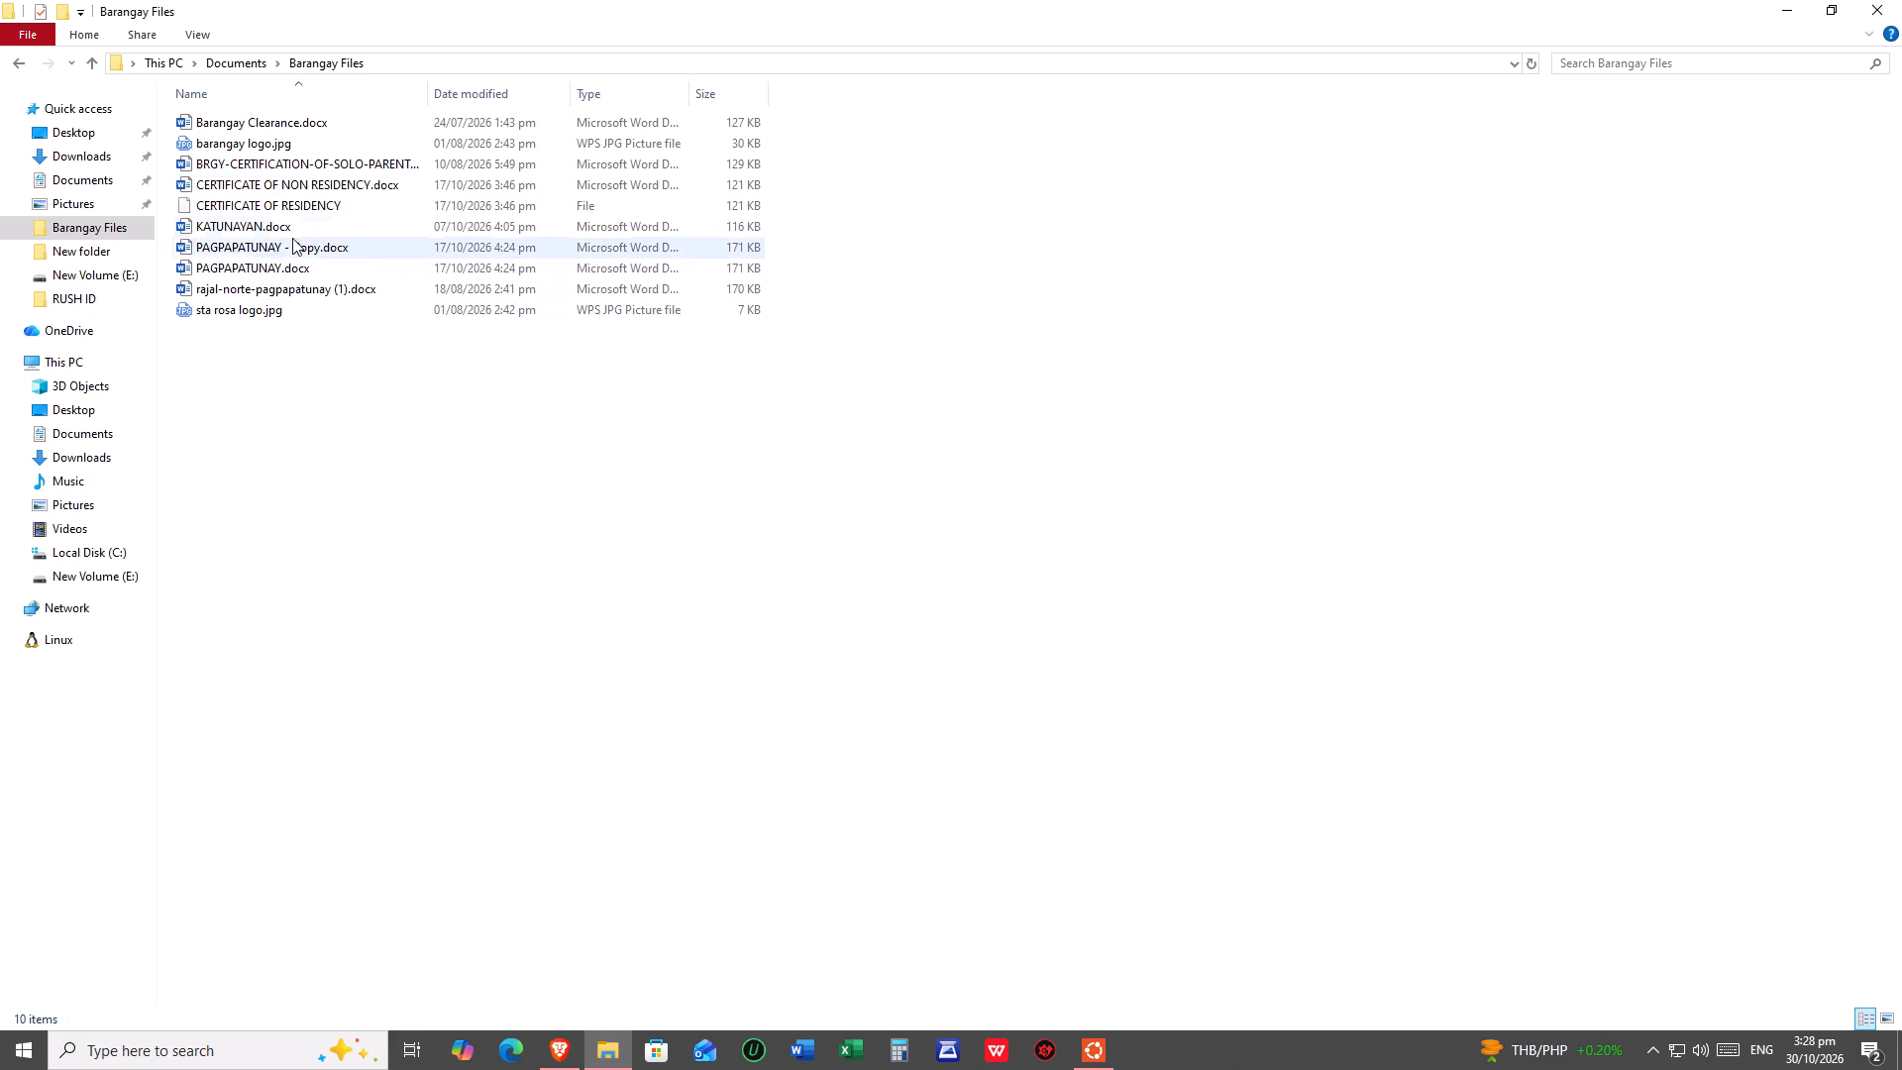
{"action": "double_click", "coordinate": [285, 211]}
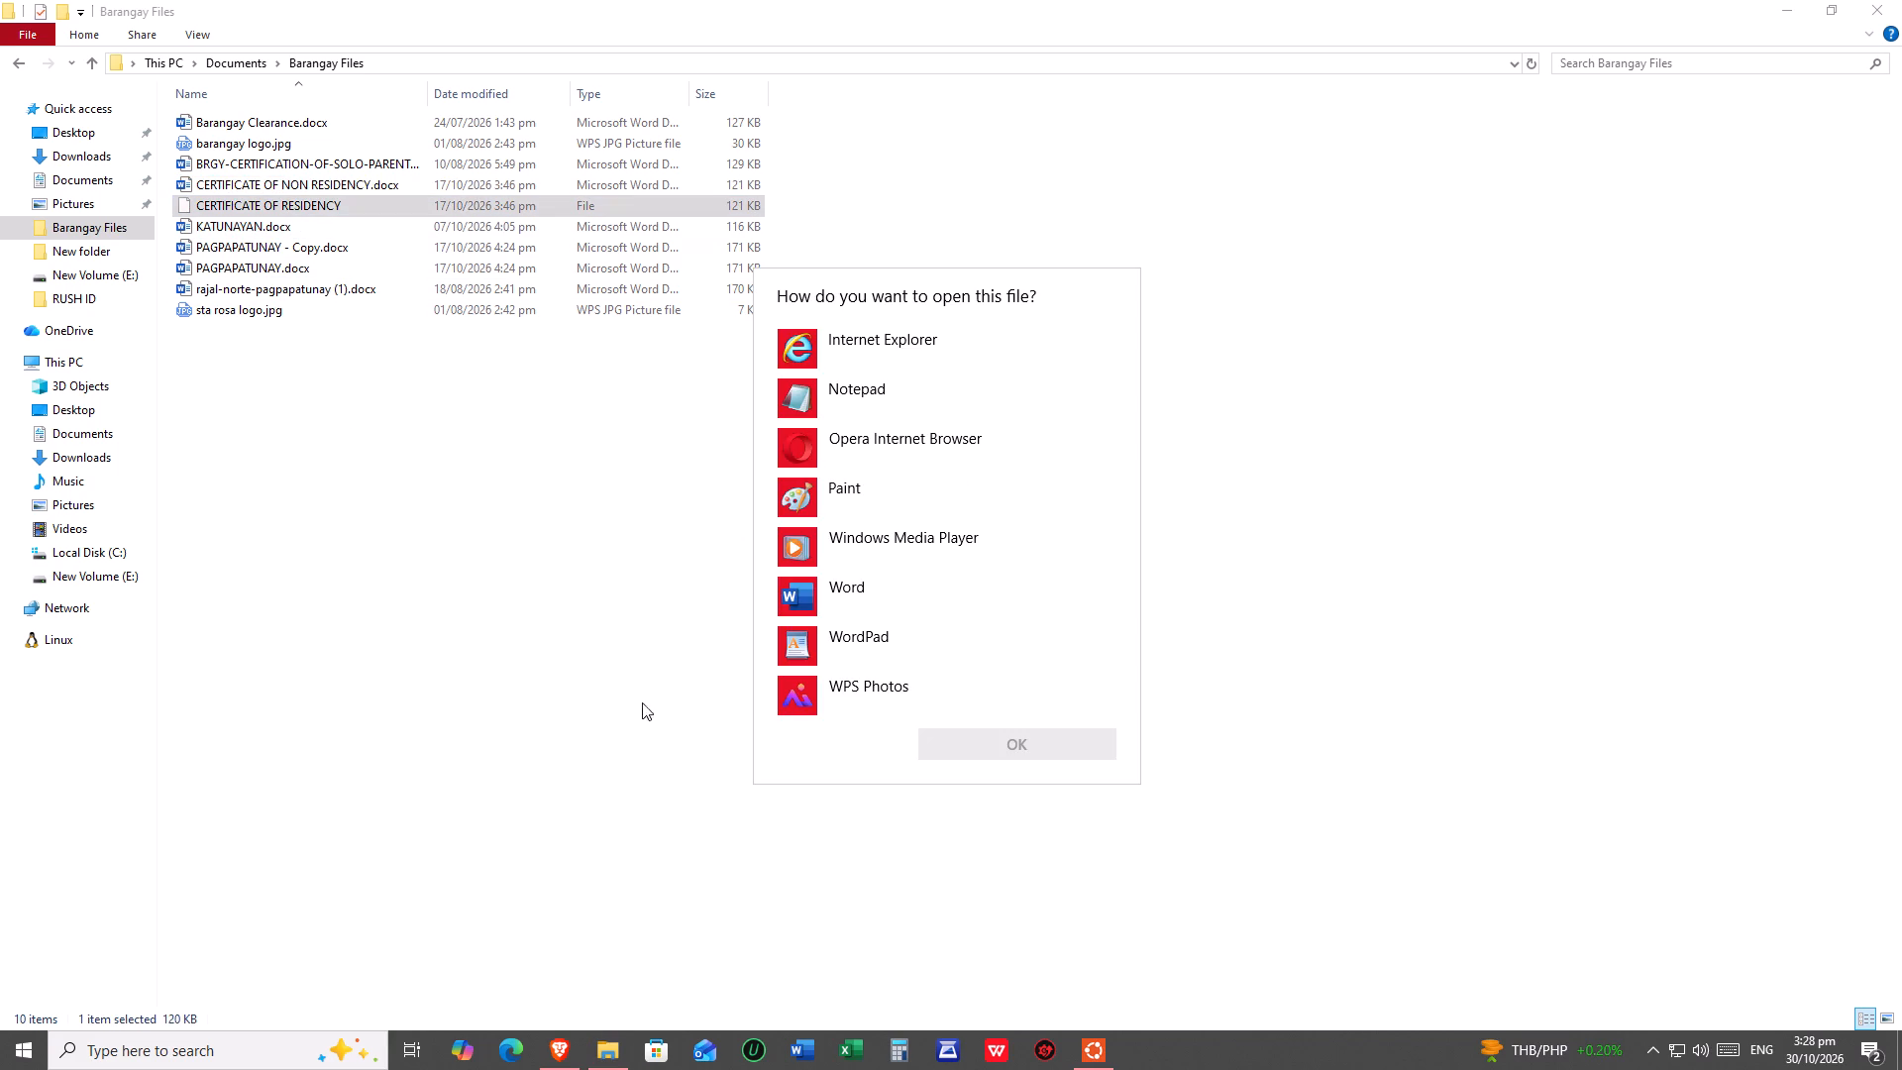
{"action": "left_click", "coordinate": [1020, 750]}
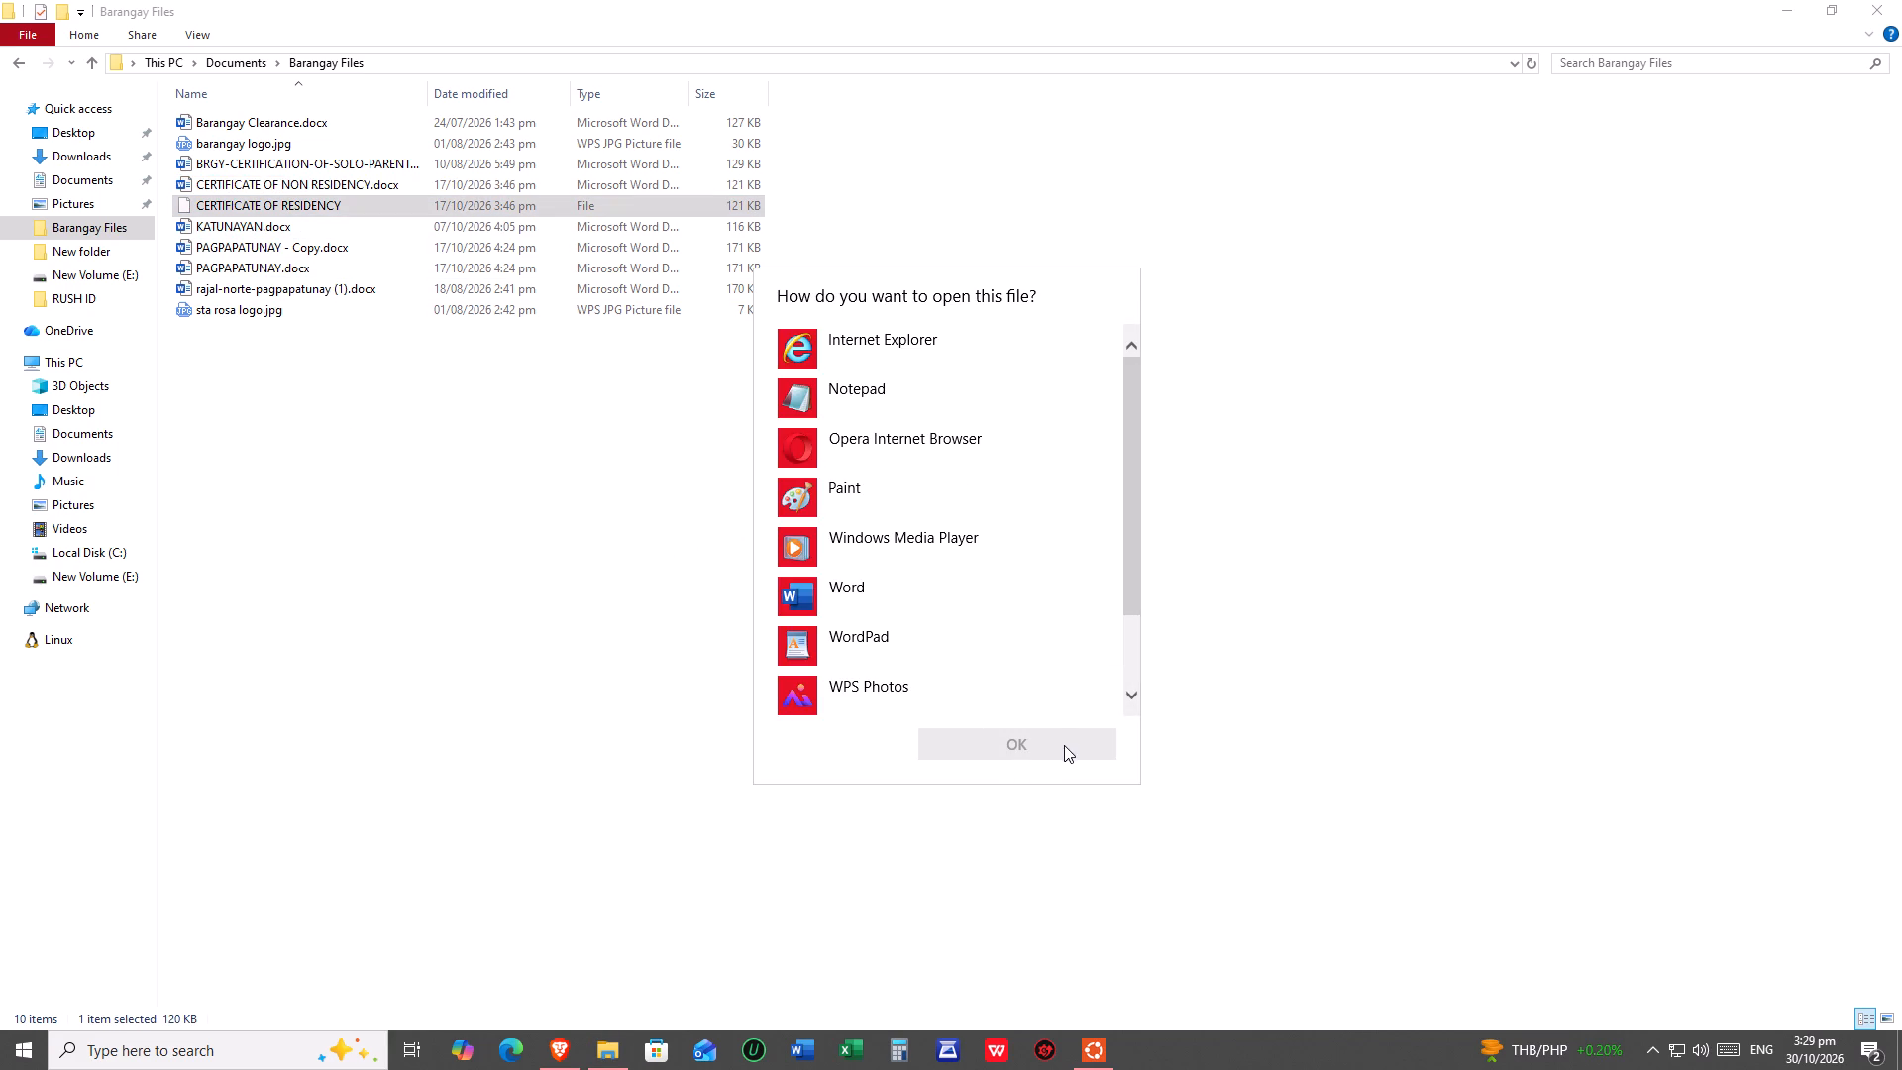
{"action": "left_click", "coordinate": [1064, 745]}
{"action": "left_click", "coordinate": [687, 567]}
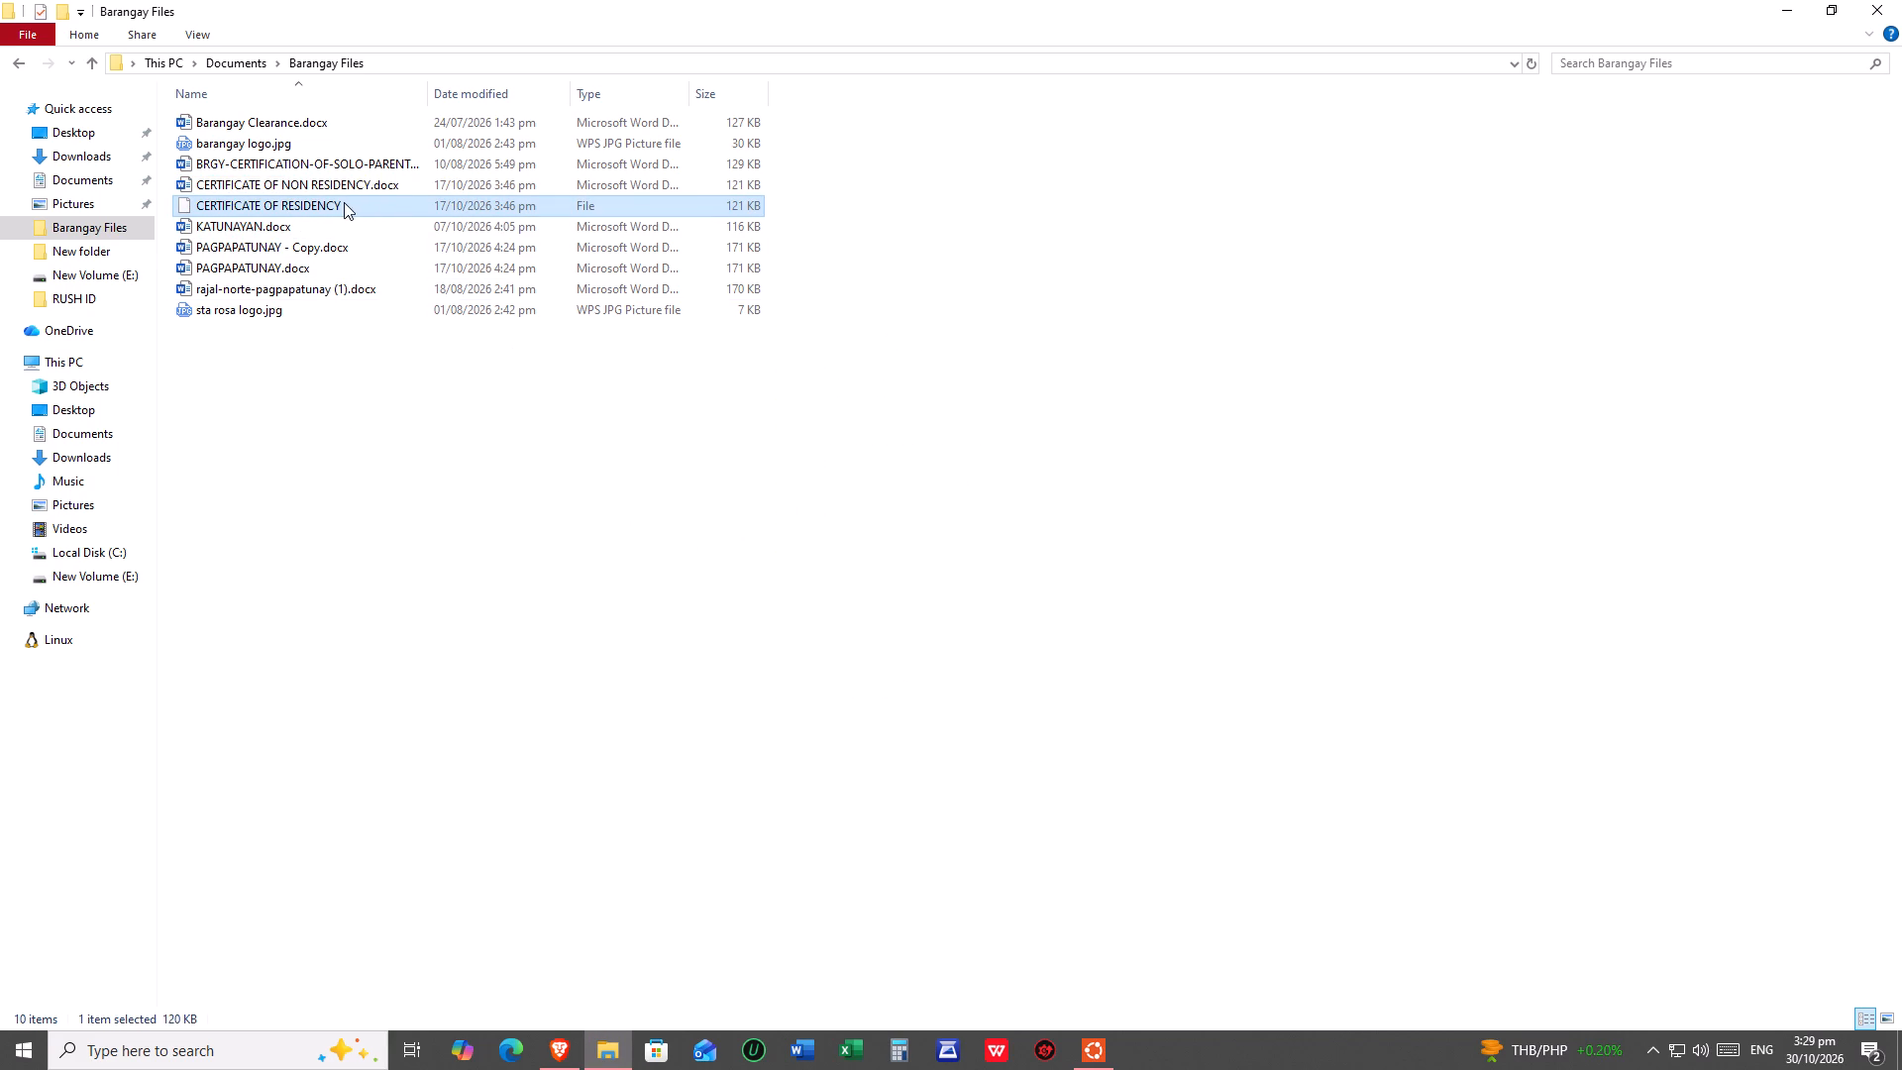
Undo the last file rename, and rename the non-residency certificate copy as CERTIFICATE OF RESIDENCY, keeping its .docx extension.
{"action": "key", "text": "ctrl+z"}
{"action": "right_click", "coordinate": [347, 186]}
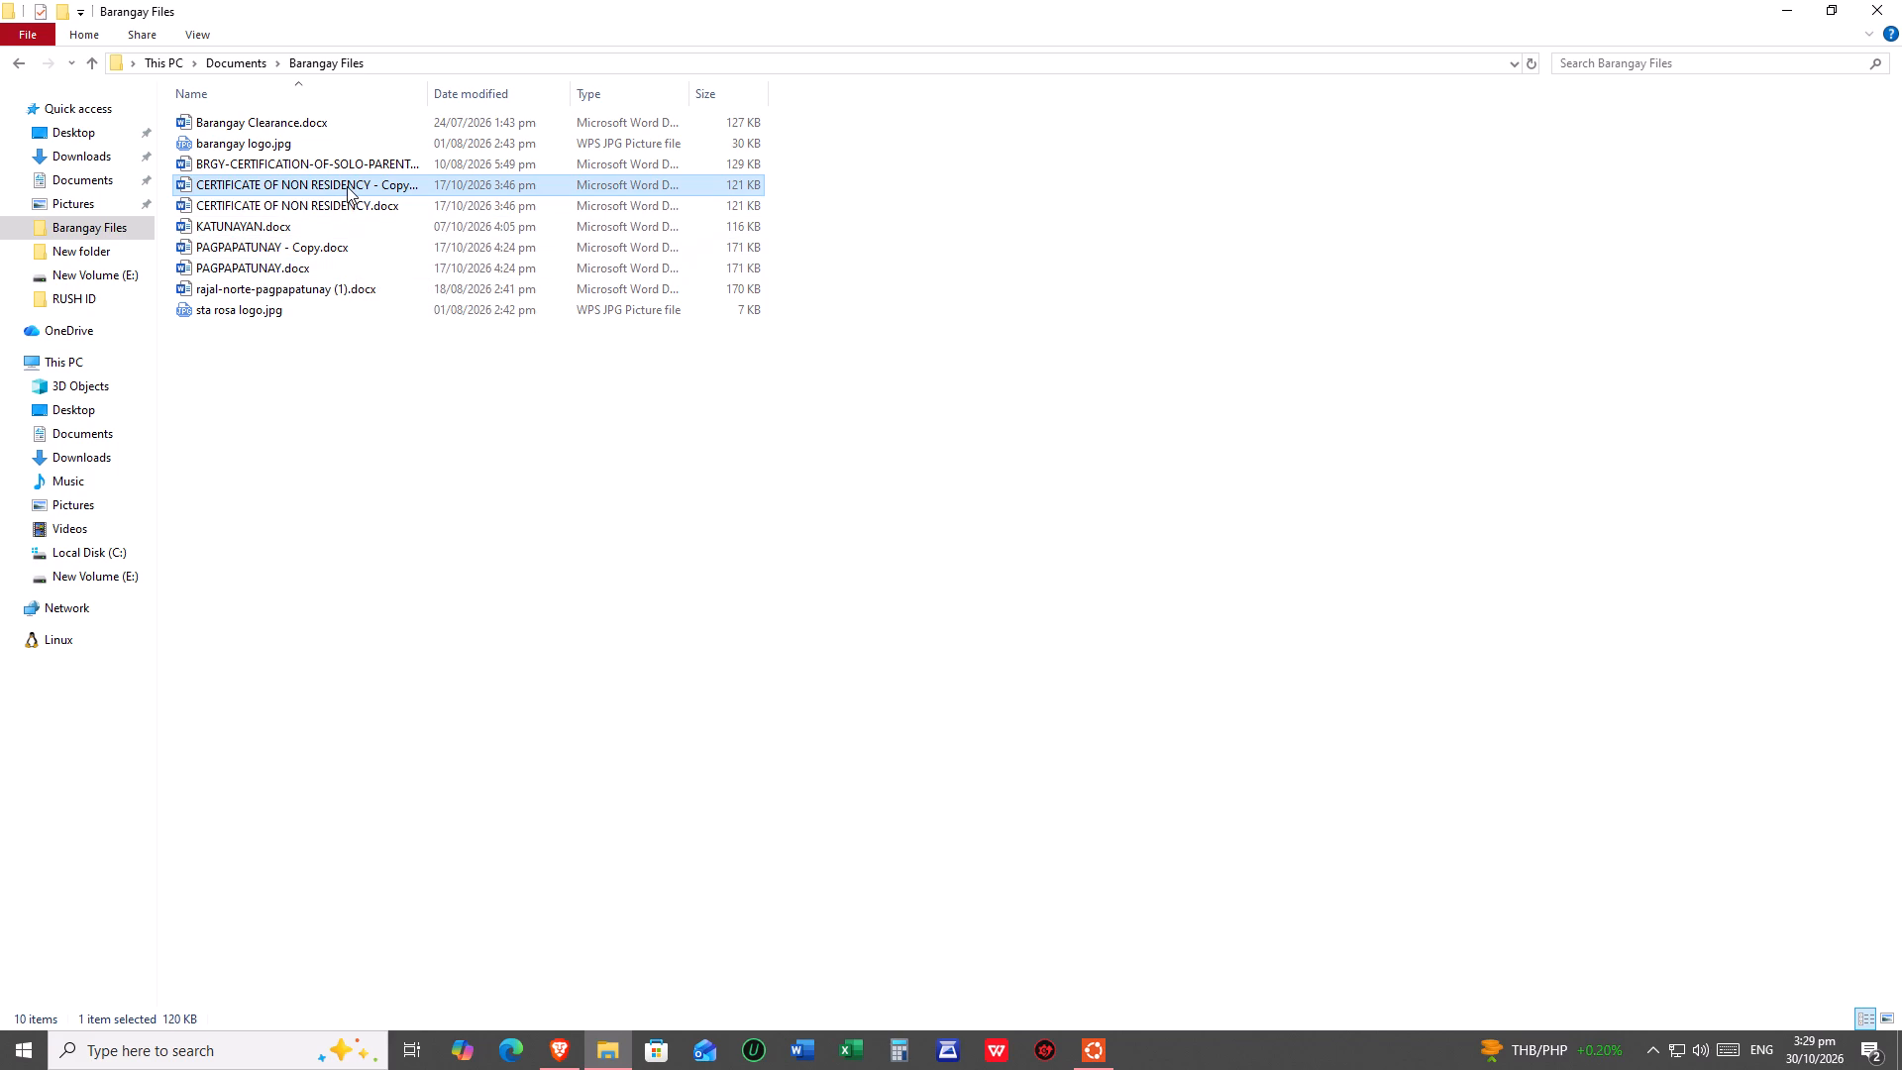
{"action": "left_click", "coordinate": [432, 737]}
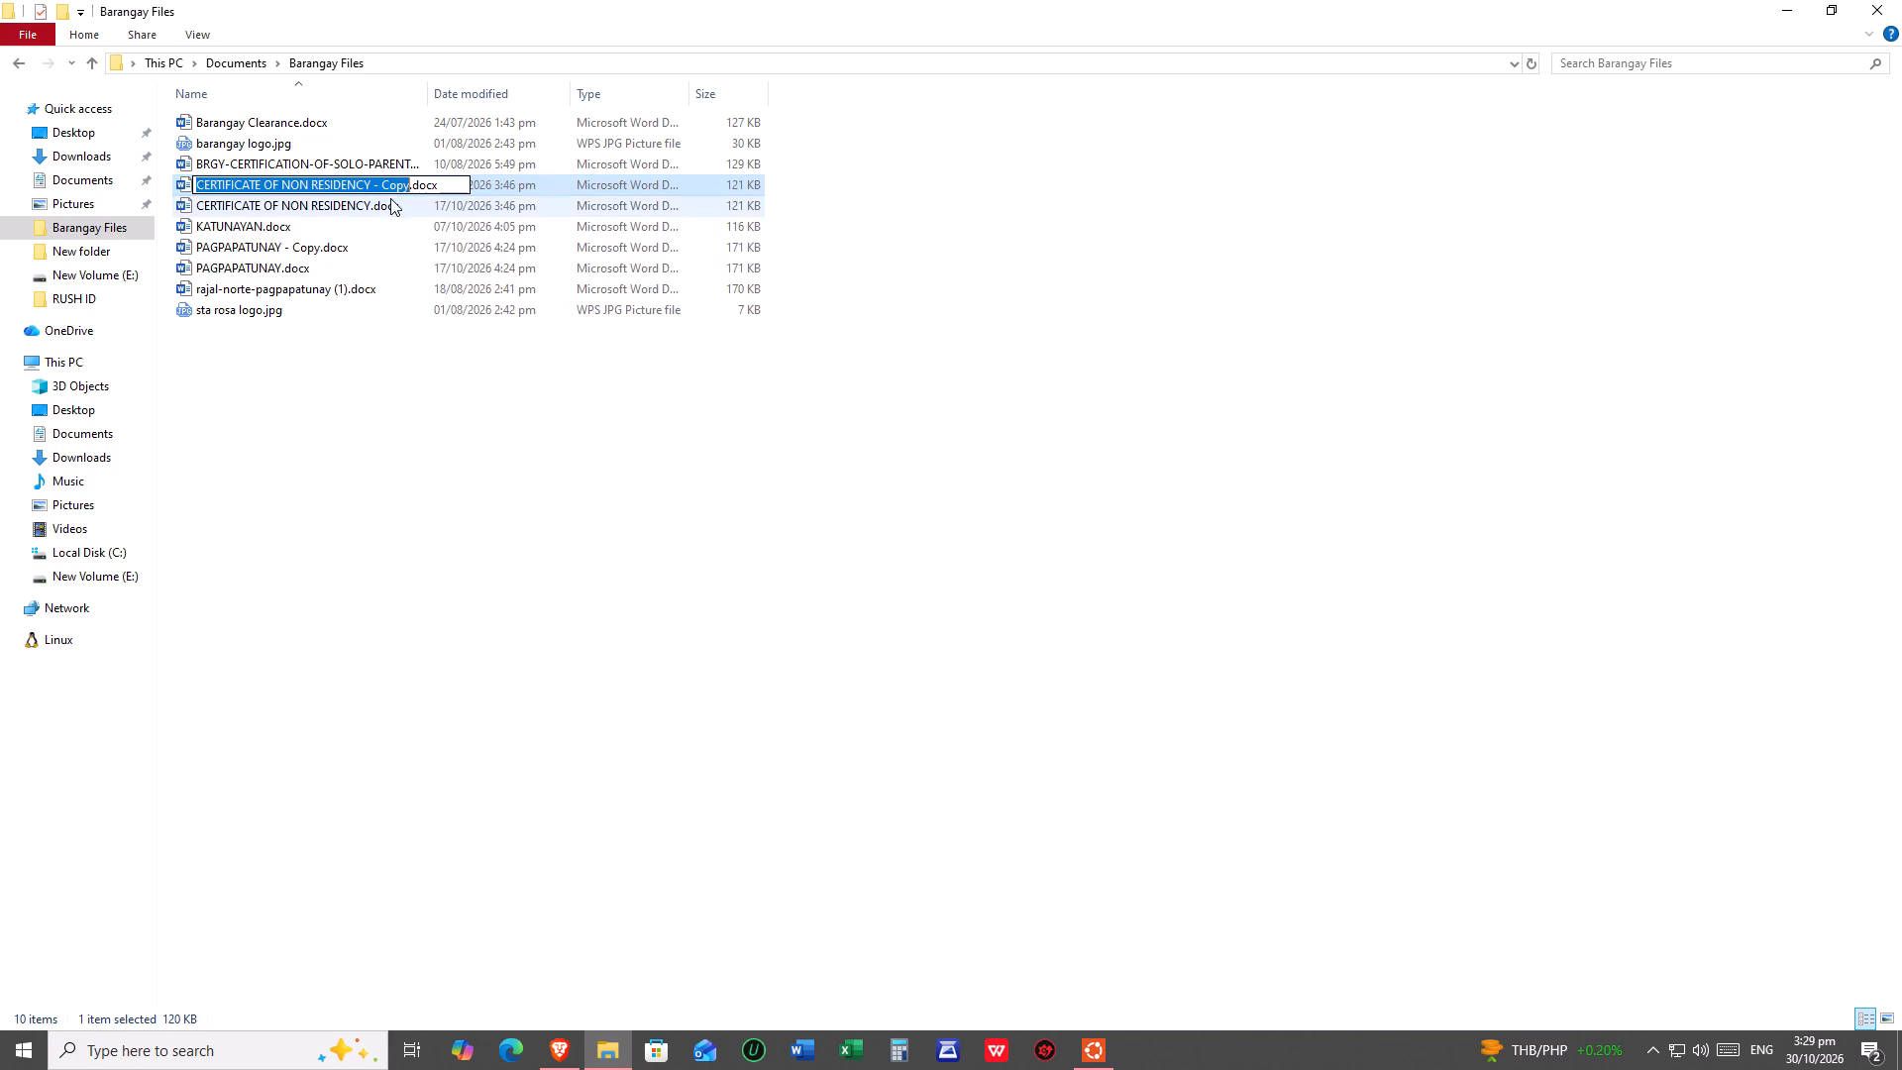
{"action": "left_click", "coordinate": [402, 182]}
{"action": "key", "text": "Right"}
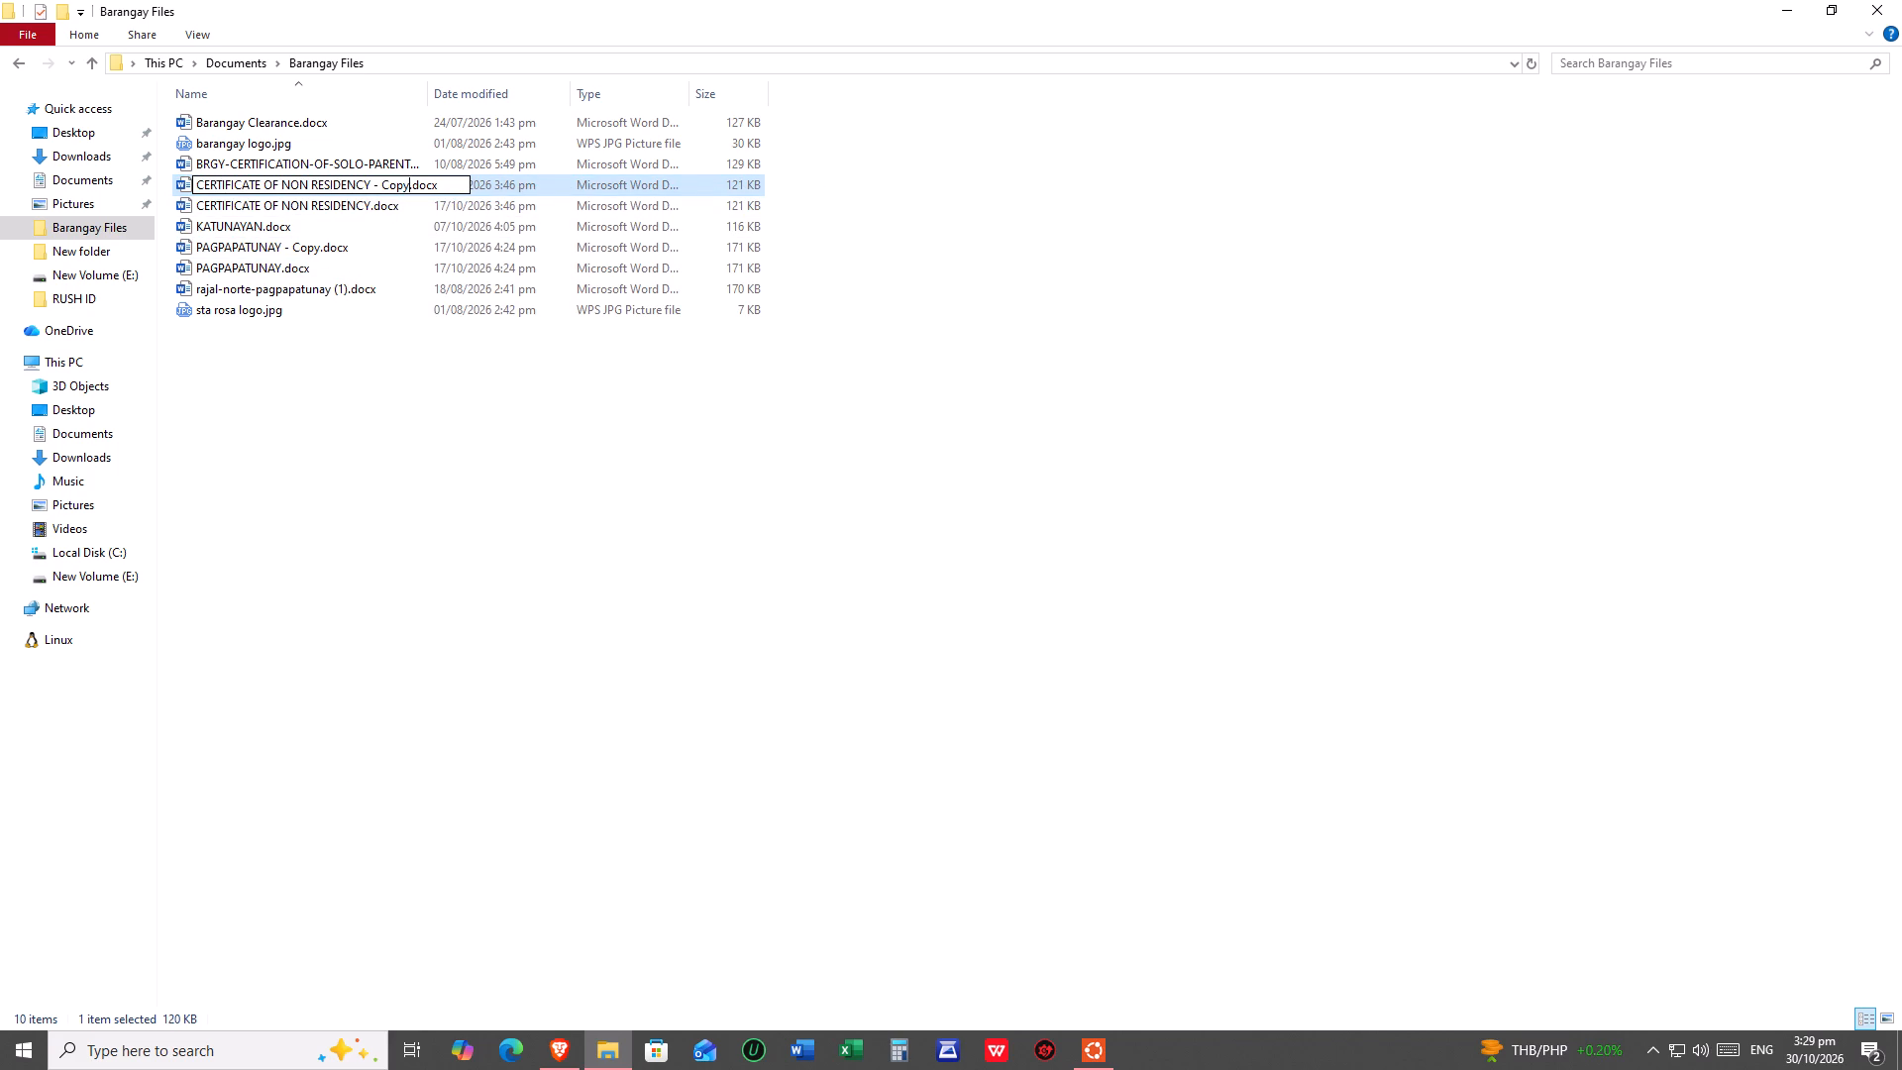
{"action": "key", "text": "BackSpace"}
{"action": "key", "text": "BackSpace"}
{"action": "key", "text": "BackSpace"}
{"action": "key", "text": "BackSpace"}
{"action": "key", "text": "BackSpace"}
{"action": "key", "text": "BackSpace"}
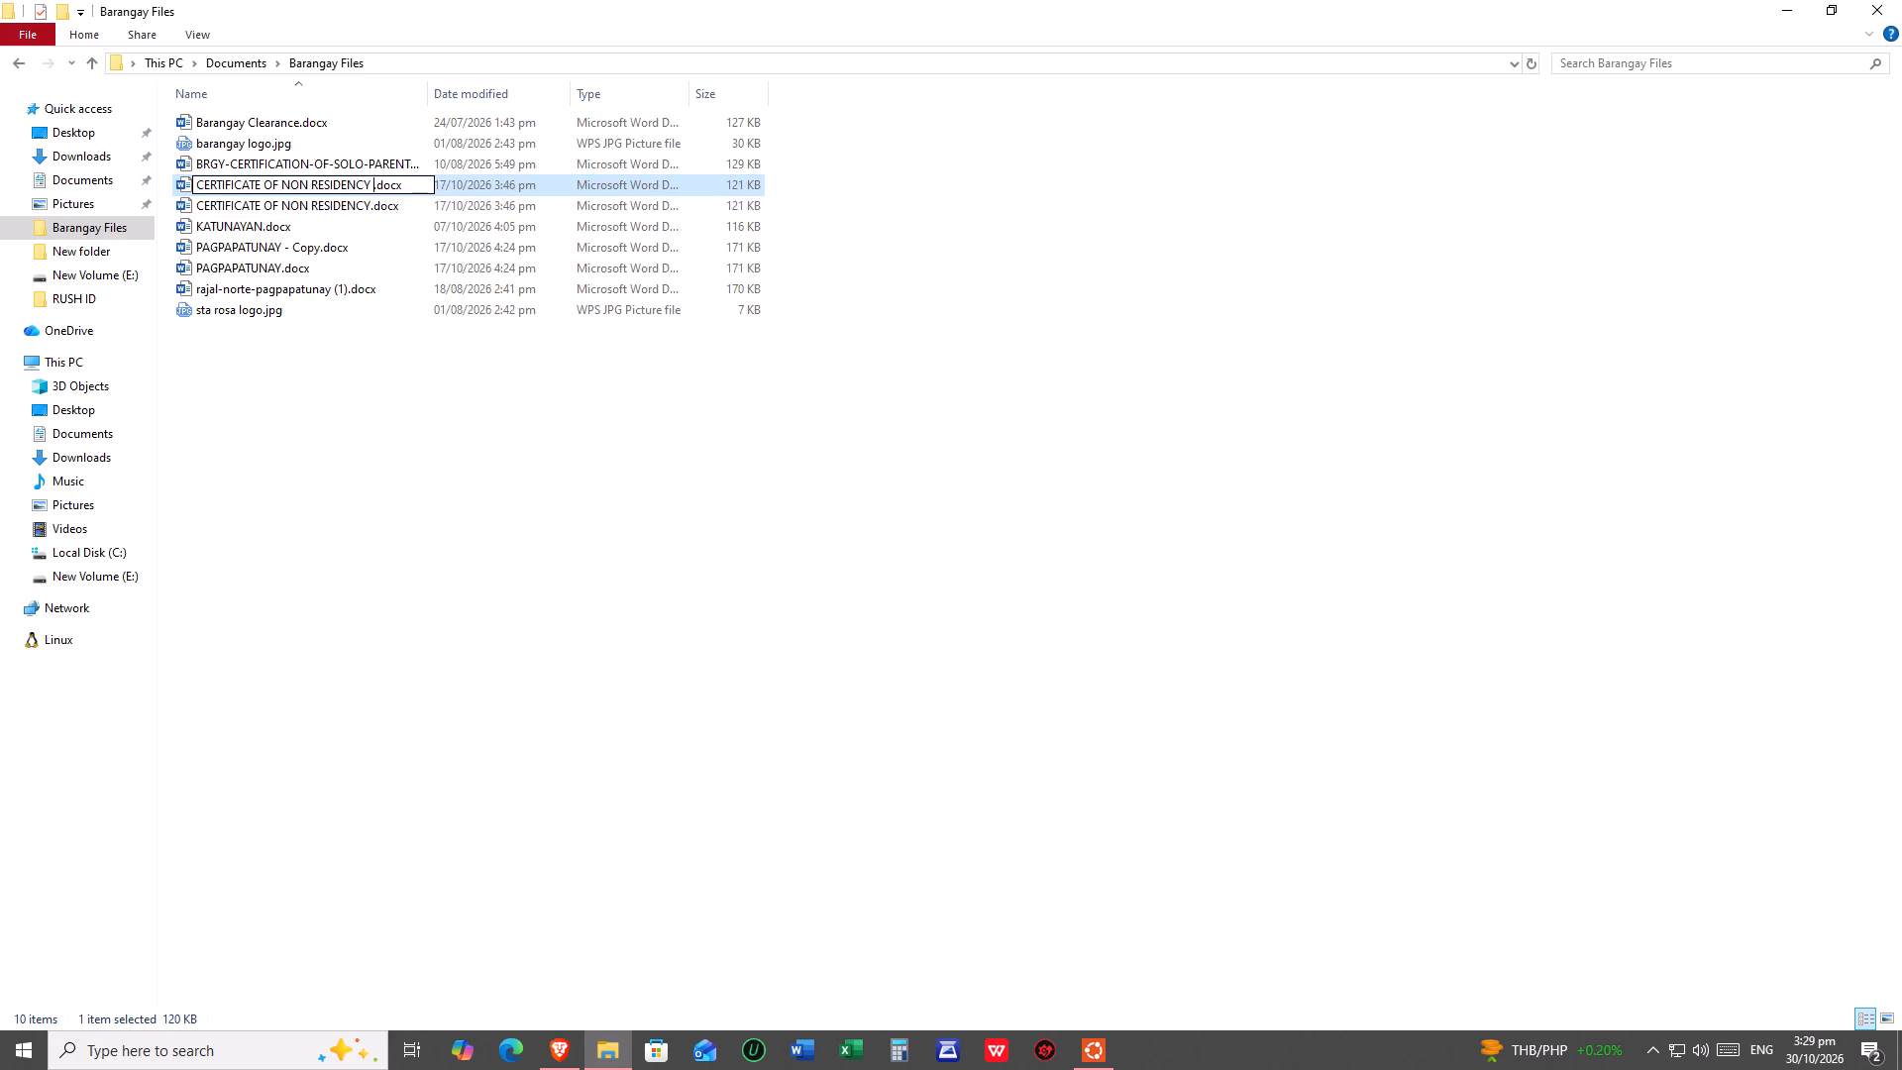
{"action": "left_click", "coordinate": [311, 184]}
{"action": "key", "text": "BackSpace"}
{"action": "key", "text": "BackSpace"}
{"action": "key", "text": "BackSpace"}
{"action": "key", "text": "BackSpace"}
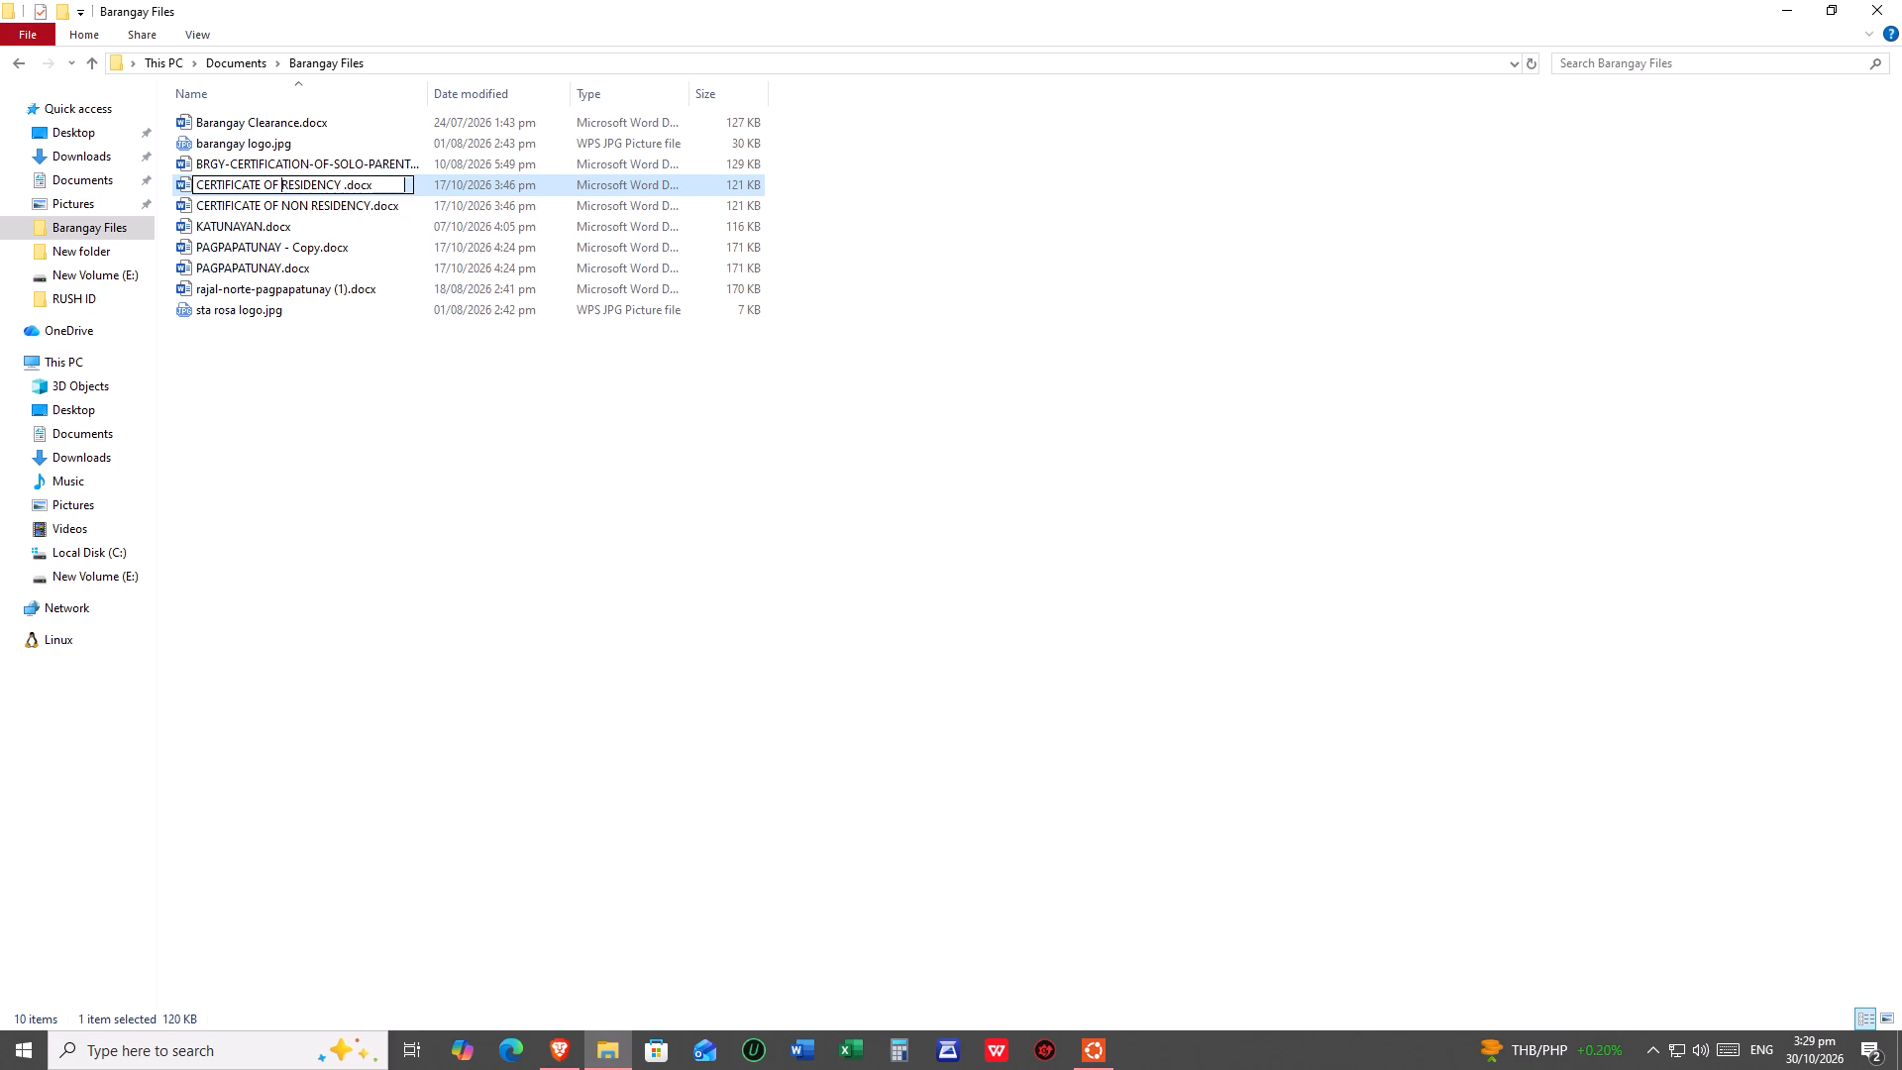
{"action": "left_click", "coordinate": [522, 613]}
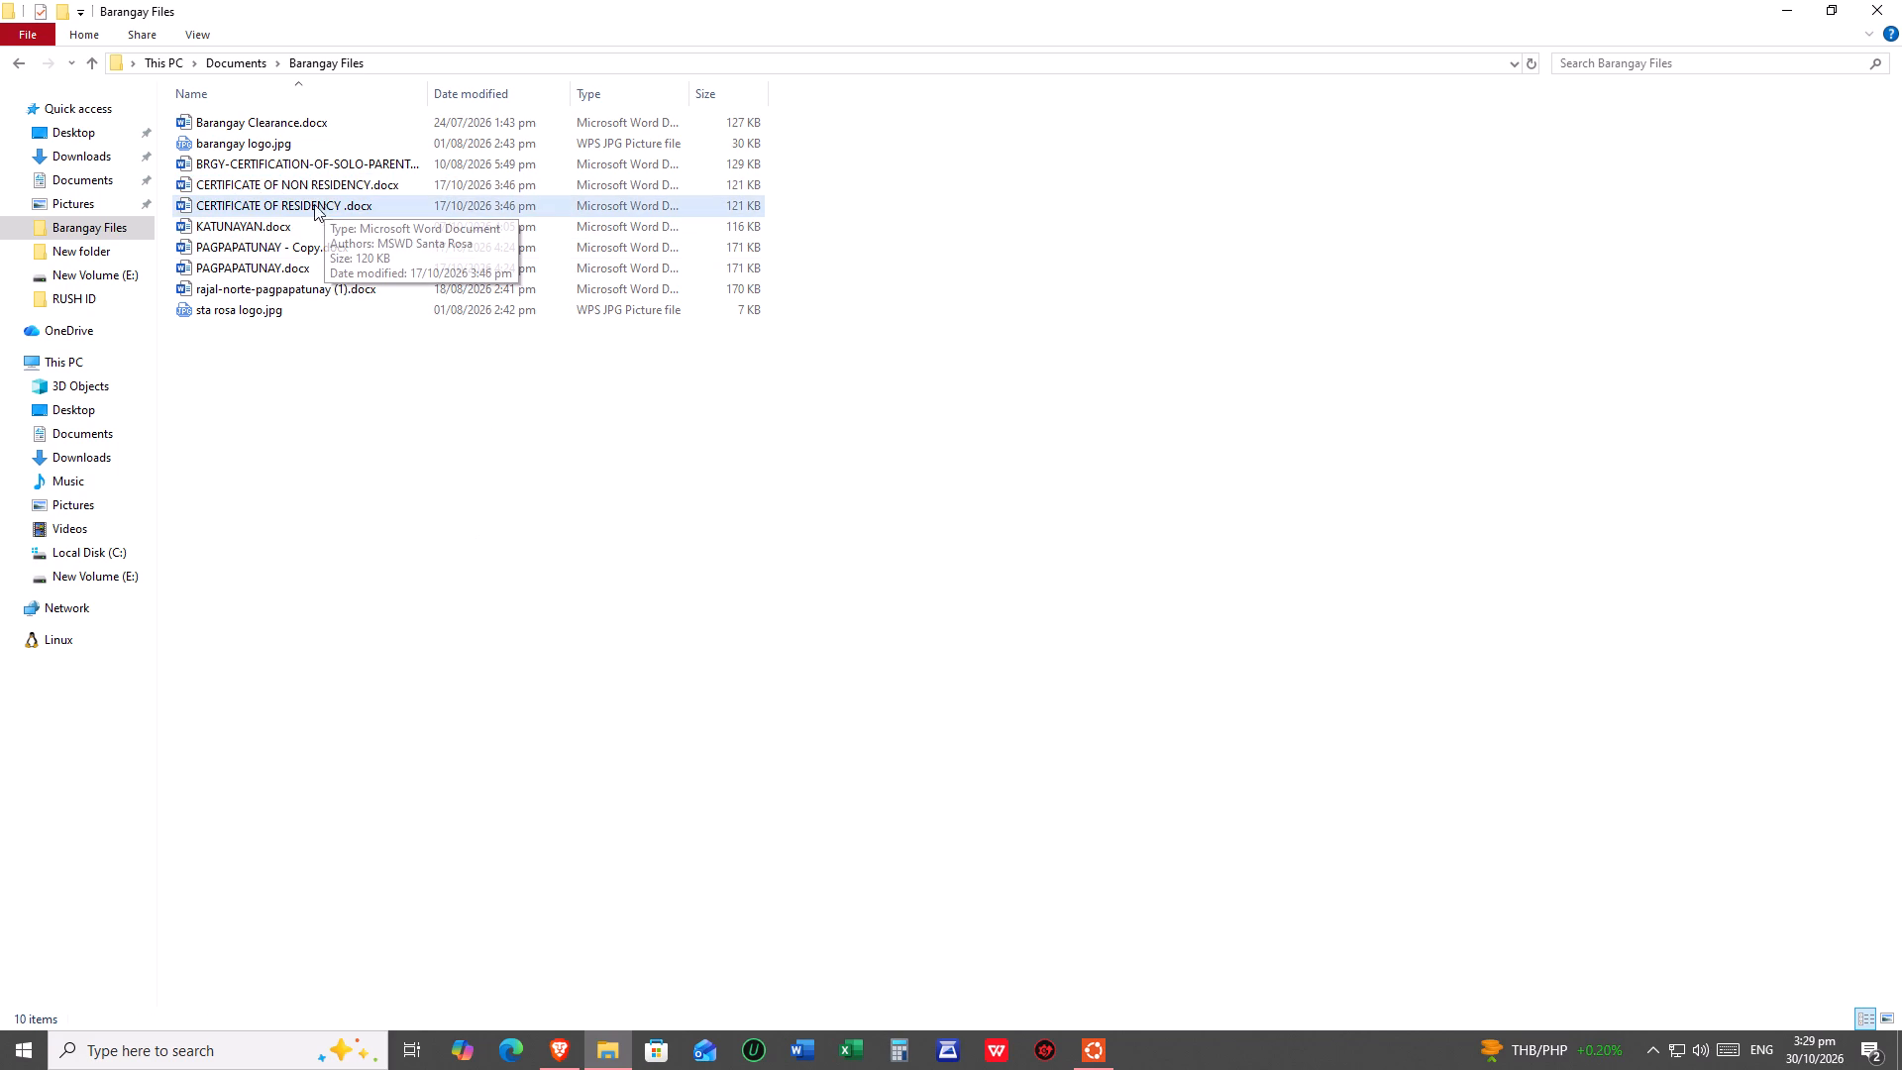
Open the CERTIFICATE OF RESIDENCY document and change its title heading to CERTIFICATE OF RESIDENCY.
{"action": "double_click", "coordinate": [297, 204]}
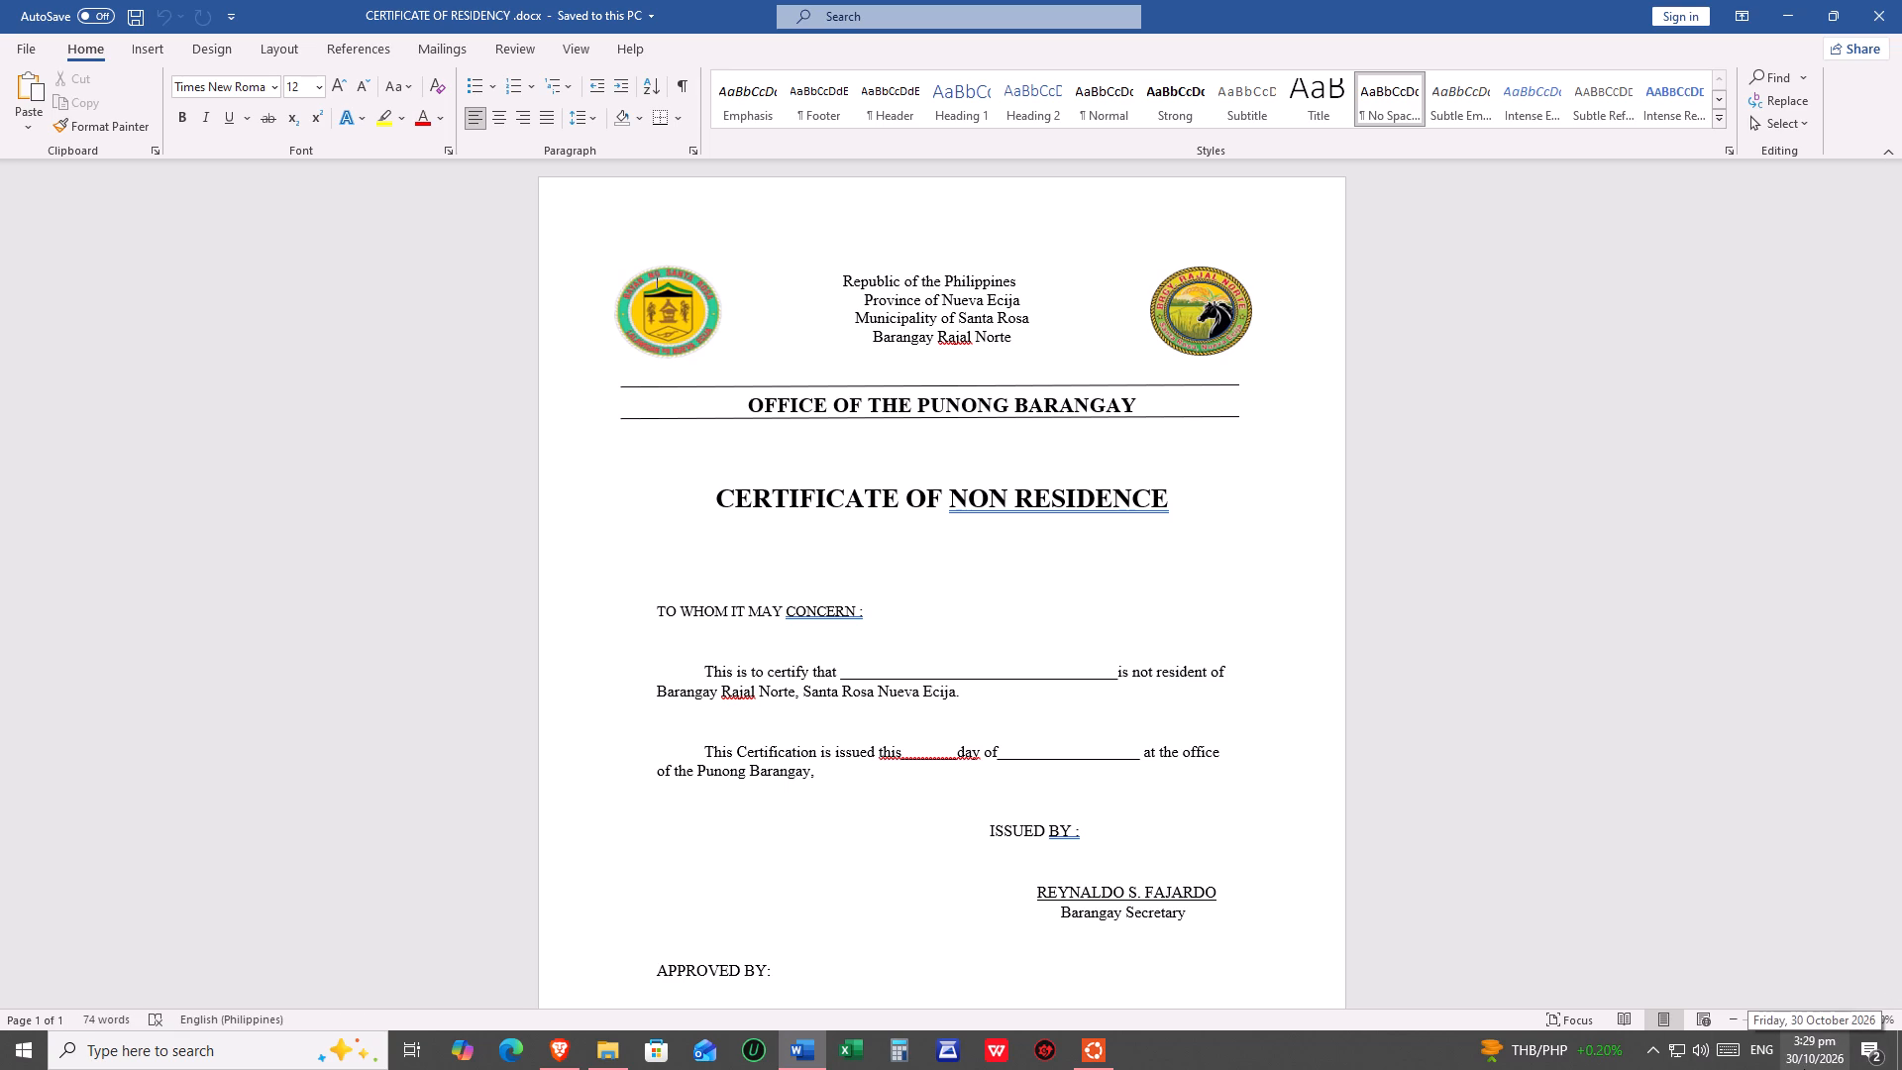
{"action": "left_click", "coordinate": [1796, 960]}
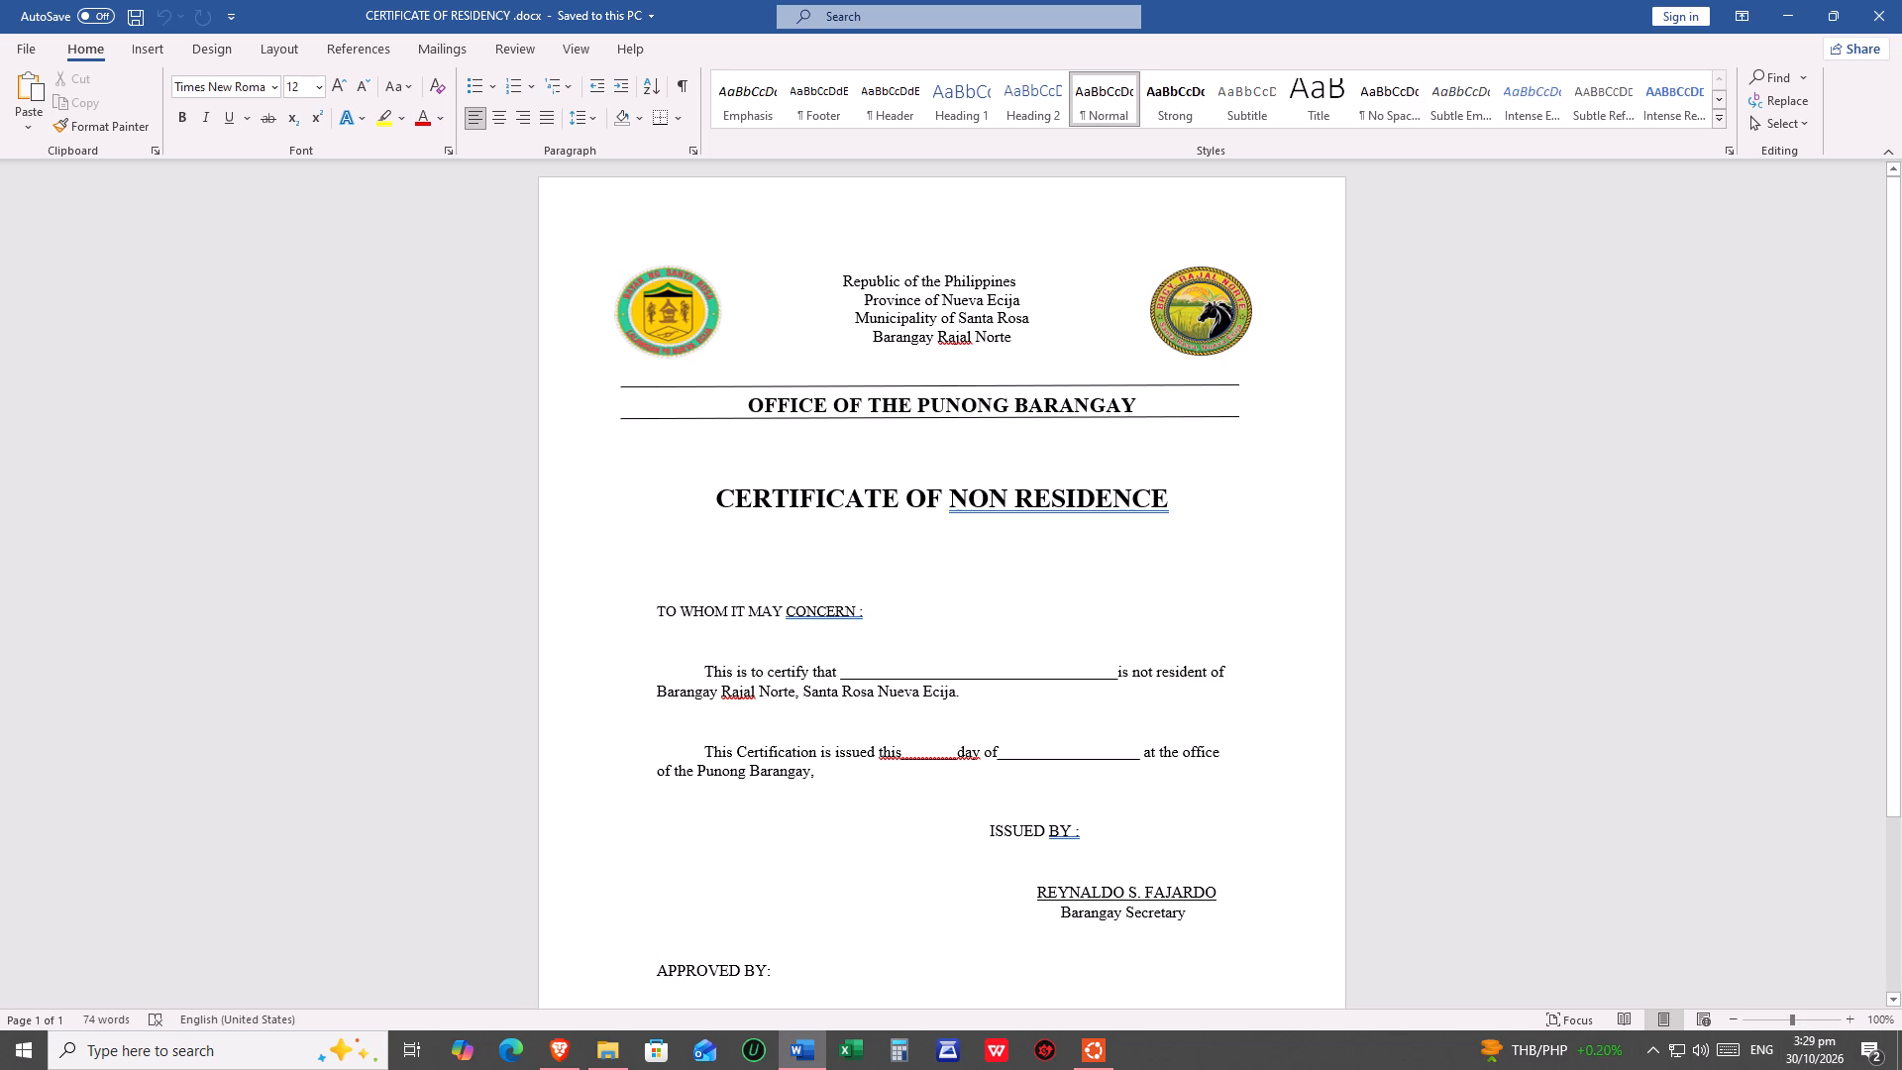
{"action": "left_click_drag", "start_coordinate": [1011, 496], "coordinate": [982, 494]}
{"action": "left_click_drag", "start_coordinate": [982, 494], "coordinate": [949, 497]}
{"action": "key", "text": "BackSpace"}
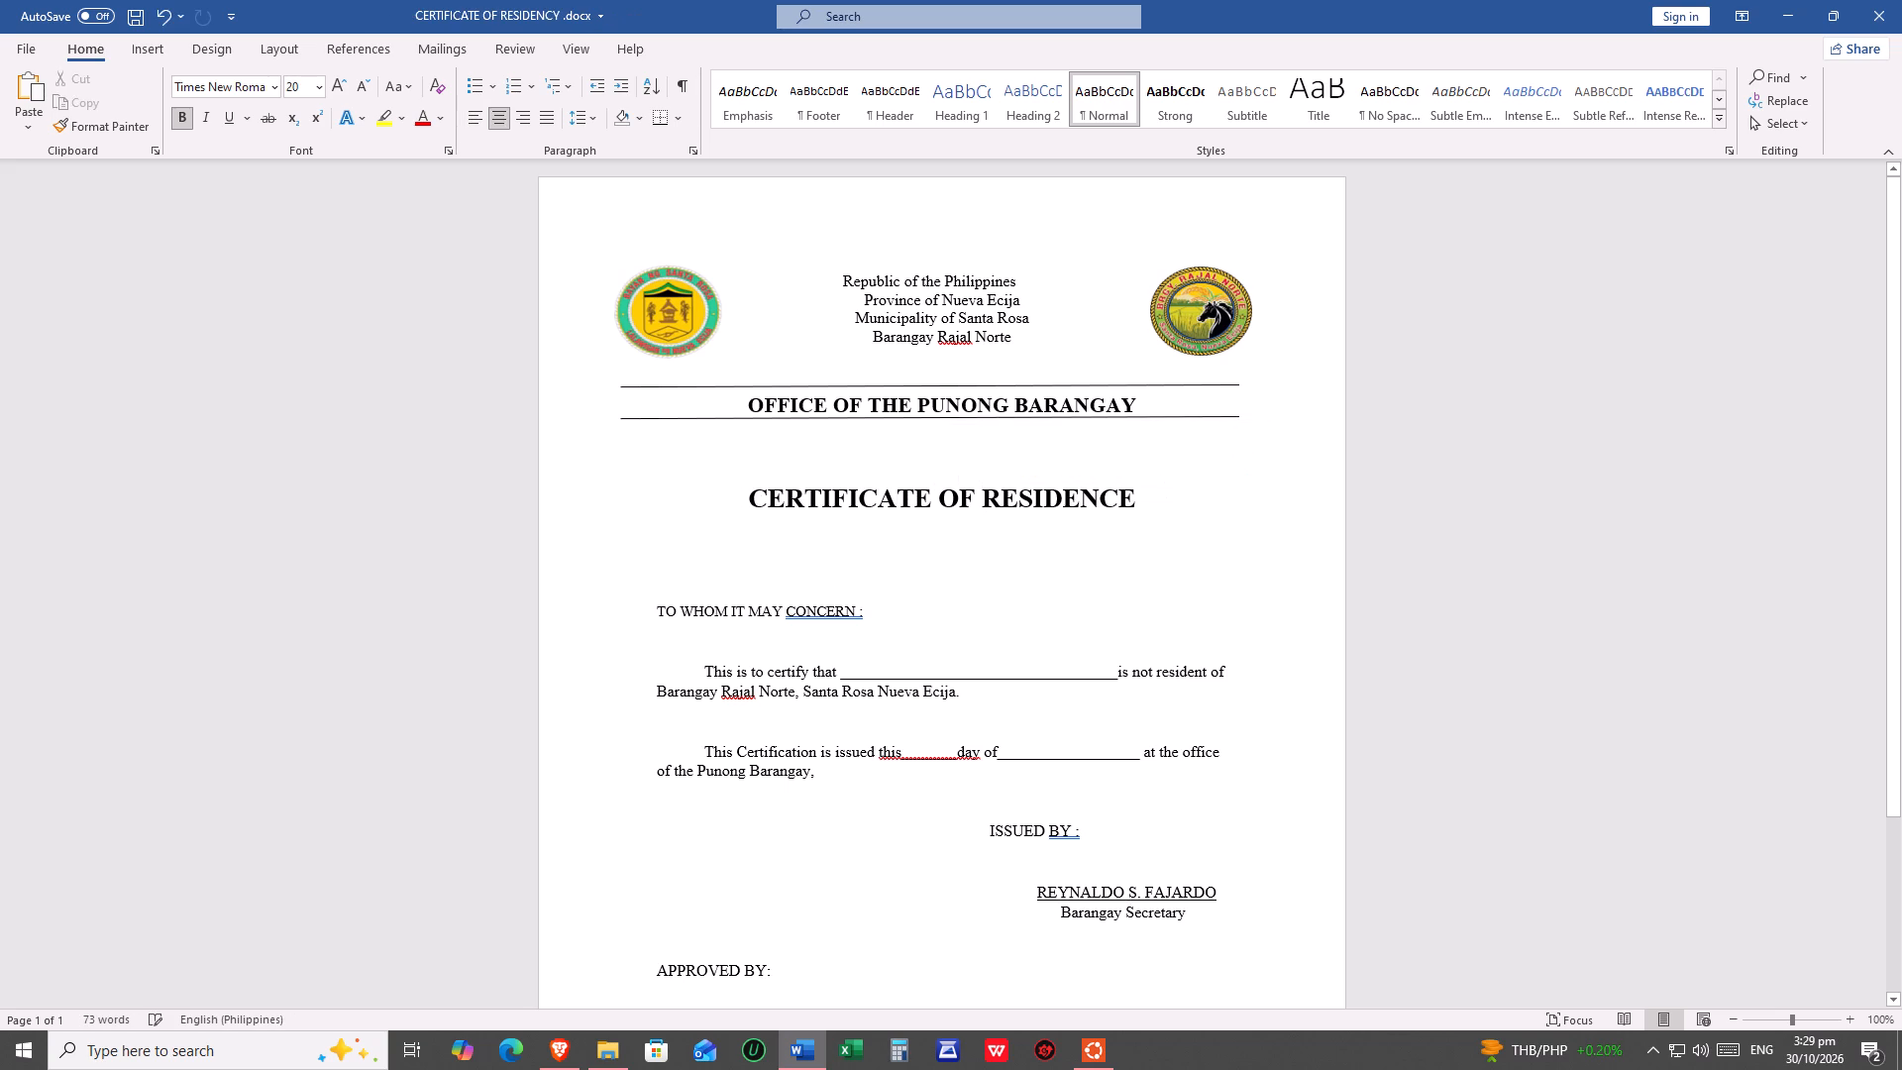
{"action": "left_click", "coordinate": [1132, 500]}
{"action": "key", "text": "BackSpace"}
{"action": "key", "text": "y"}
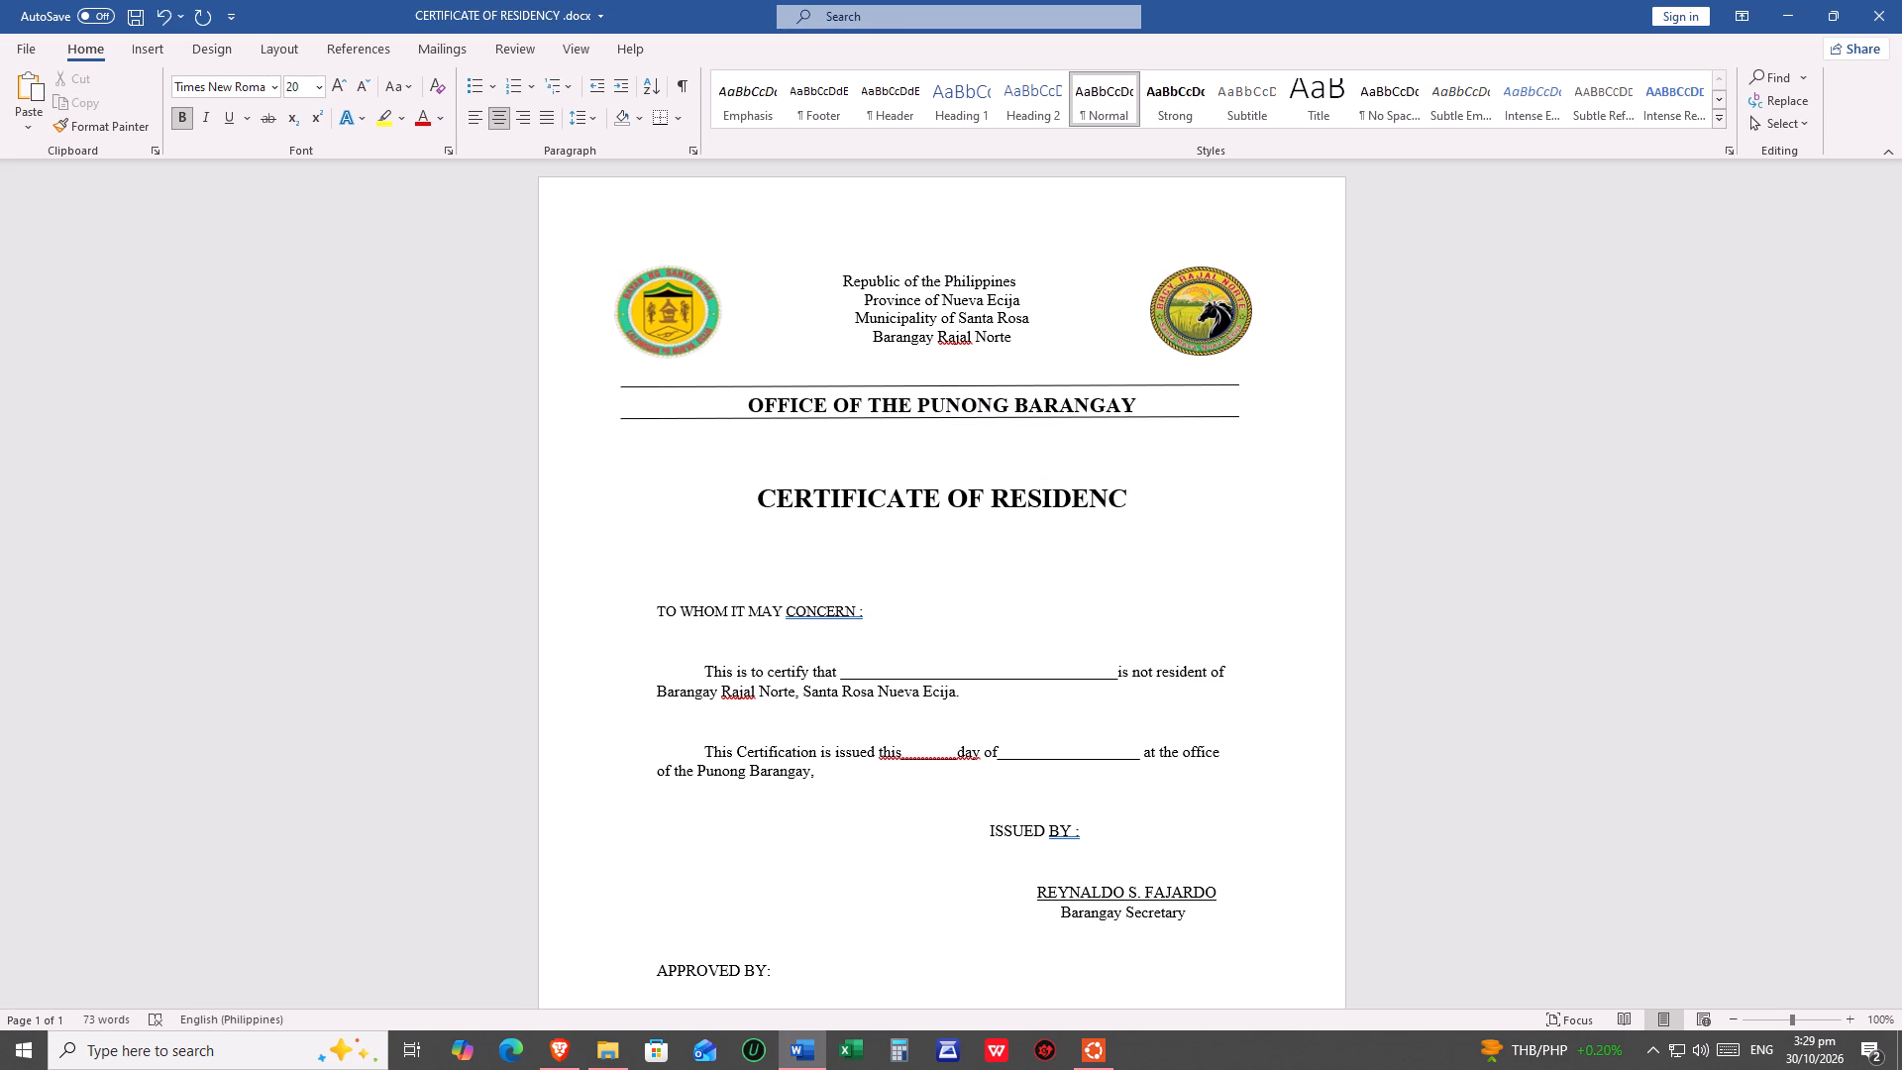
{"action": "key", "text": "BackSpace"}
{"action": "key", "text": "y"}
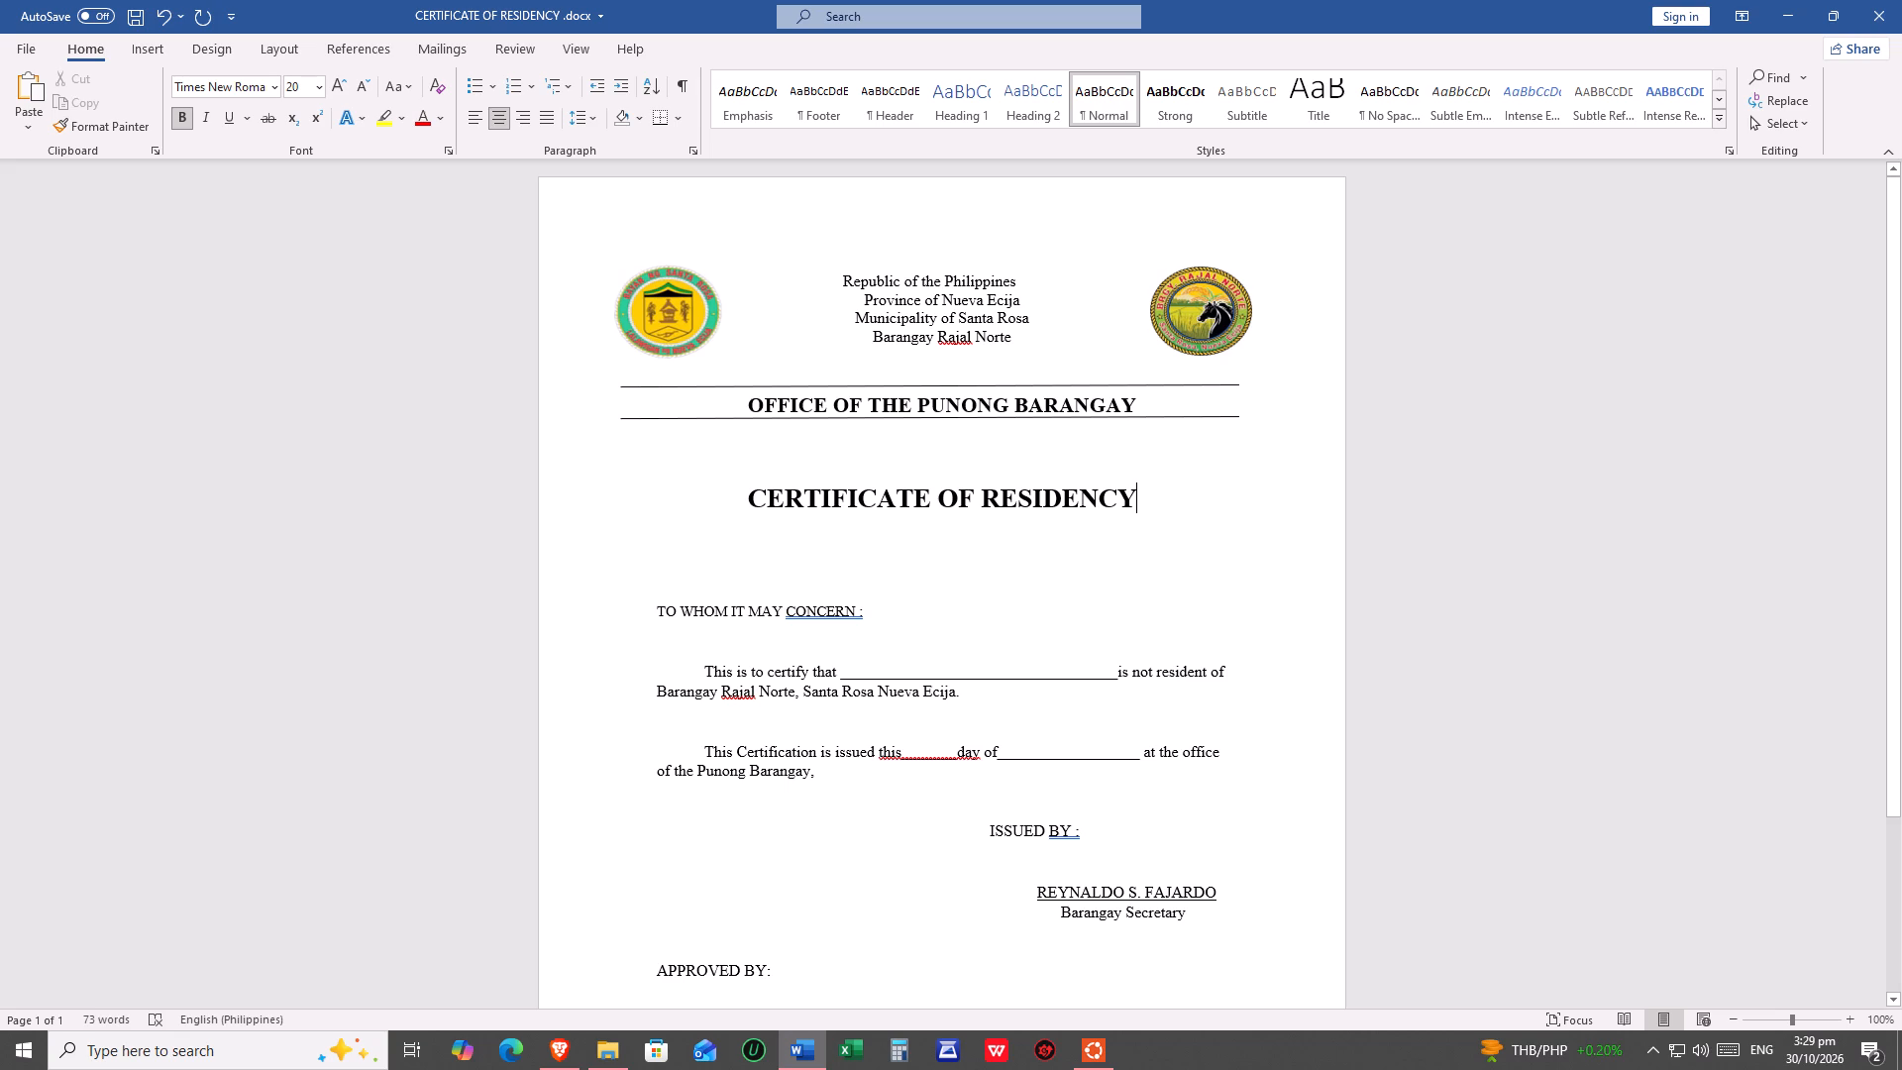
Remove the blank line between the OFFICE OF THE PUNONG BARANGAY heading and the certificate title.
{"action": "left_click", "coordinate": [760, 477]}
{"action": "key", "text": "BackSpace"}
{"action": "key", "text": "BackSpace"}
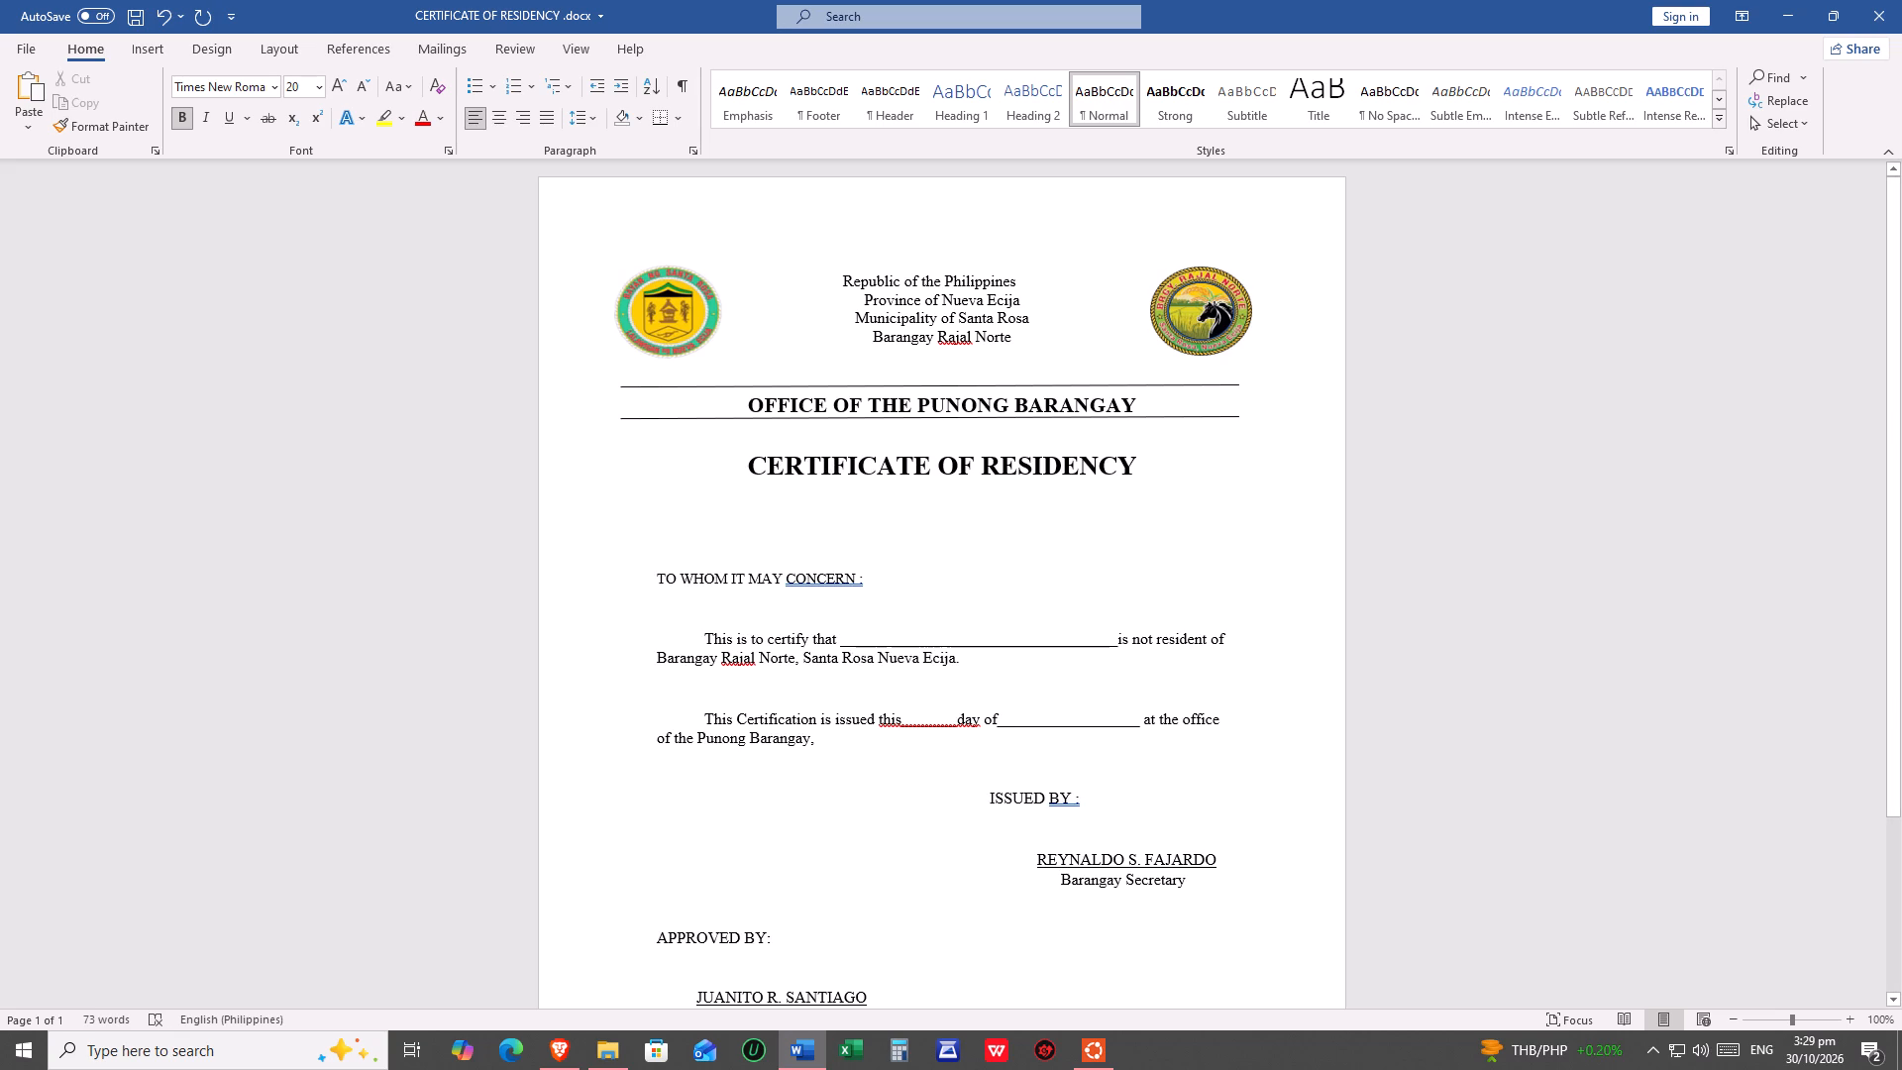
Delete the OFFICE OF THE PUNONG BARANGAY heading together with the horizontal line beneath it.
{"action": "left_click", "coordinate": [1092, 405]}
{"action": "left_click_drag", "start_coordinate": [1153, 402], "coordinate": [700, 408]}
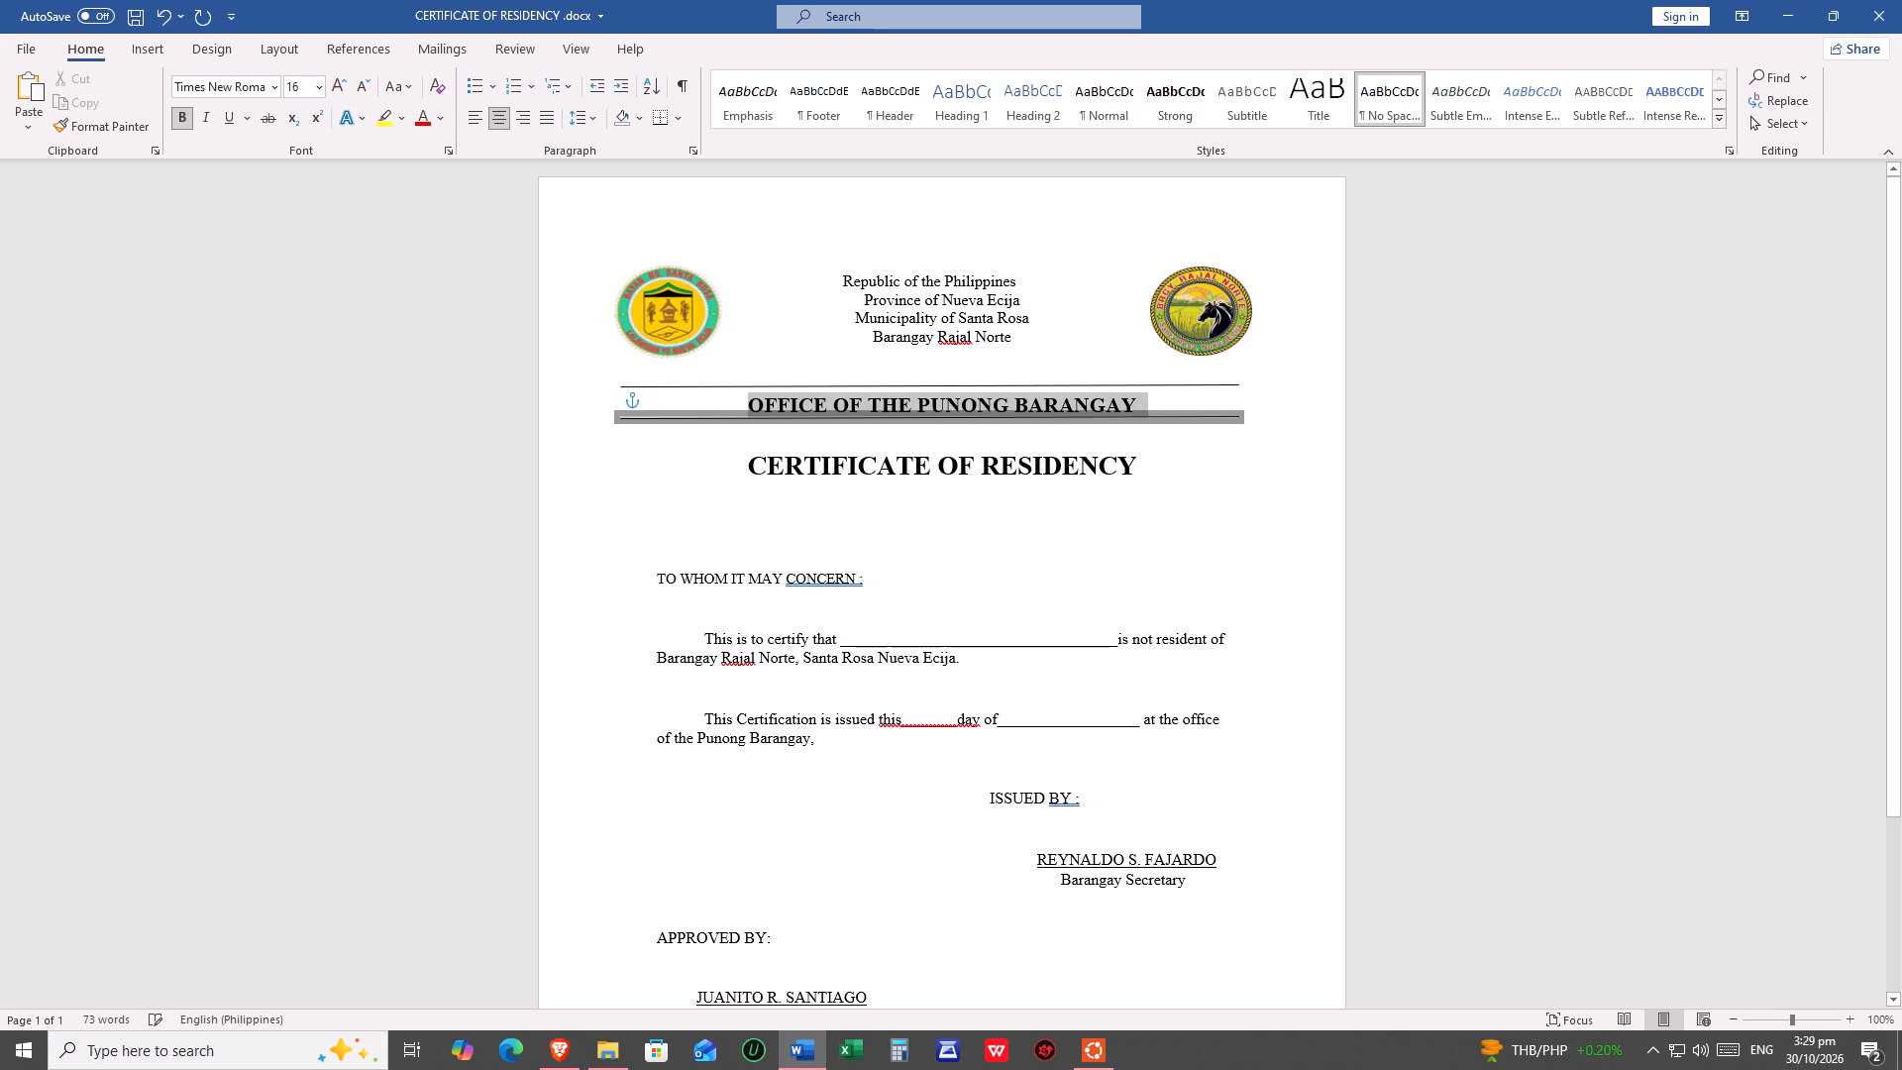
{"action": "left_click_drag", "start_coordinate": [700, 408], "coordinate": [698, 408]}
{"action": "key", "text": "BackSpace"}
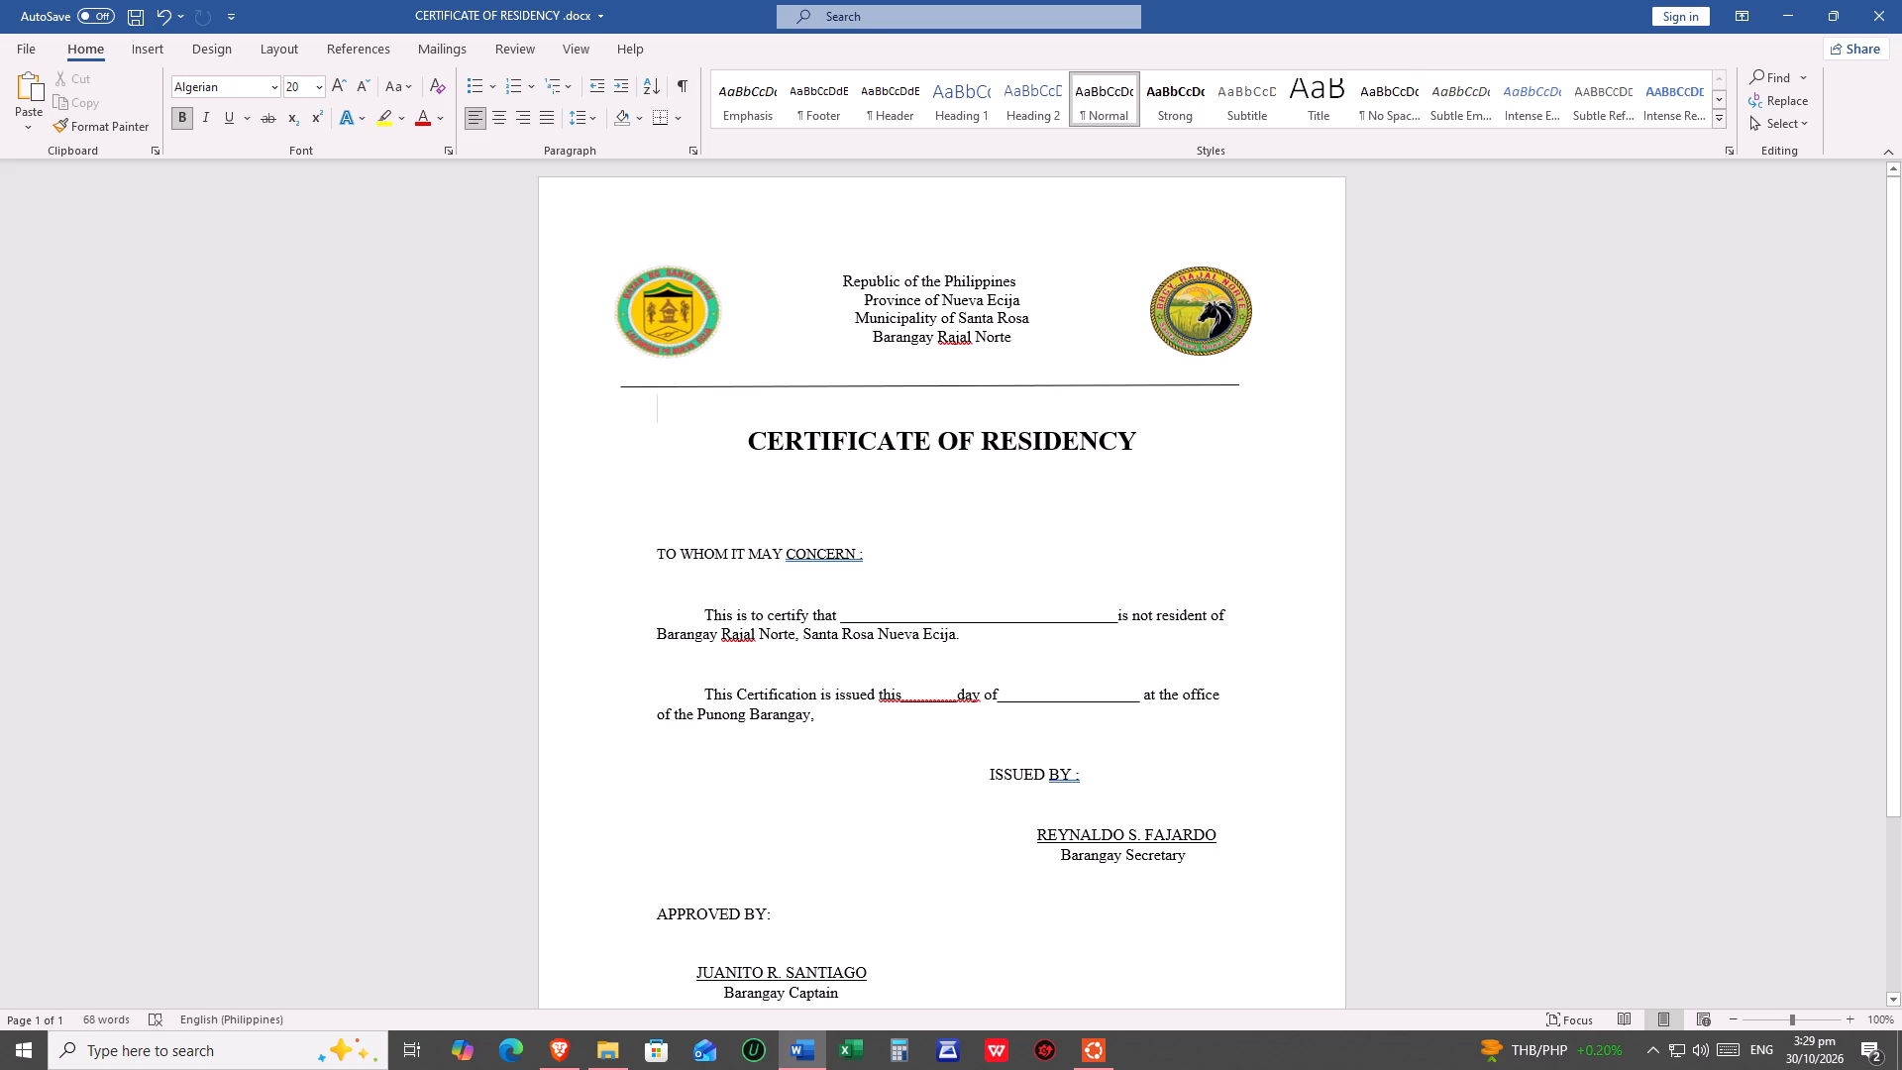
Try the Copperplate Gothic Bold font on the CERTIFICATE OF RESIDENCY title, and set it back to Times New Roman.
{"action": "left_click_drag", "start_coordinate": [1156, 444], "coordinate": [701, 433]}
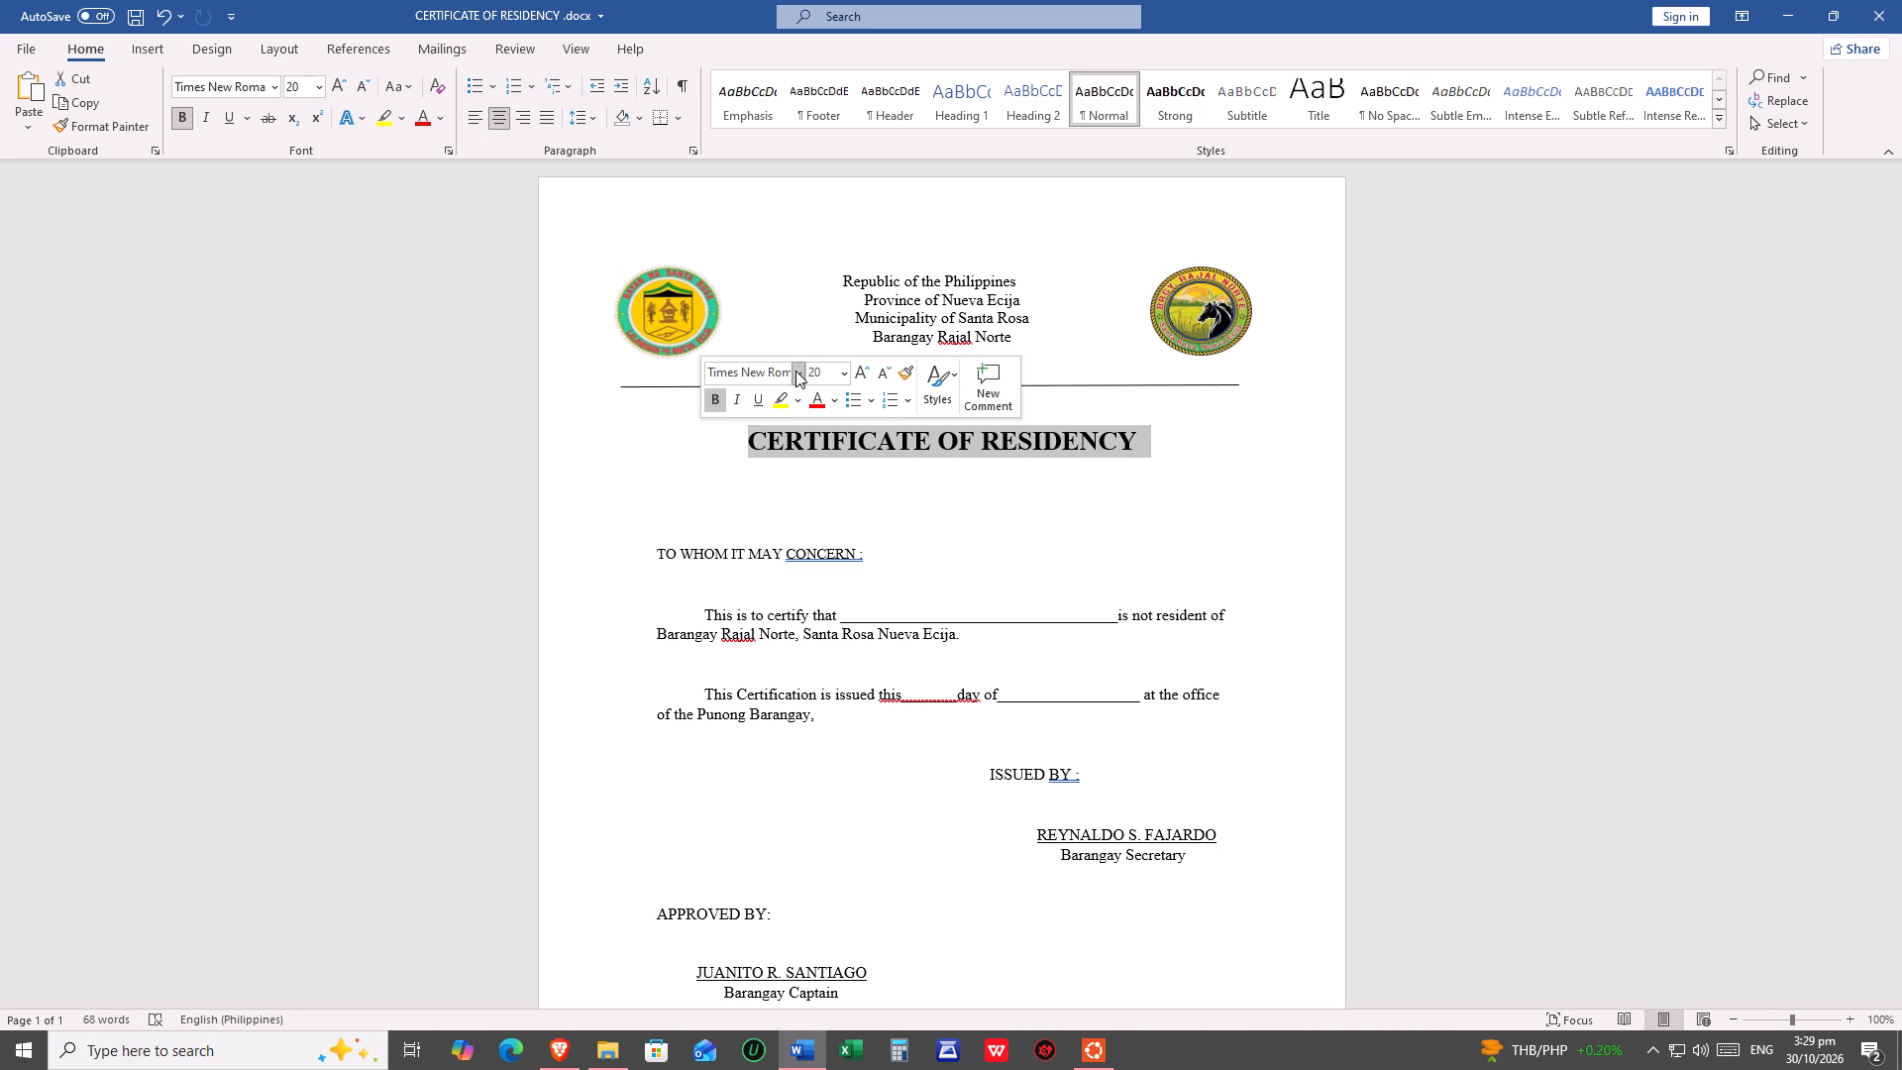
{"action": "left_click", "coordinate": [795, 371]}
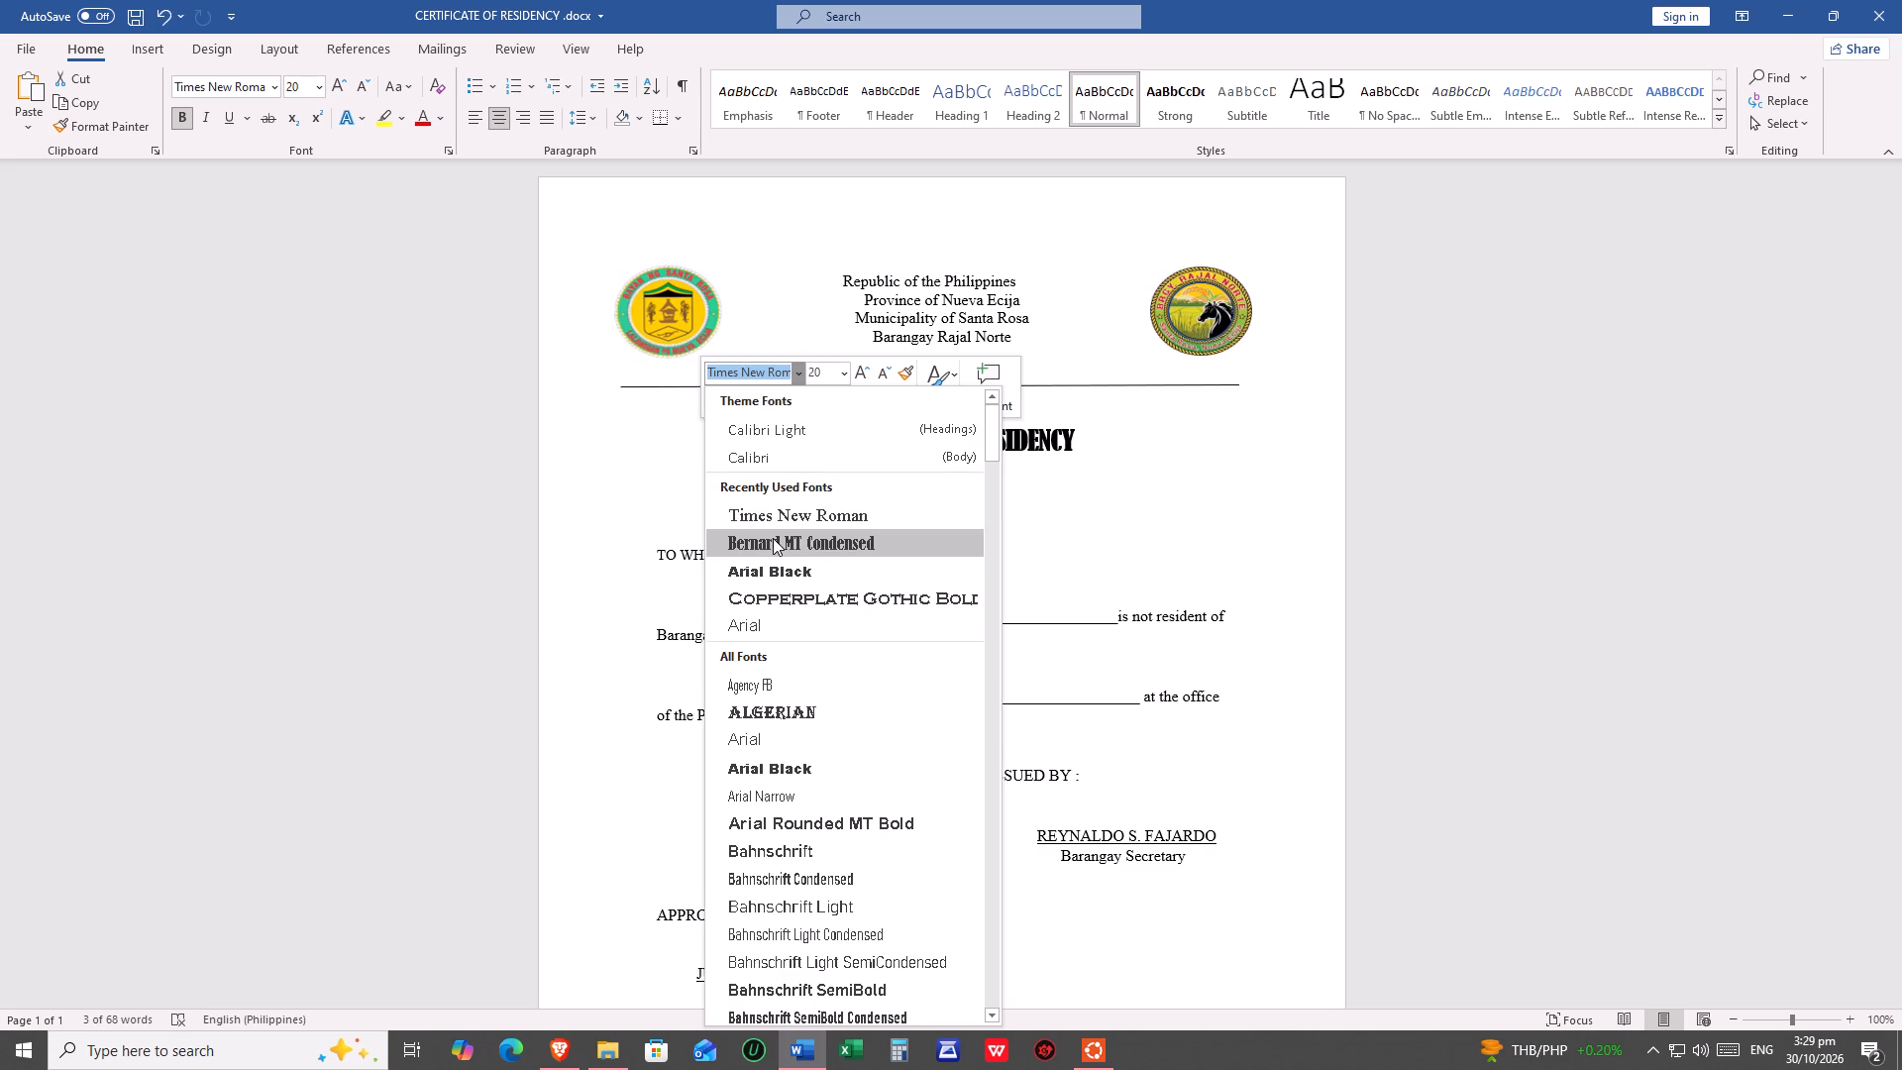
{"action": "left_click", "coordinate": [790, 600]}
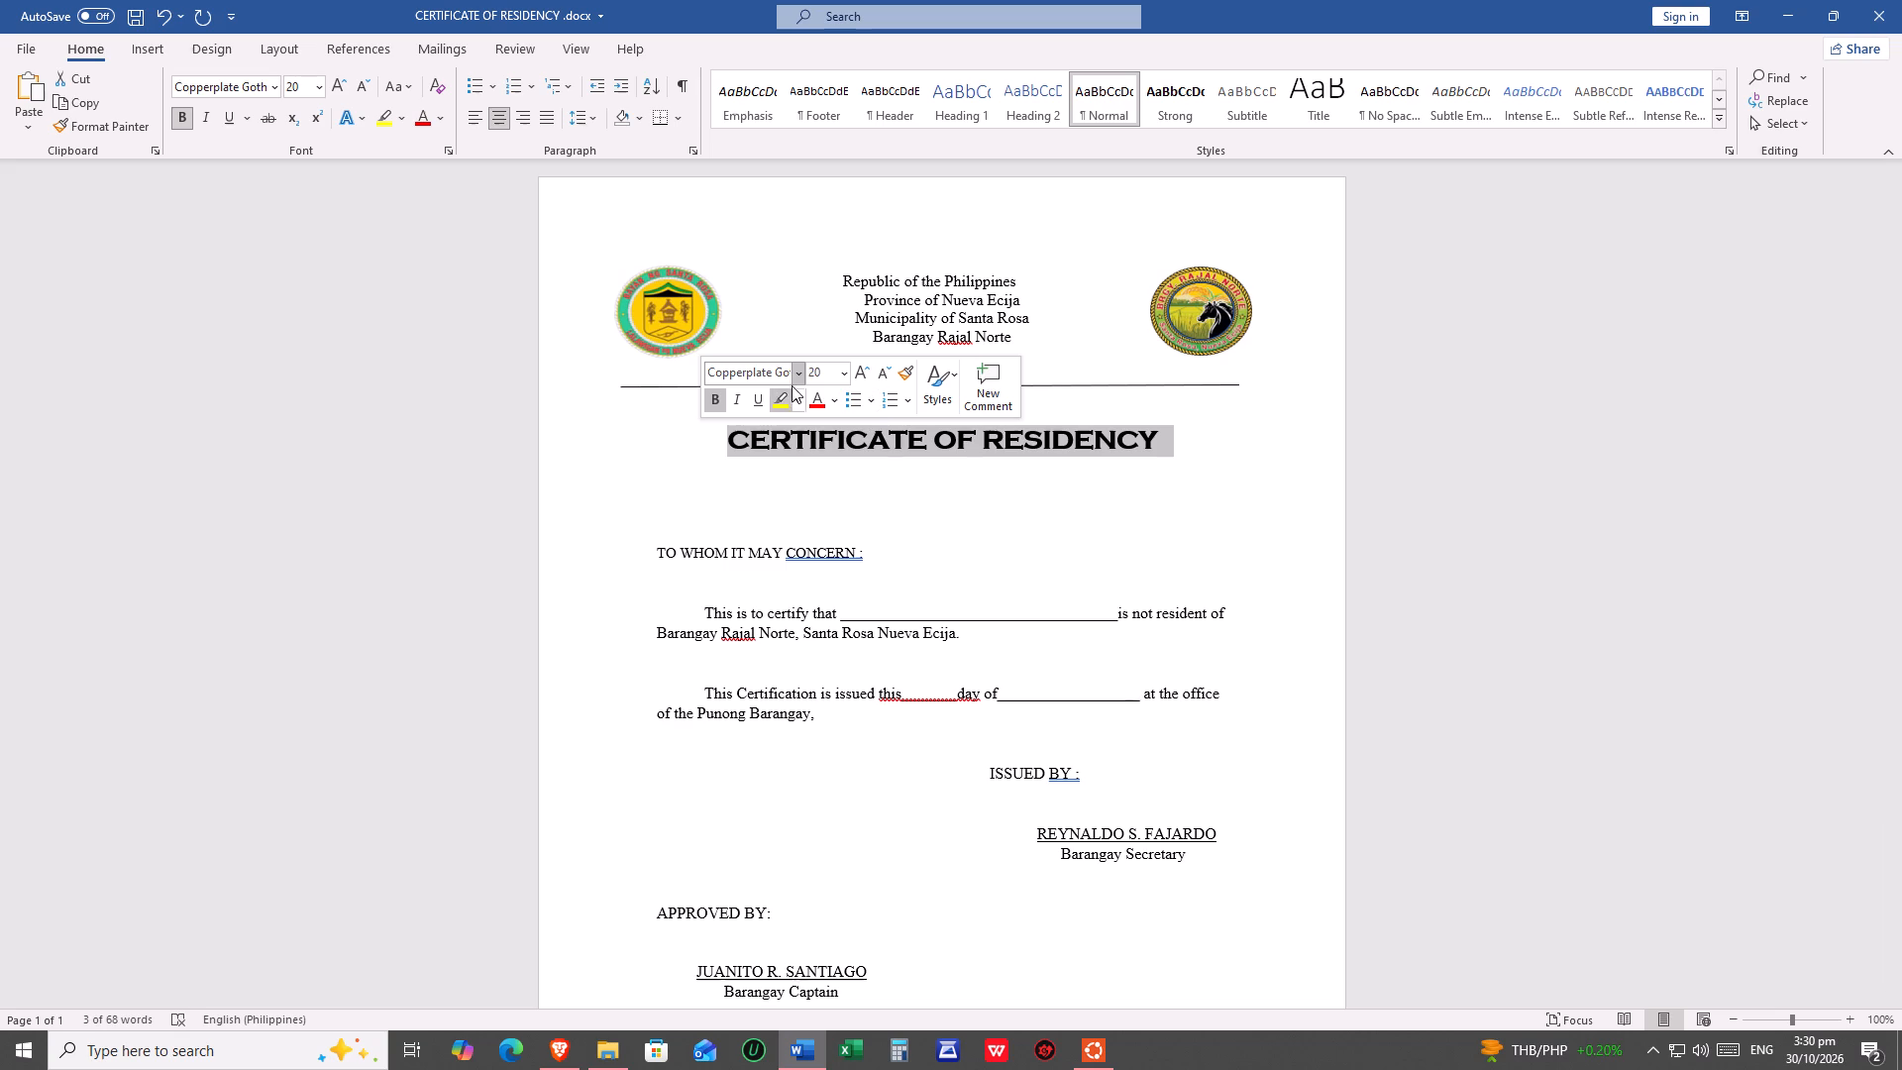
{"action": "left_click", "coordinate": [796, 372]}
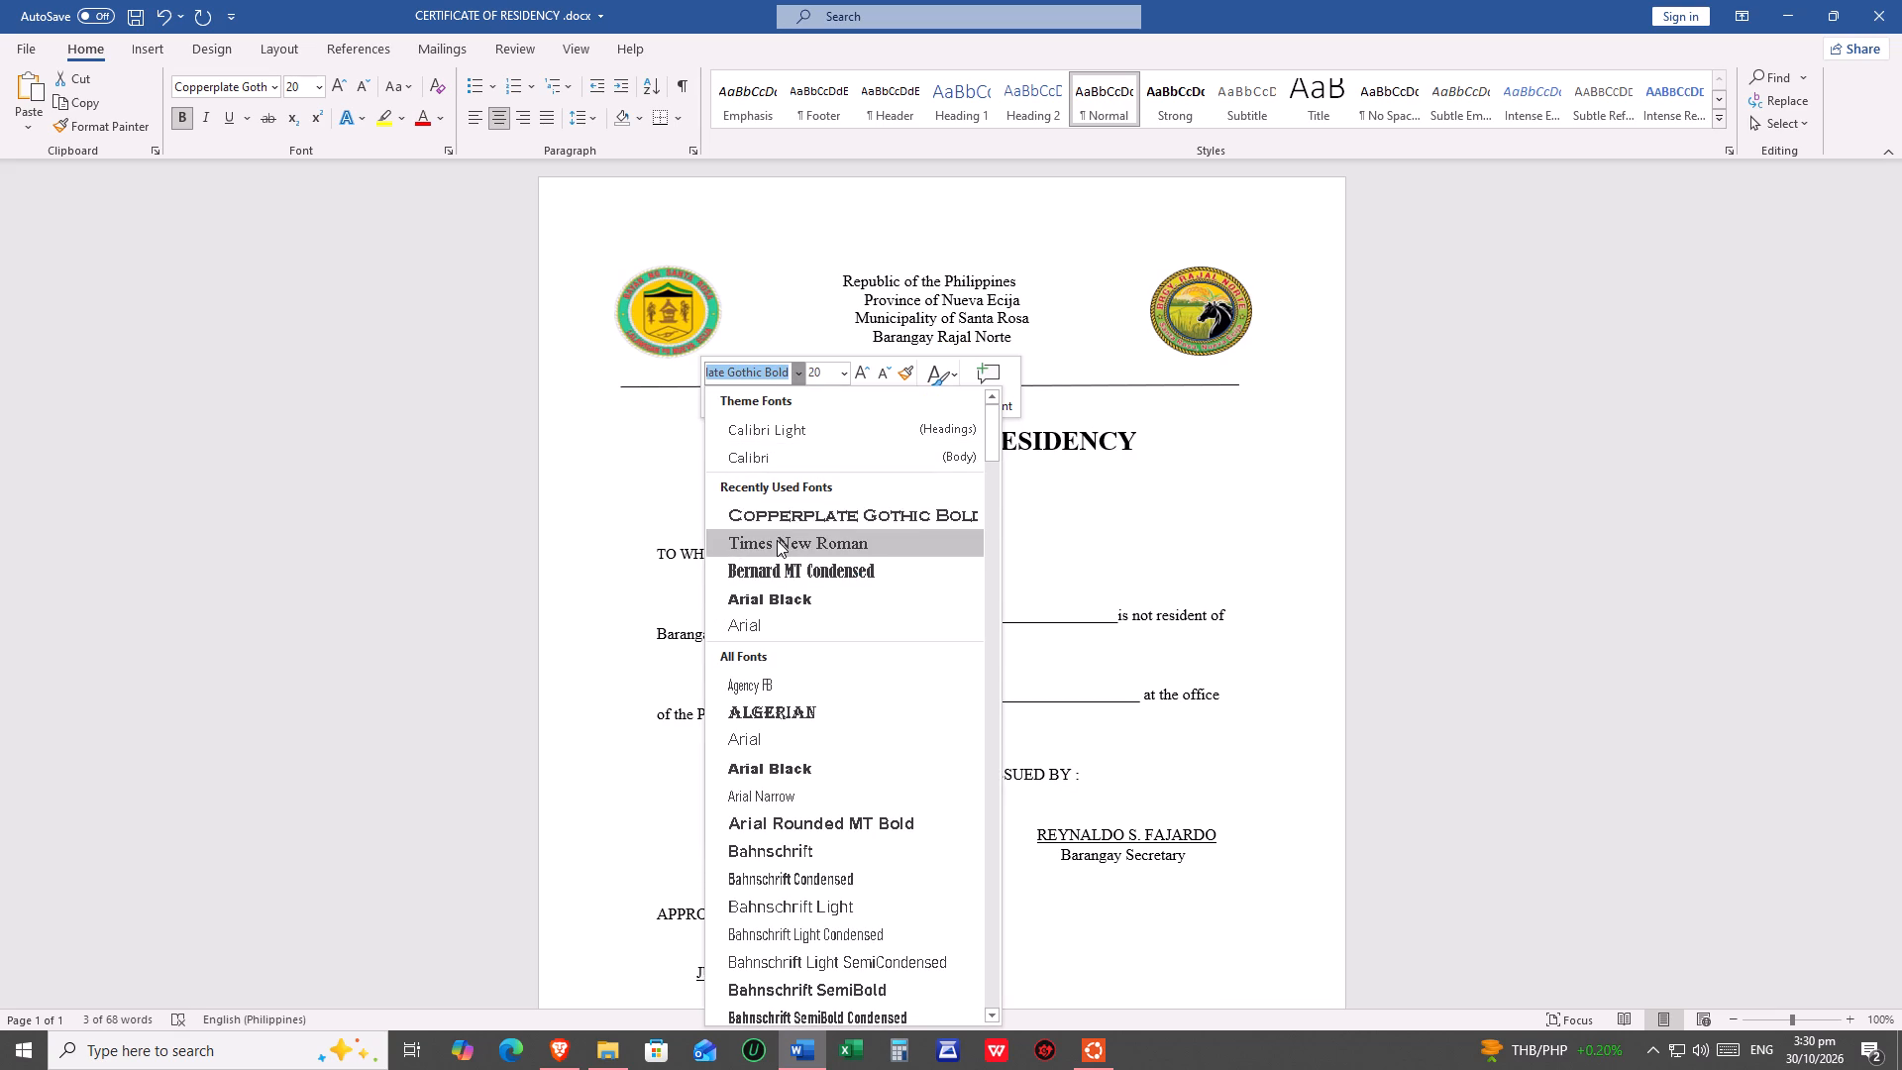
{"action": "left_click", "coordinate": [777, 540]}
Enlarge the CERTIFICATE OF RESIDENCY title text by one font size increment.
{"action": "left_click", "coordinate": [858, 372]}
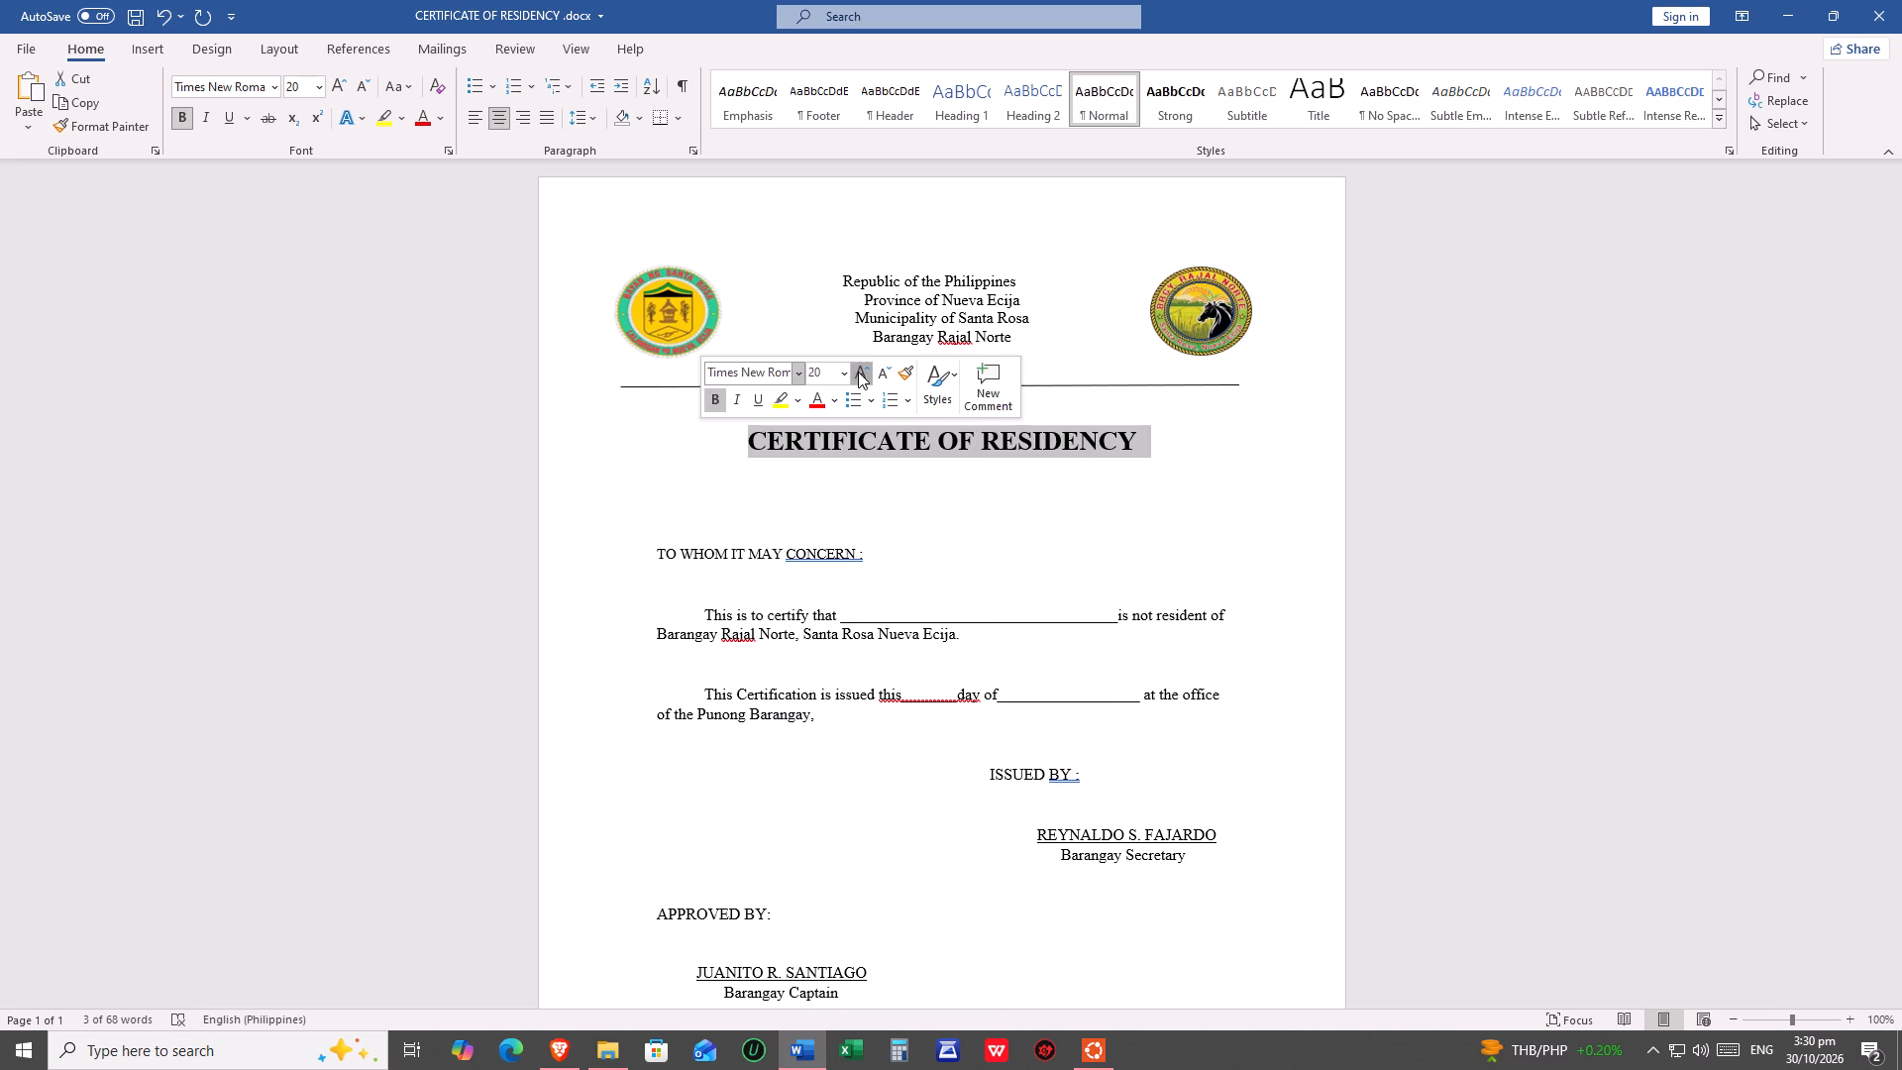
{"action": "left_click", "coordinate": [1188, 512]}
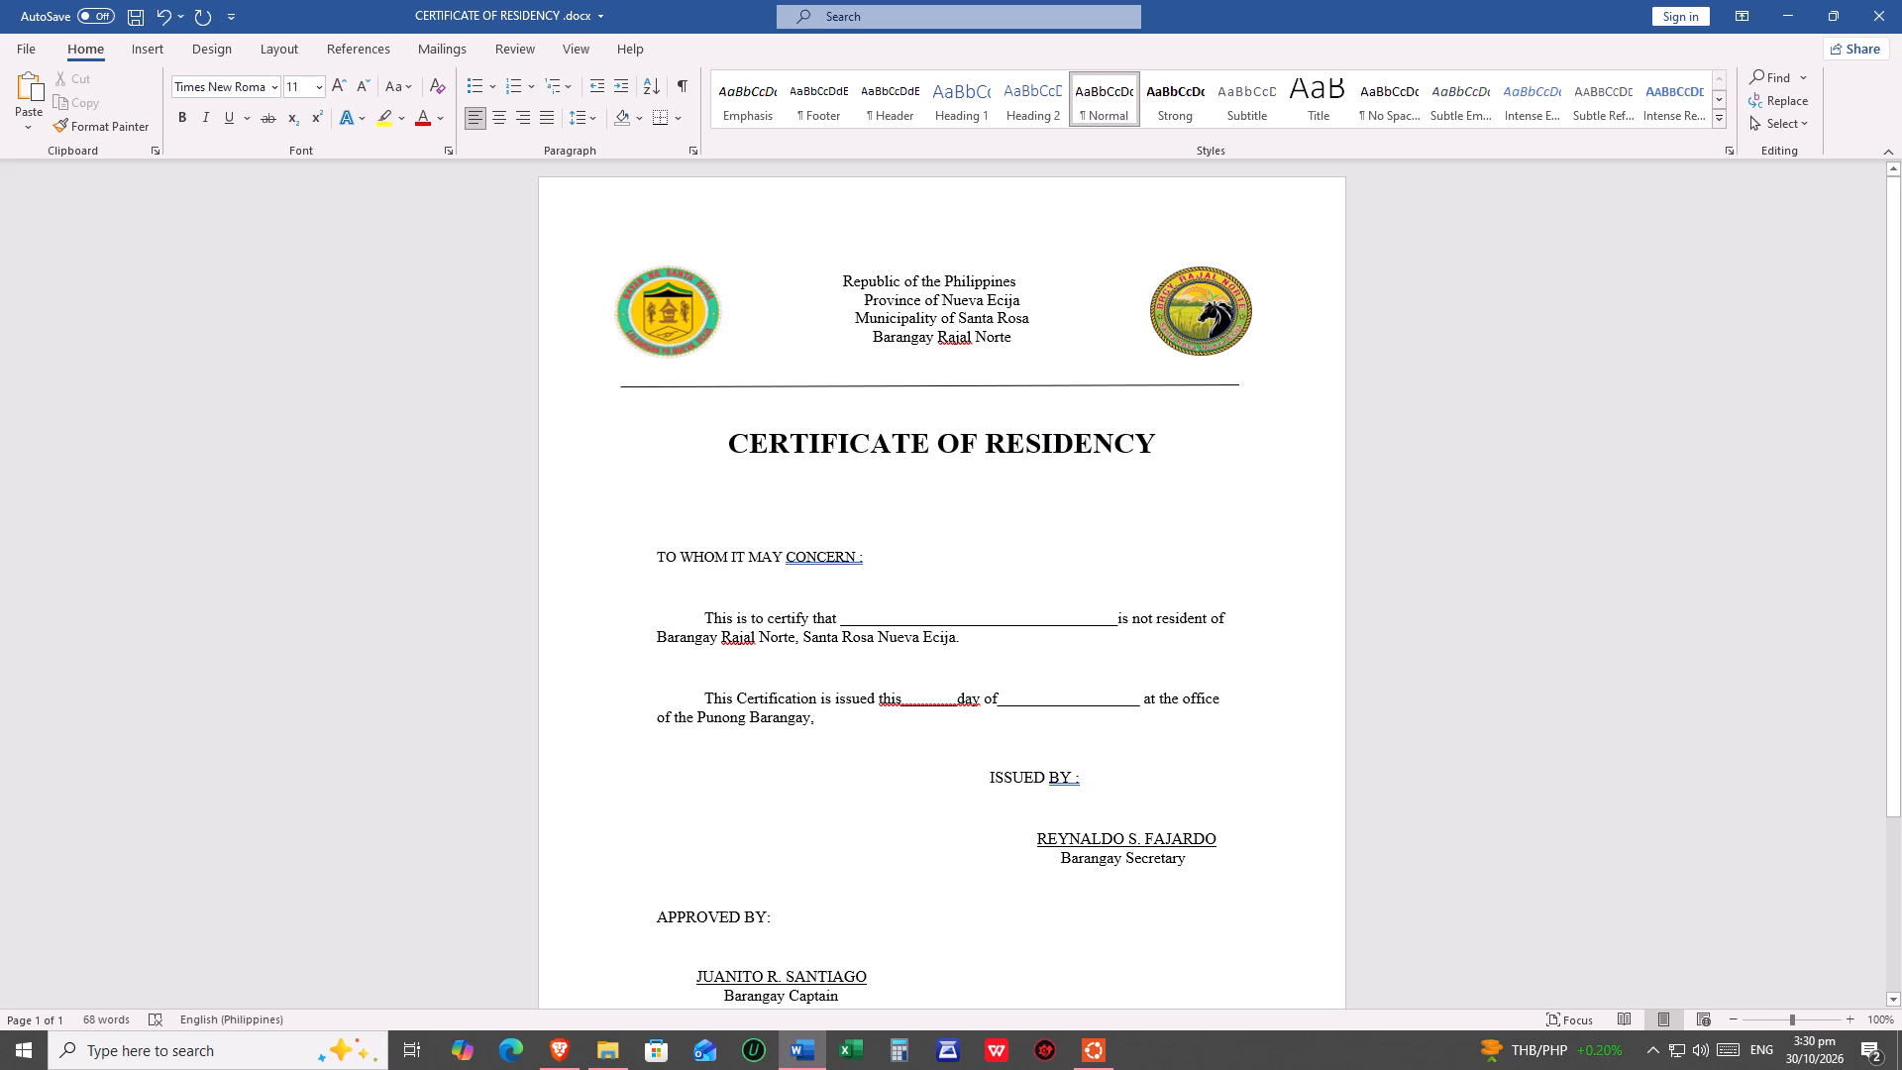
Remove one blank line above the TO WHOM IT MAY CONCERN salutation.
{"action": "left_click", "coordinate": [763, 511]}
{"action": "left_click", "coordinate": [668, 528]}
{"action": "key", "text": "BackSpace"}
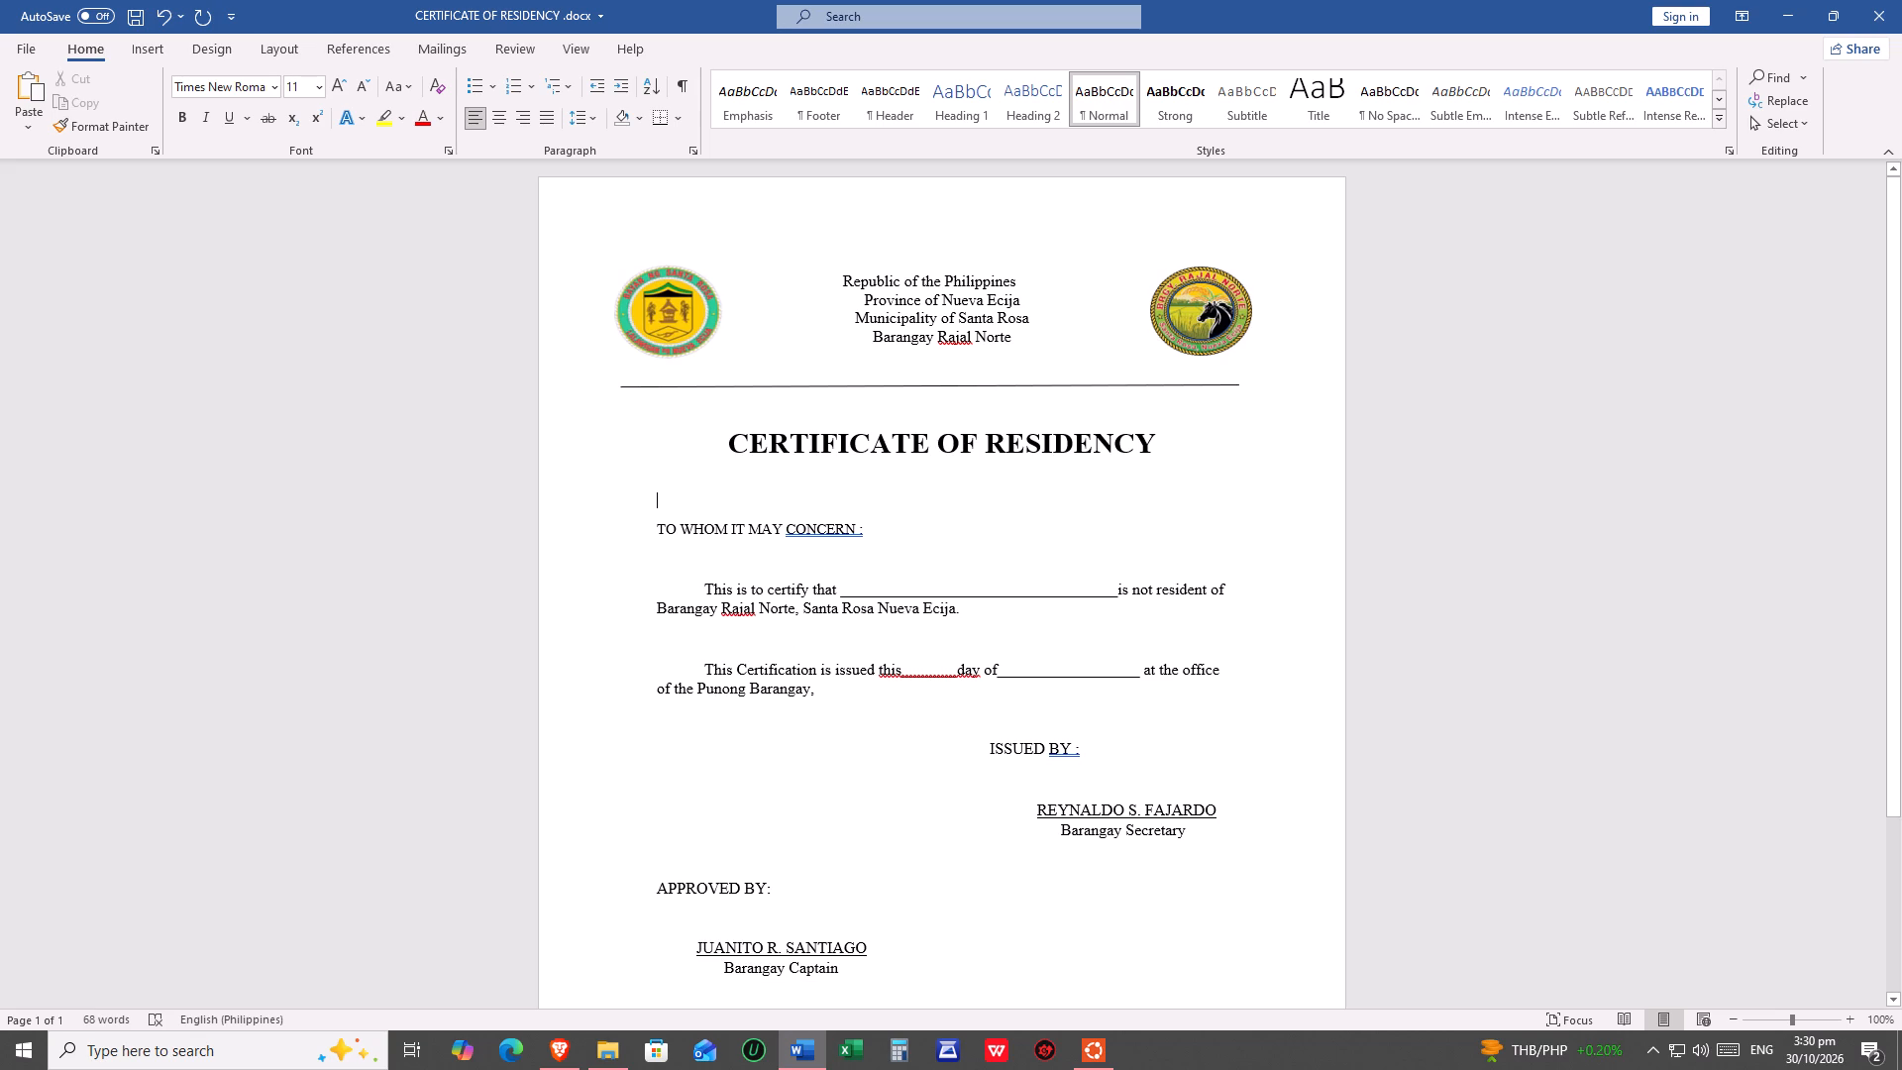
Insert the courtesy titles "Mr./Mrs./Ms/" after "This is to certify that", ahead of the blank for the resident's name.
{"action": "left_click", "coordinate": [837, 585]}
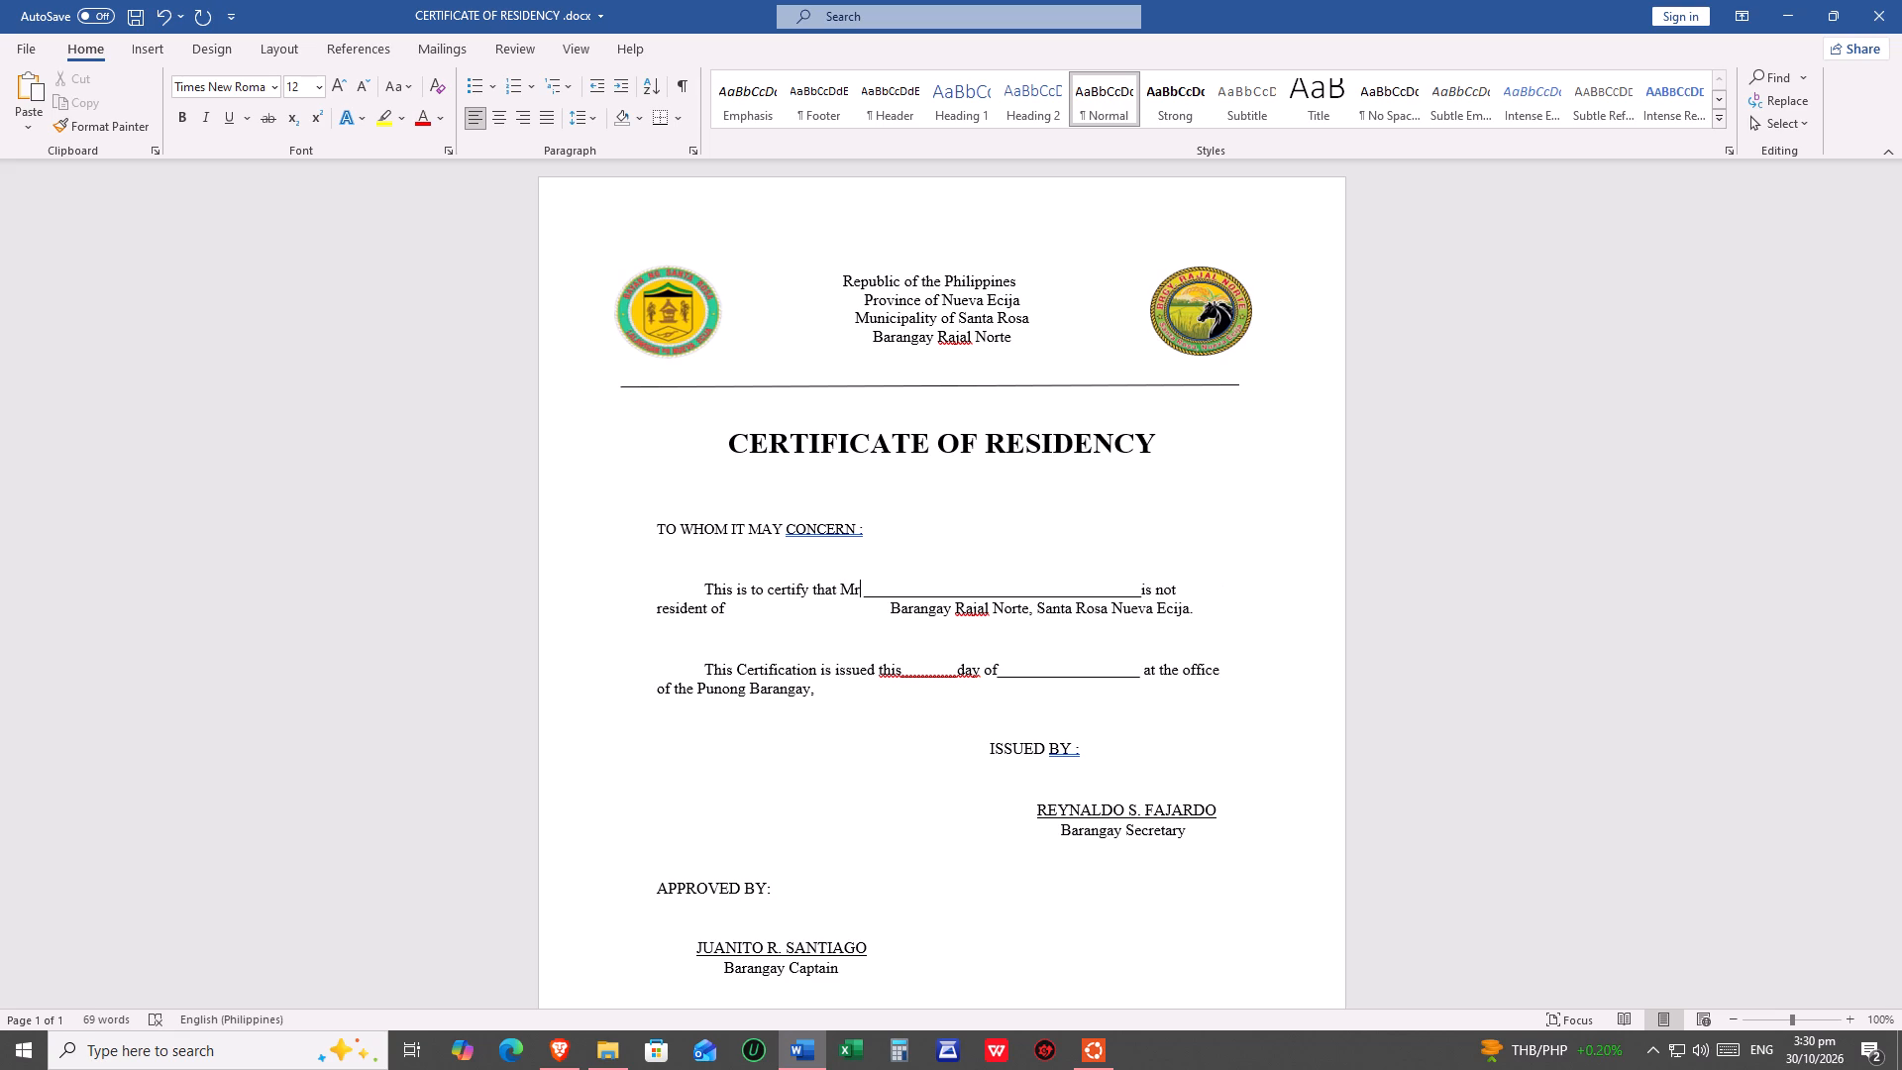
{"action": "type", "text": "./"}
{"action": "type", "text": "ms"}
{"action": "key", "text": "BackSpace"}
{"action": "key", "text": "m"}
{"action": "key", "text": "s"}
{"action": "key", "text": "period"}
{"action": "key", "text": "BackSpace"}
{"action": "key", "text": "BackSpace"}
{"action": "type", "text": "rs"}
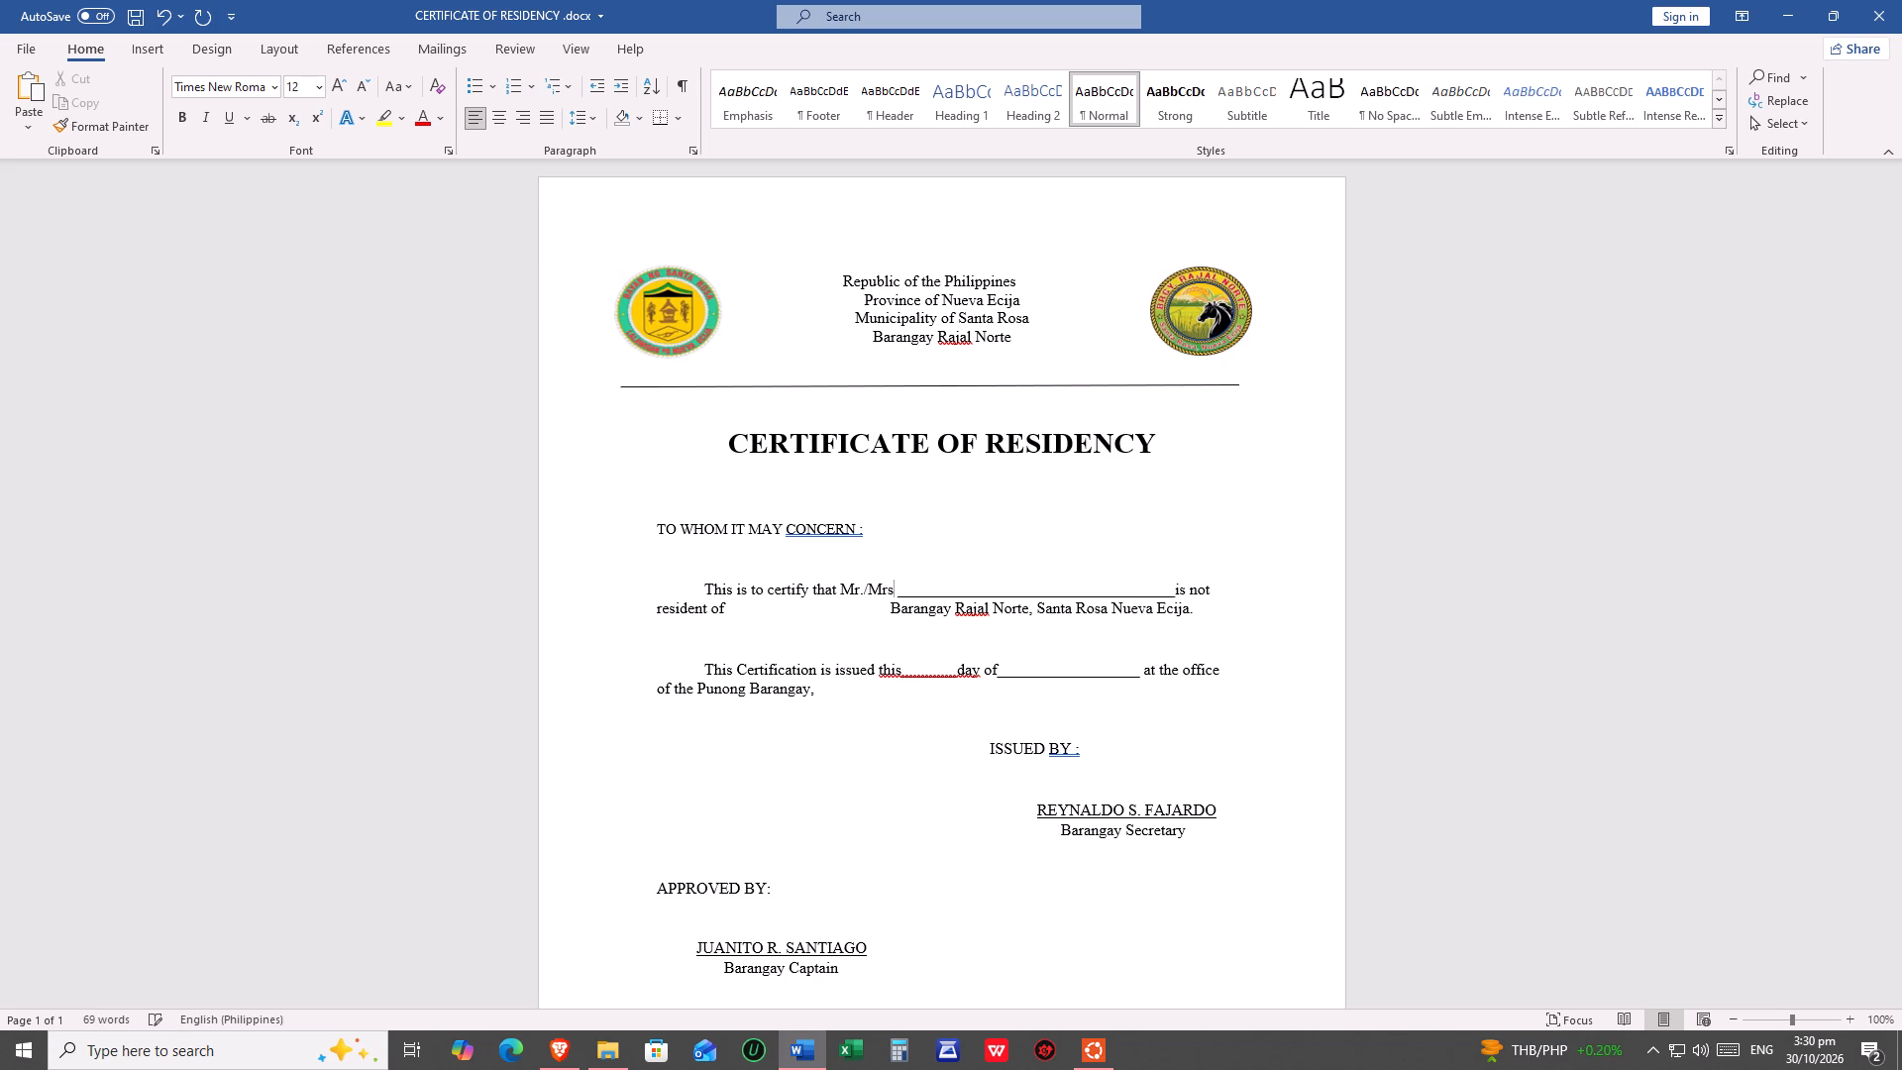
{"action": "type", "text": "./"}
{"action": "key", "text": "s"}
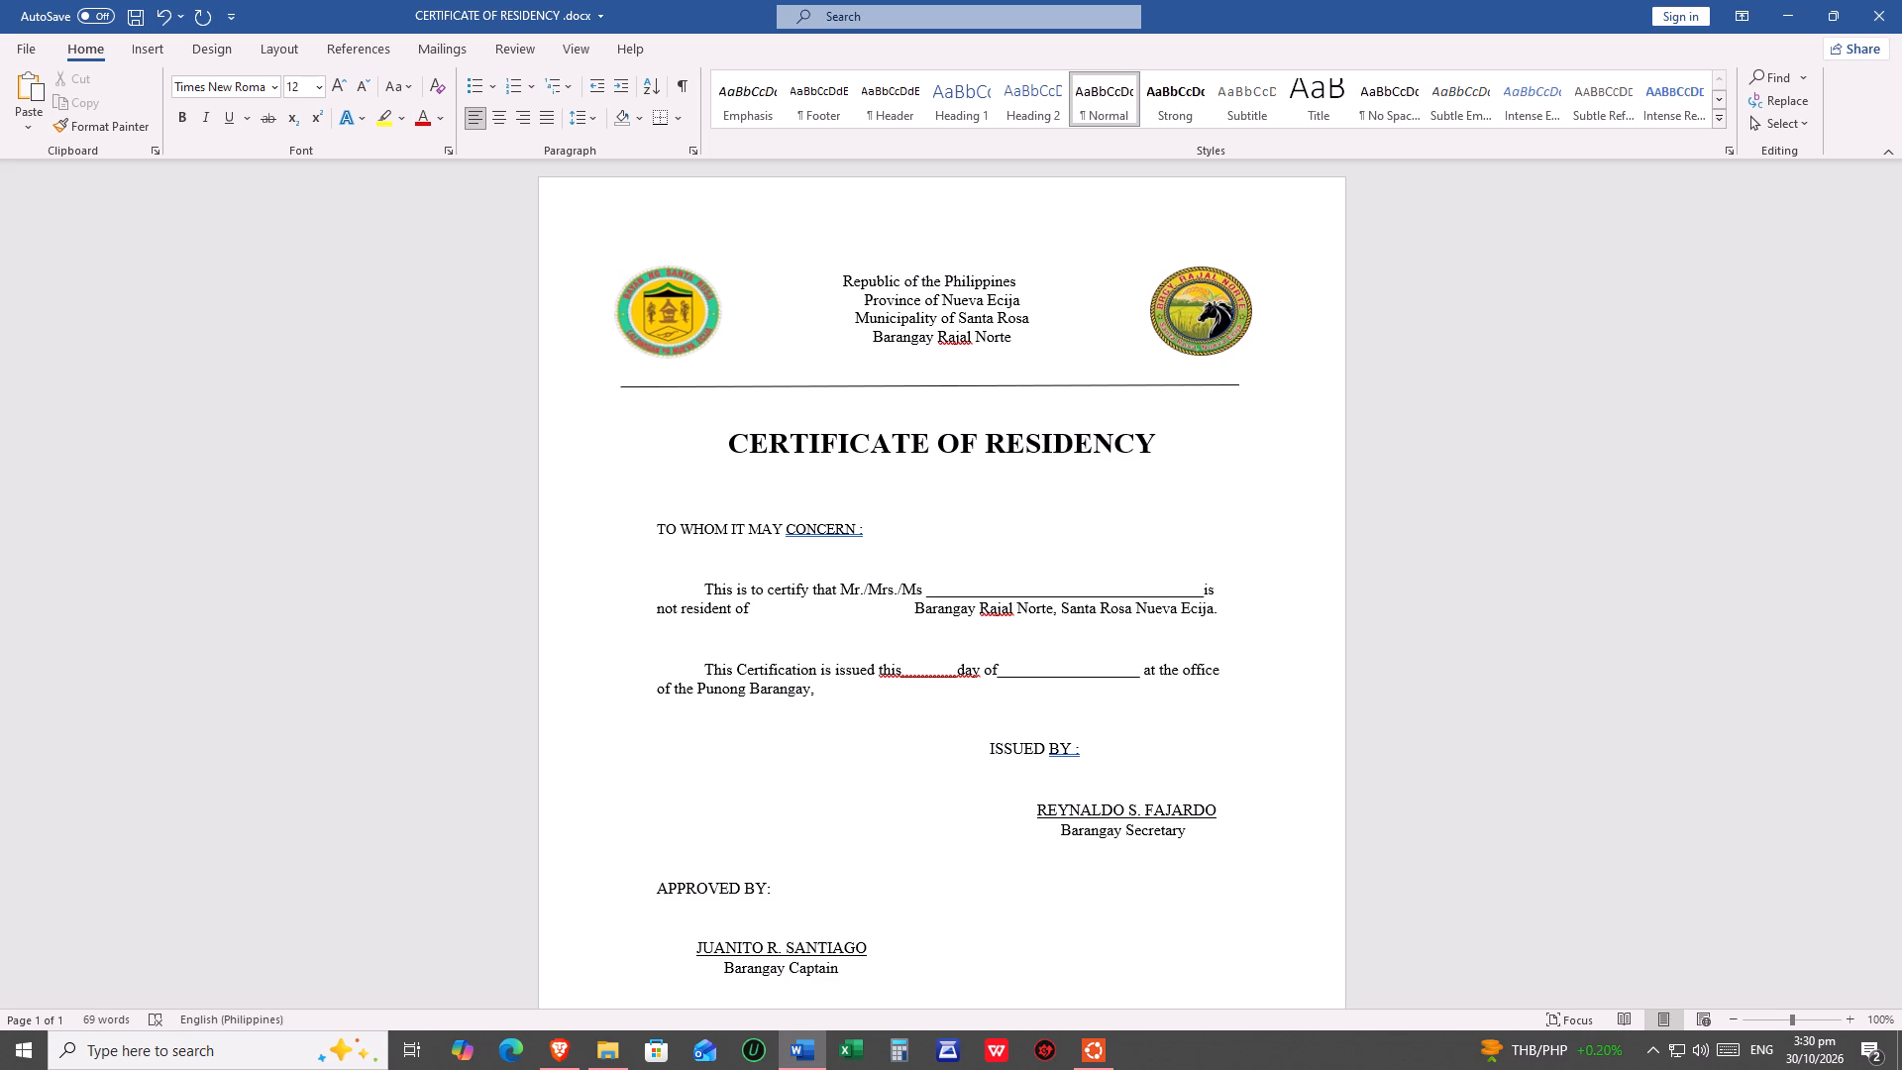
{"action": "key", "text": "slash"}
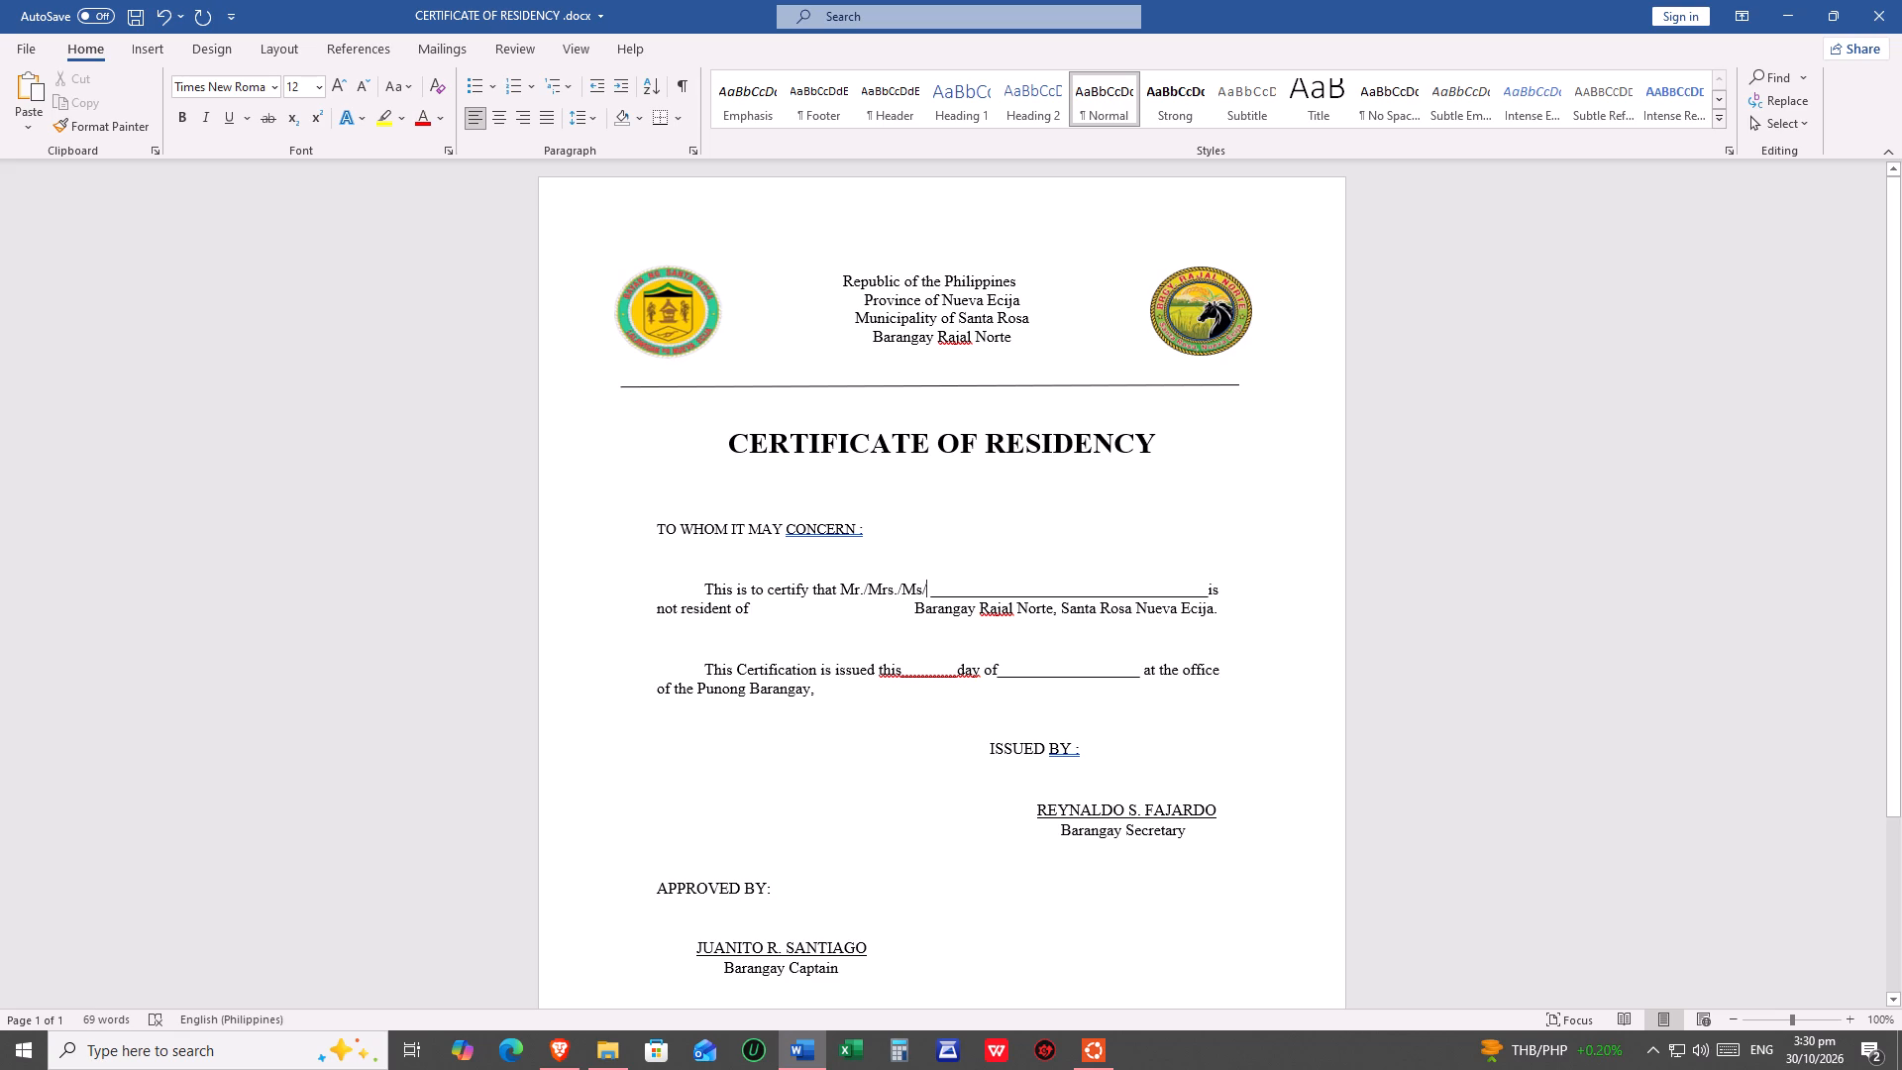
Delete the words "is not resident of" between the name blank and "Barangay Rajal Norte" in the certifying sentence.
{"action": "left_click", "coordinate": [1220, 594]}
{"action": "key", "text": "Left"}
{"action": "key", "text": "BackSpace"}
{"action": "key", "text": "BackSpace"}
{"action": "left_click", "coordinate": [757, 605]}
{"action": "key", "text": "Left"}
{"action": "key", "text": "BackSpace"}
{"action": "key", "text": "BackSpace"}
{"action": "key", "text": "BackSpace"}
{"action": "key", "text": "BackSpace"}
{"action": "key", "text": "BackSpace"}
{"action": "key", "text": "BackSpace"}
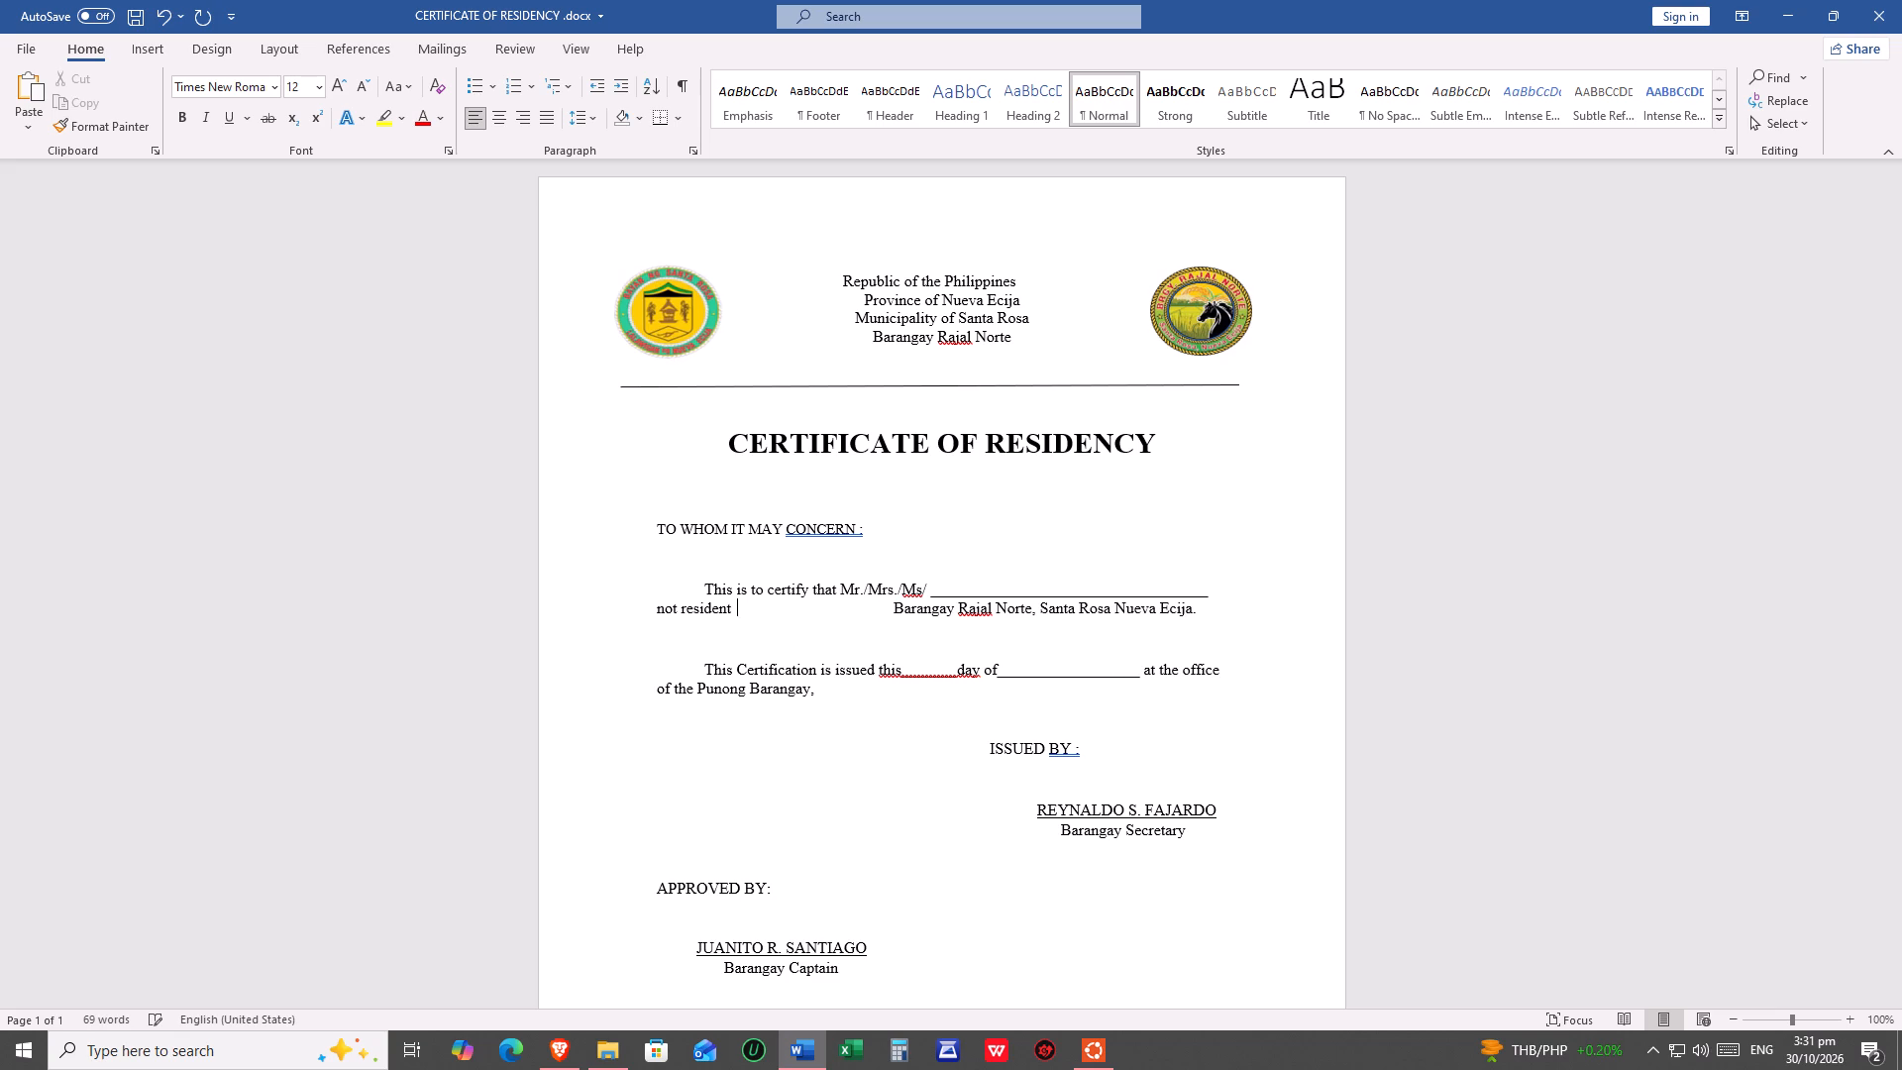
{"action": "key", "text": "BackSpace"}
{"action": "key", "text": "BackSpace"}
{"action": "key", "text": "BackSpace"}
{"action": "key", "text": "BackSpace"}
{"action": "key", "text": "BackSpace"}
{"action": "key", "text": "BackSpace"}
{"action": "key", "text": "BackSpace"}
{"action": "key", "text": "BackSpace"}
{"action": "key", "text": "BackSpace"}
{"action": "key", "text": "BackSpace"}
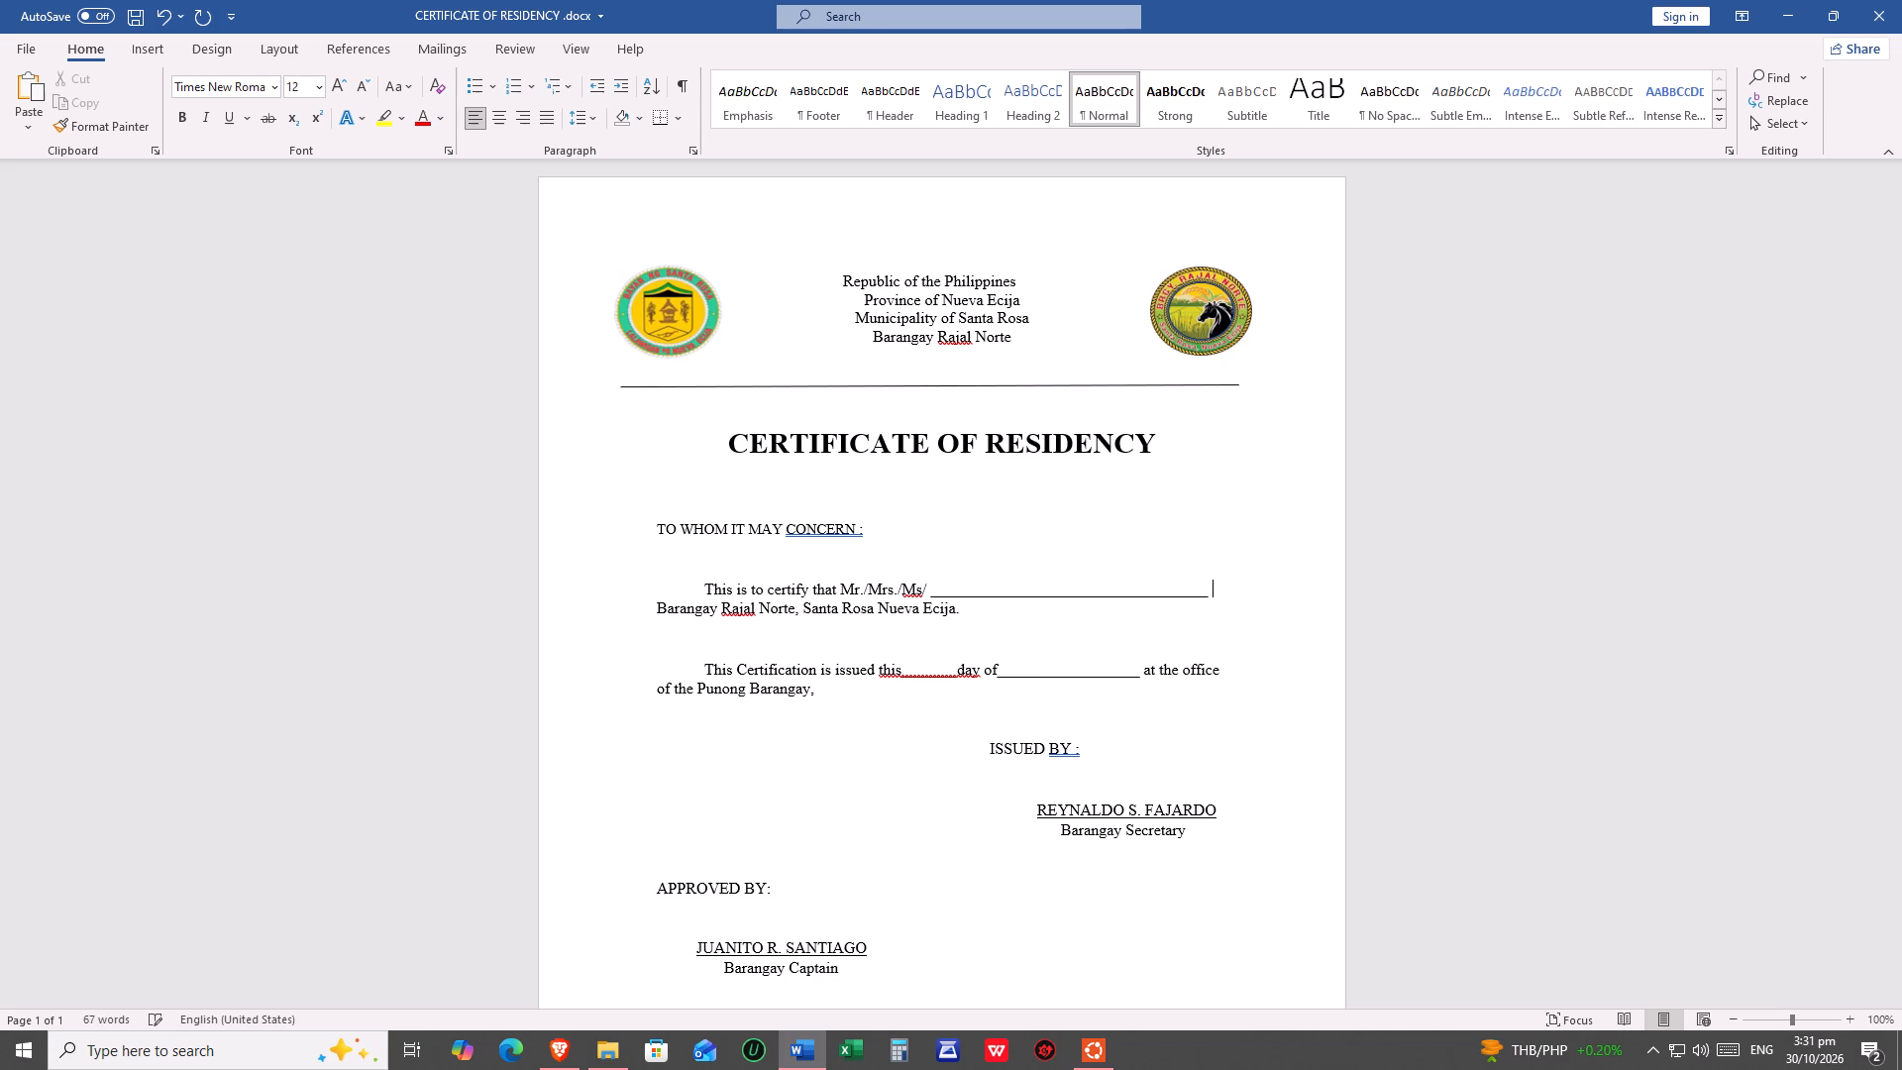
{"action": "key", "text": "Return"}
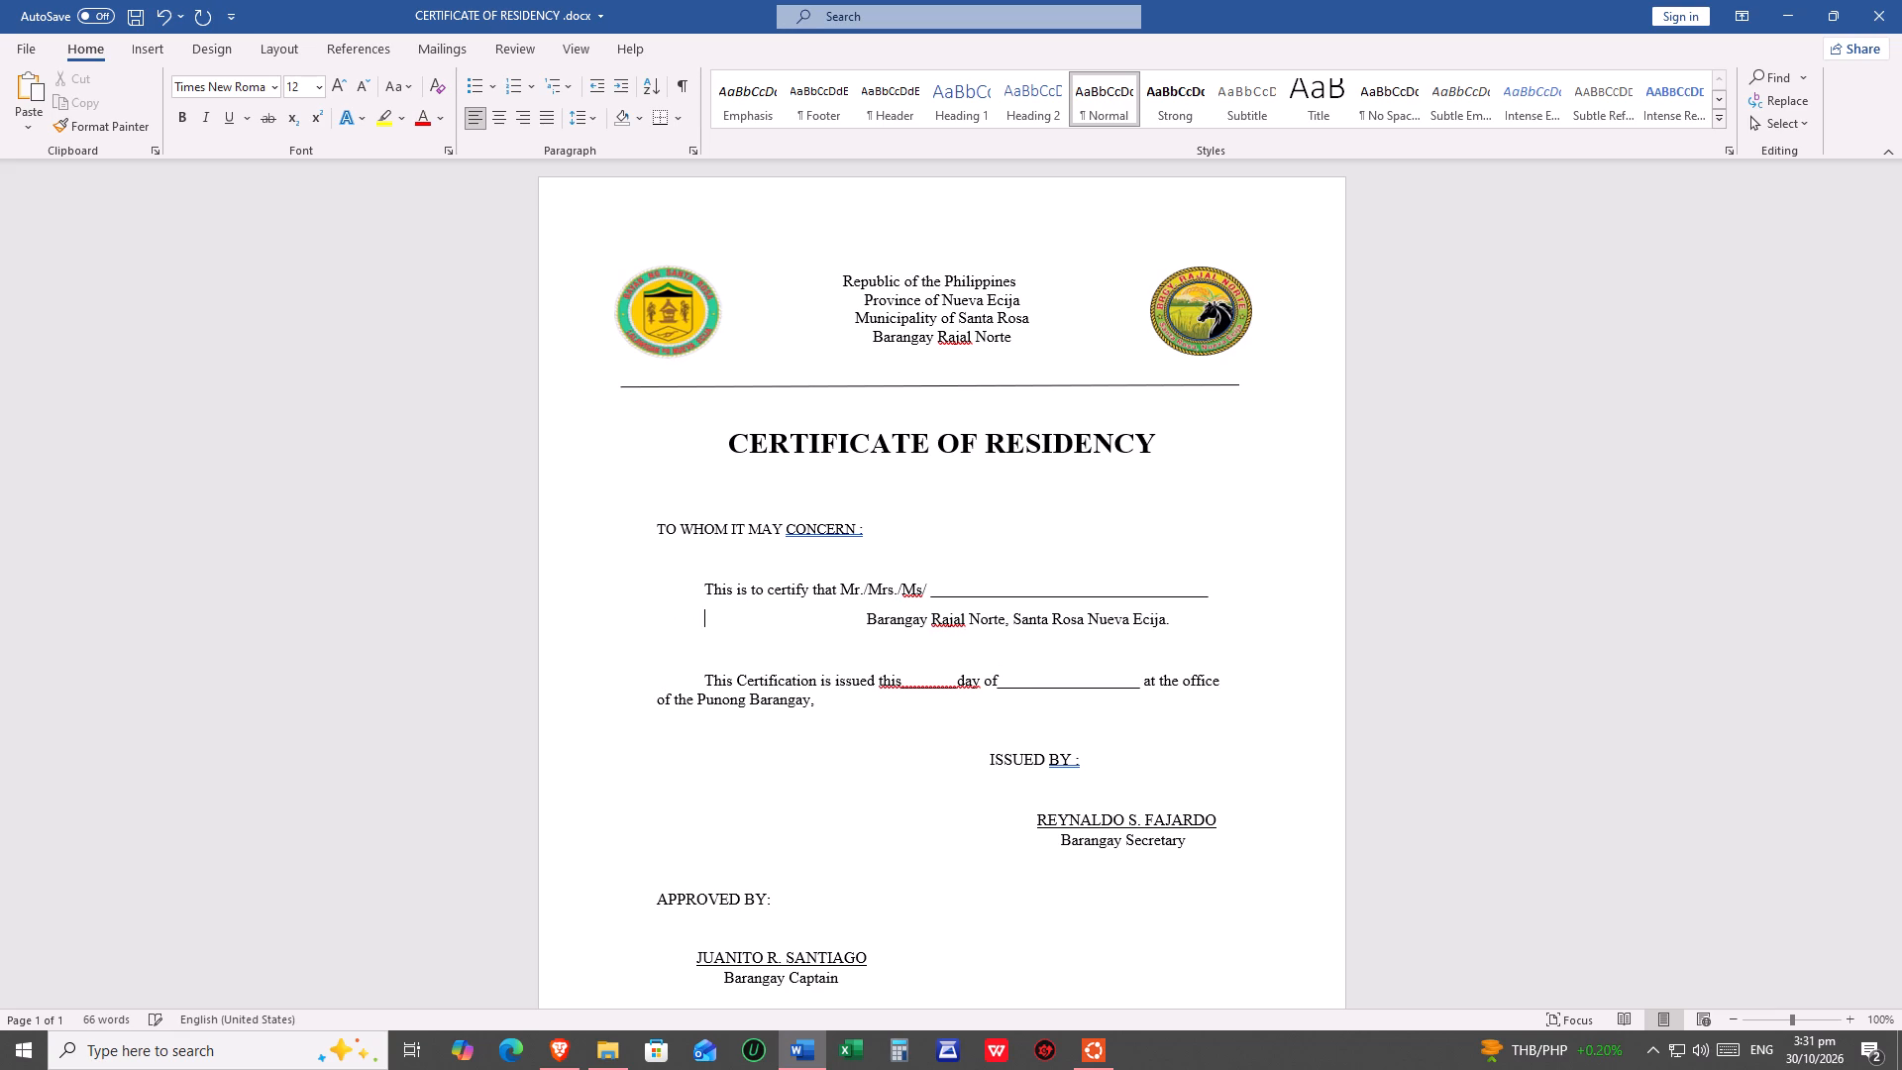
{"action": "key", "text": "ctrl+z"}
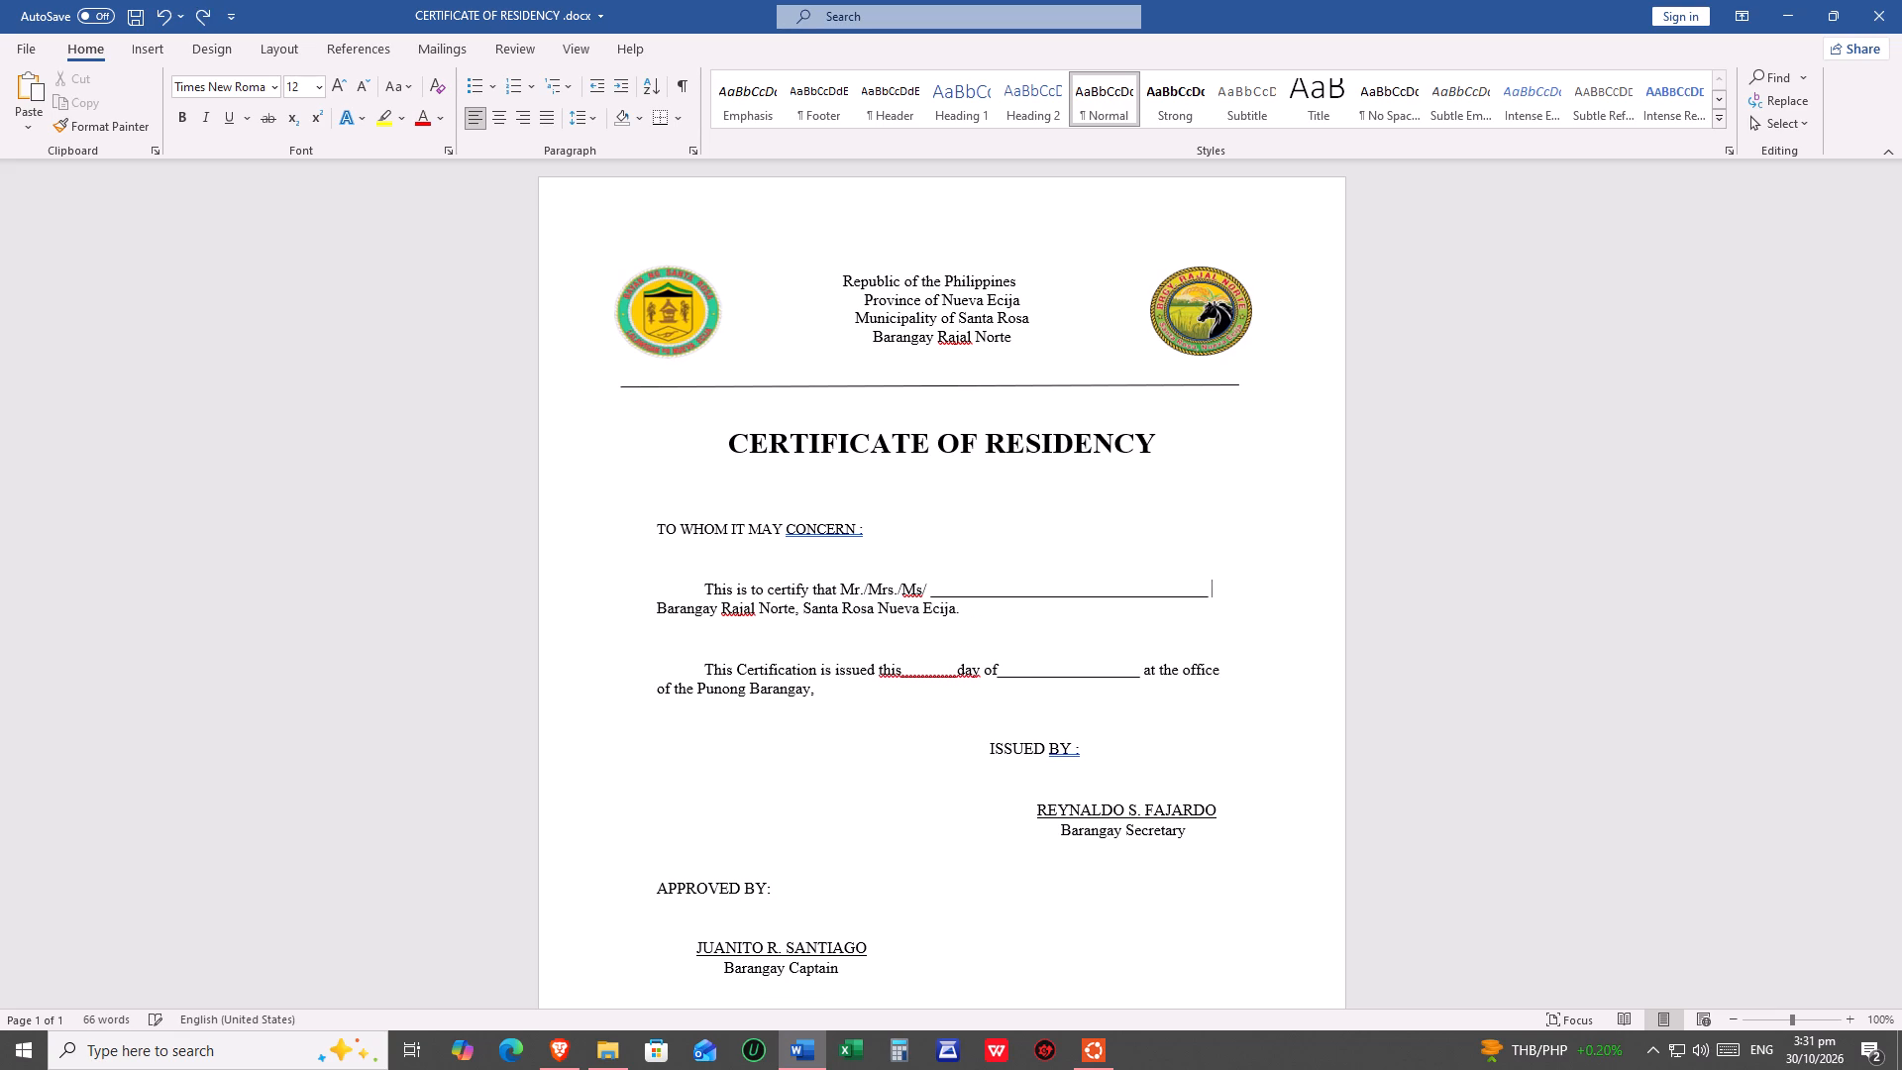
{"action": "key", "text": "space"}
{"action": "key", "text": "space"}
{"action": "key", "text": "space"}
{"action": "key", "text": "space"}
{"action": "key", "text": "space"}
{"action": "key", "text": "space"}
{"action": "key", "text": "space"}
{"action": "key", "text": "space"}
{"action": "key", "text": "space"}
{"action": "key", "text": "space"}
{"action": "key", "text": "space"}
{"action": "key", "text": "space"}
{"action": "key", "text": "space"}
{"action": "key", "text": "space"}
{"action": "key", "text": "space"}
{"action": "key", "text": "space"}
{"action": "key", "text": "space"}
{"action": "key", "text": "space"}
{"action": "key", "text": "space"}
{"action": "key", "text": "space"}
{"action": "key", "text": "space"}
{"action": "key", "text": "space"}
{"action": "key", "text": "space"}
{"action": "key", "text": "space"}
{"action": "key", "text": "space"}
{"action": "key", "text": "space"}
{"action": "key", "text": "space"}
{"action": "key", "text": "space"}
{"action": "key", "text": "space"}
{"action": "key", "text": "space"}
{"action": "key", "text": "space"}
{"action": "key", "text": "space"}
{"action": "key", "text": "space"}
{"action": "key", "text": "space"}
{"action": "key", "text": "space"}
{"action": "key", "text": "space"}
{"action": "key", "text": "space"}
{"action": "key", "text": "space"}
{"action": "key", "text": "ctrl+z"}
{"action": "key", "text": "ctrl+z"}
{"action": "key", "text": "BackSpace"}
Insert an age blank and the words "years old, Filipino" before "Barangay Rajal Norte" in the certifying sentence.
{"action": "key", "text": "Down"}
{"action": "key", "text": "Left"}
{"action": "key", "text": "Left"}
{"action": "key", "text": "Left"}
{"action": "key", "text": "Left"}
{"action": "key", "text": "Left"}
{"action": "key", "text": "Left"}
{"action": "key", "text": "Left"}
{"action": "key", "text": "Left"}
{"action": "key", "text": "Left"}
{"action": "key", "text": "Left"}
{"action": "key", "text": "Left"}
{"action": "key", "text": "Left"}
{"action": "key", "text": "Left"}
{"action": "key", "text": "Left"}
{"action": "key", "text": "Left"}
{"action": "key", "text": "Left"}
{"action": "key", "text": "Left"}
{"action": "key", "text": "Left"}
{"action": "key", "text": "Left"}
{"action": "key", "text": "Left"}
{"action": "key", "text": "Left"}
{"action": "key", "text": "Right"}
{"action": "type", "text": "_________"}
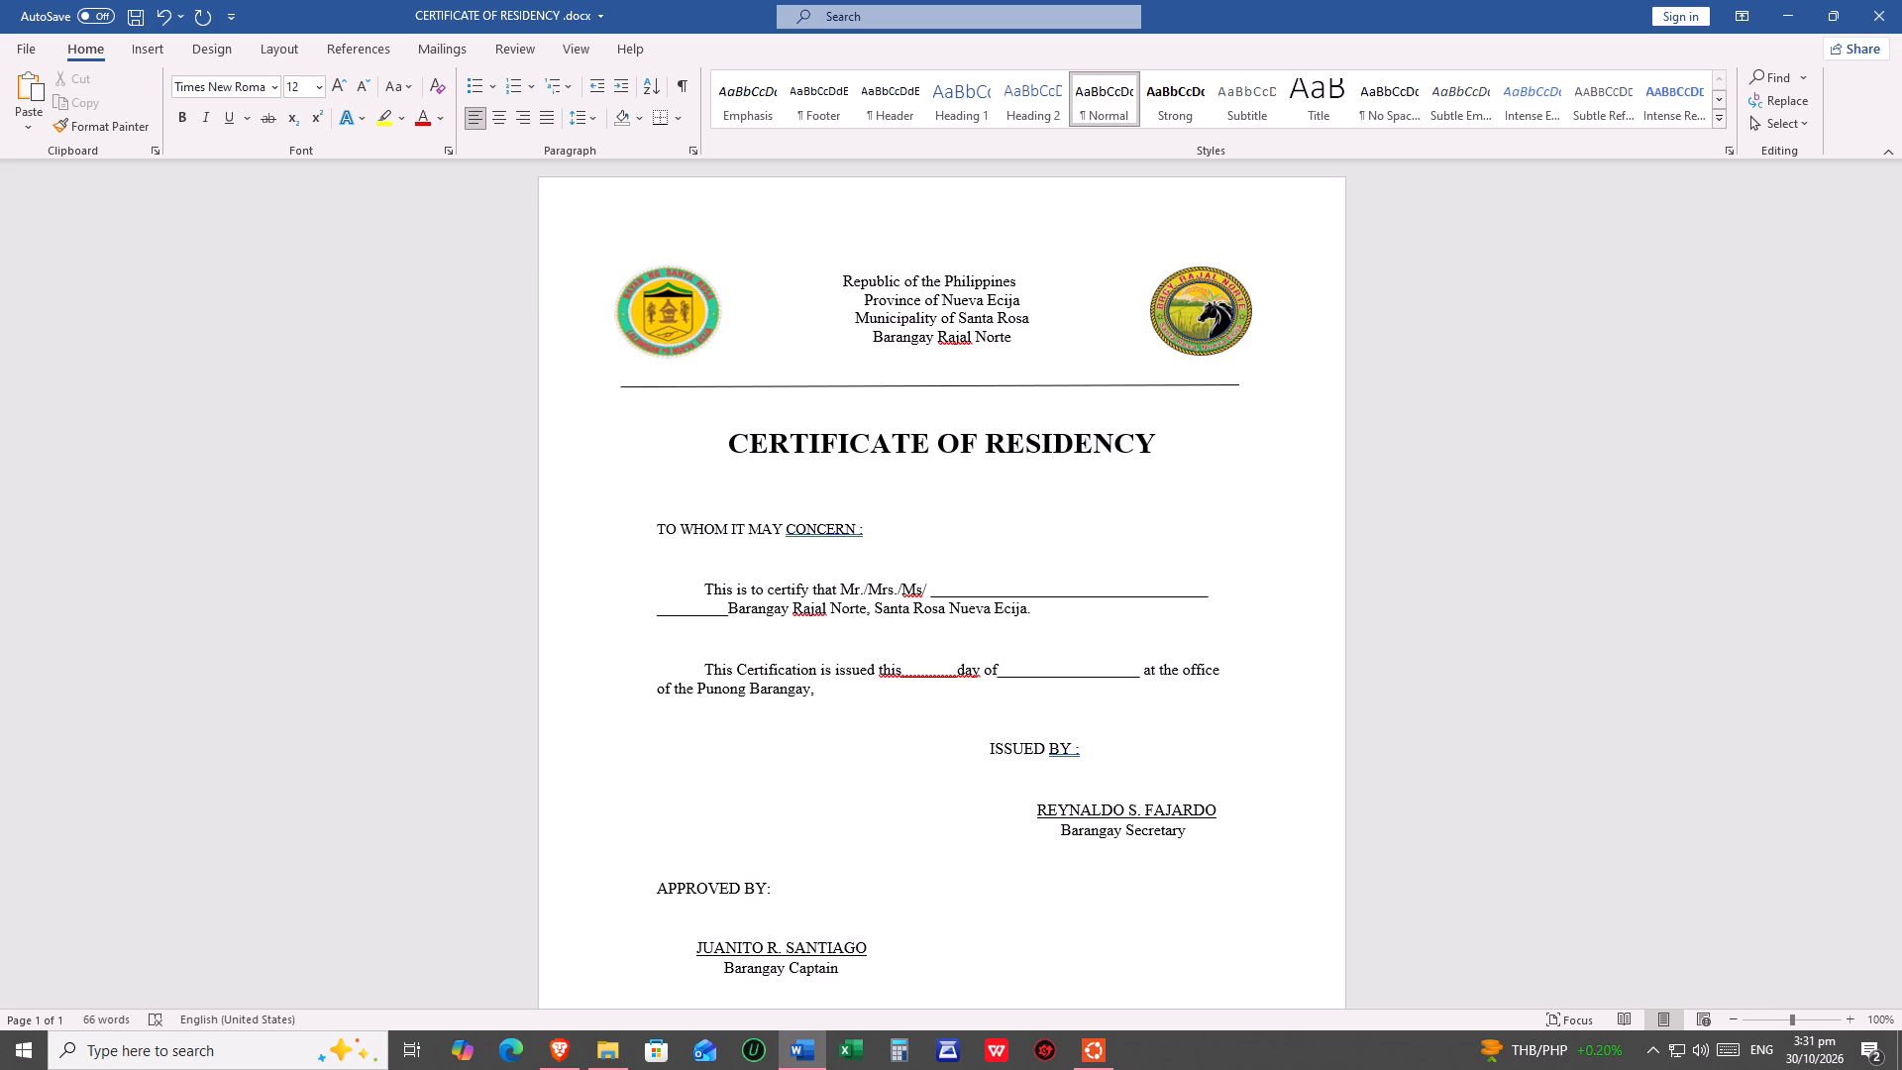
{"action": "key", "text": "space"}
{"action": "type", "text": "years"}
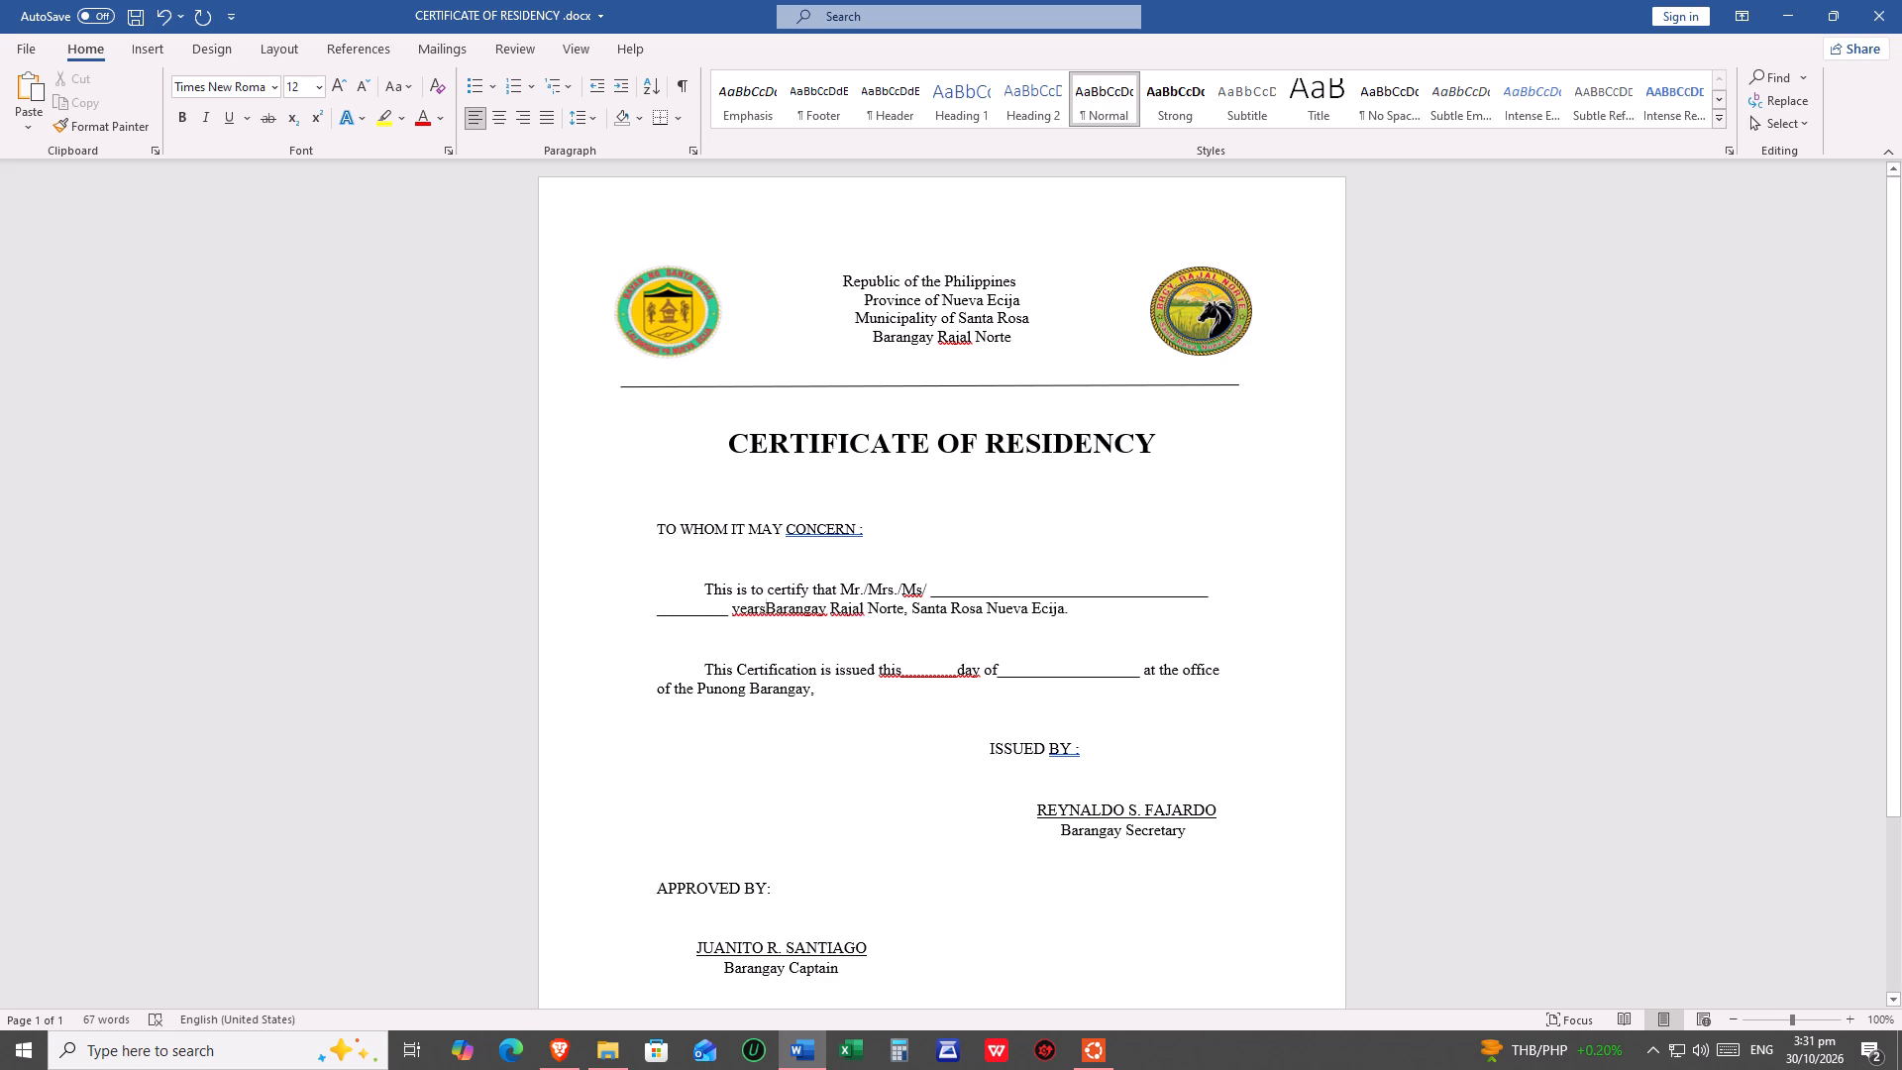
{"action": "key", "text": "space"}
{"action": "type", "text": "old"}
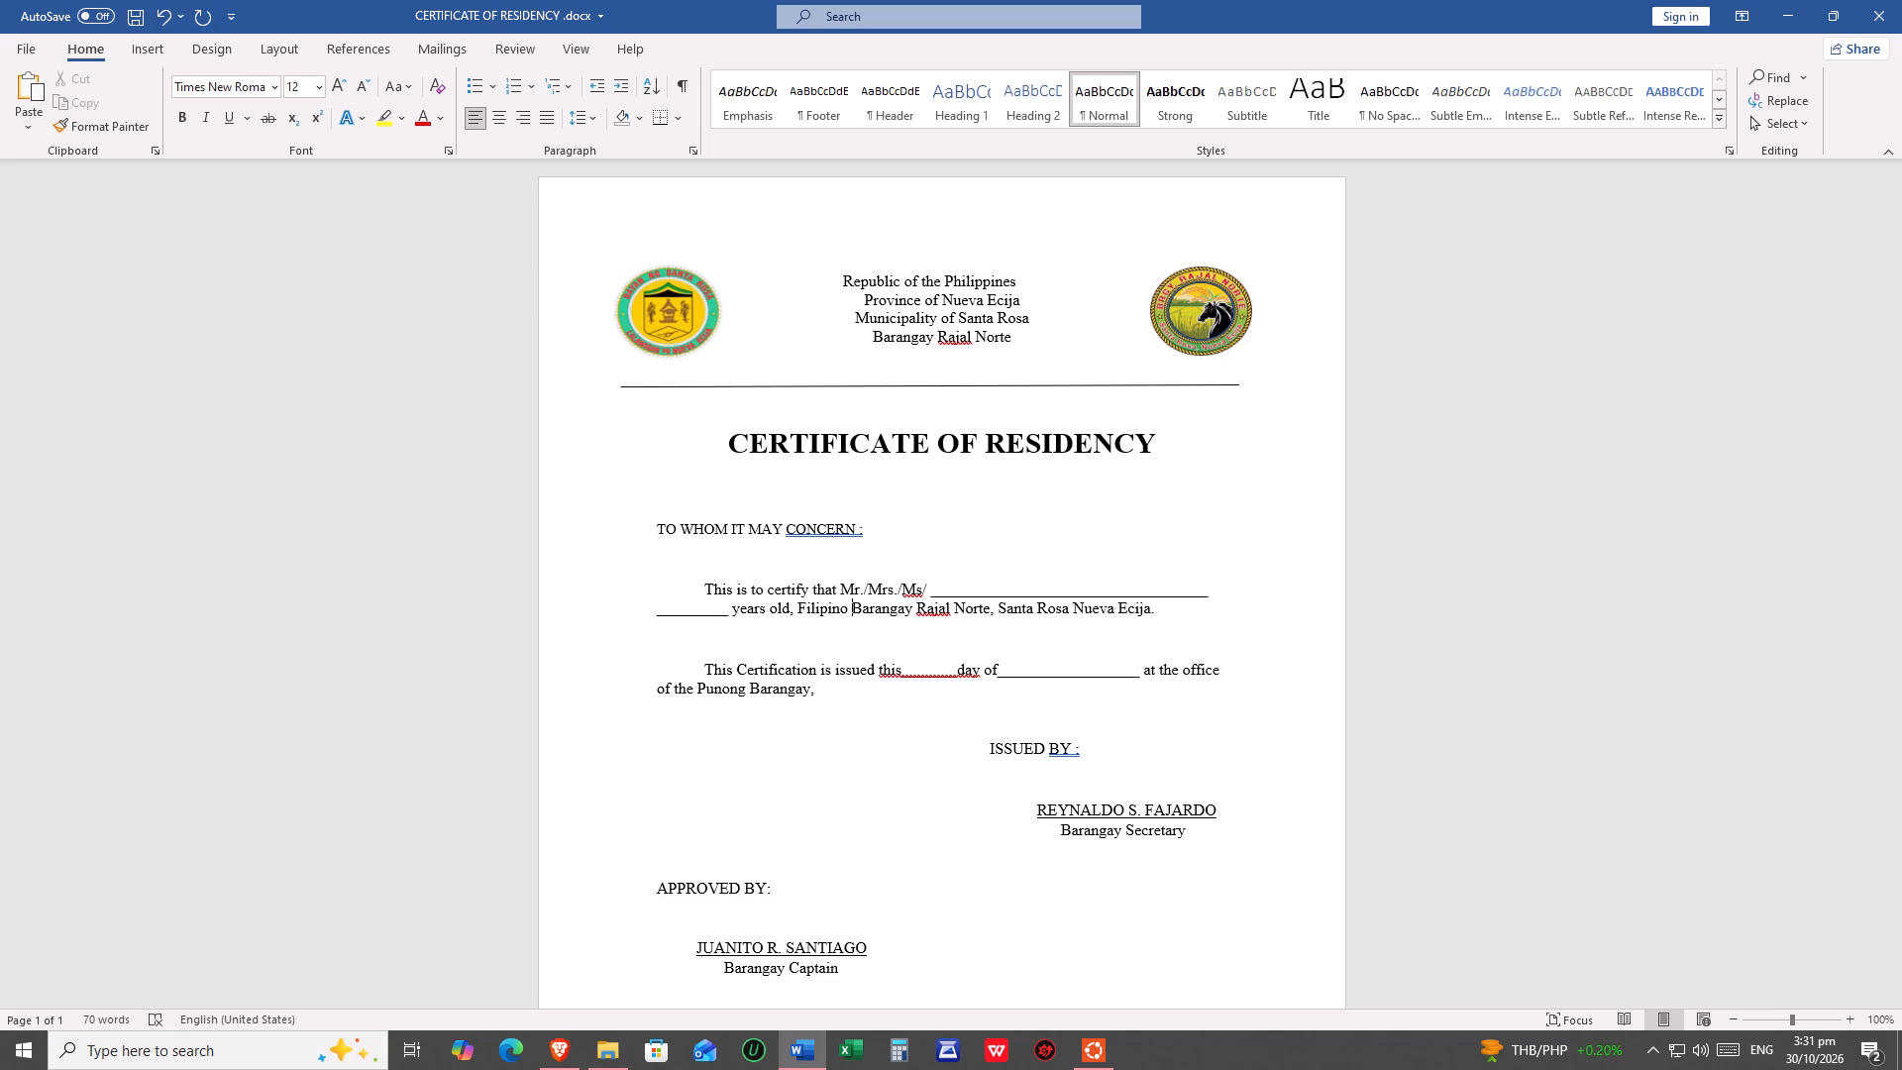
Add an empty pair of parentheses after "Filipino", followed by the words "is single".
{"action": "type", "text": "("}
{"action": "key", "text": "space"}
{"action": "key", "text": "space"}
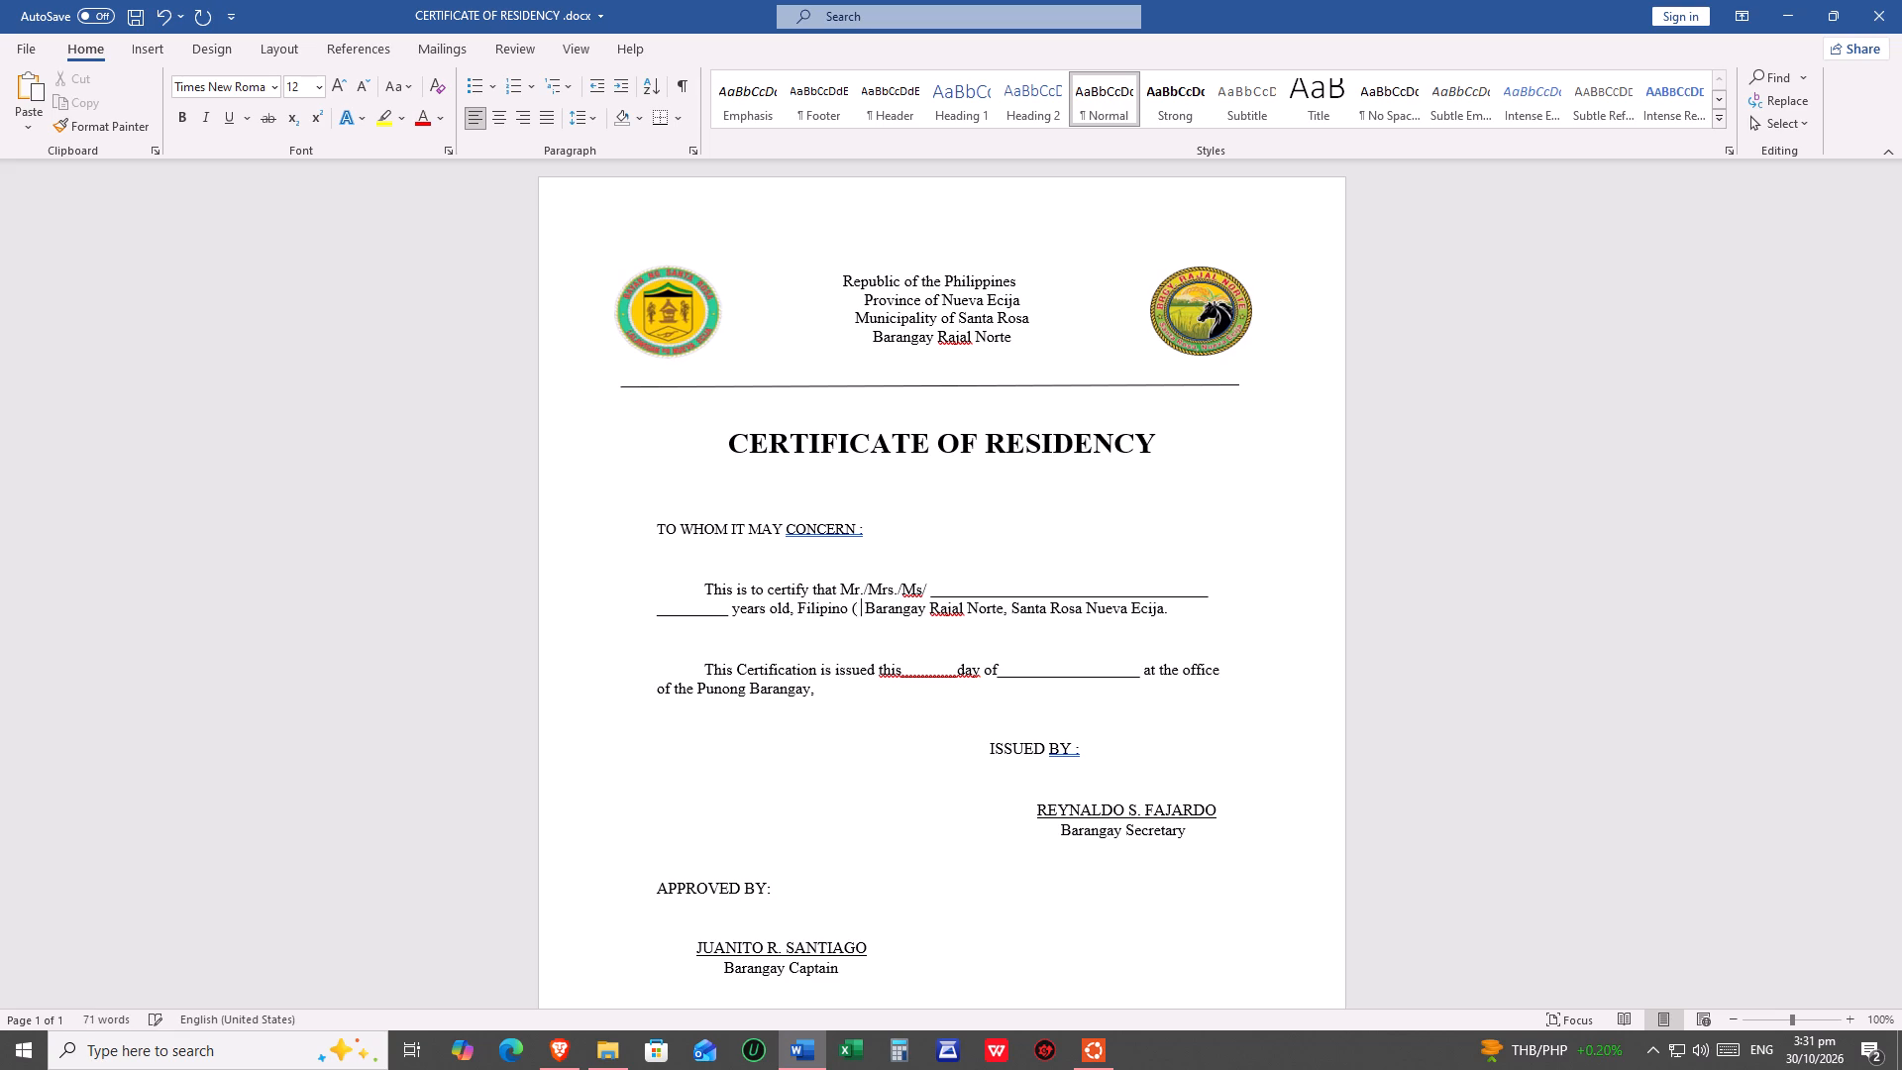
{"action": "key", "text": "space"}
{"action": "key", "text": "space"}
{"action": "key", "text": "shift+parenright"}
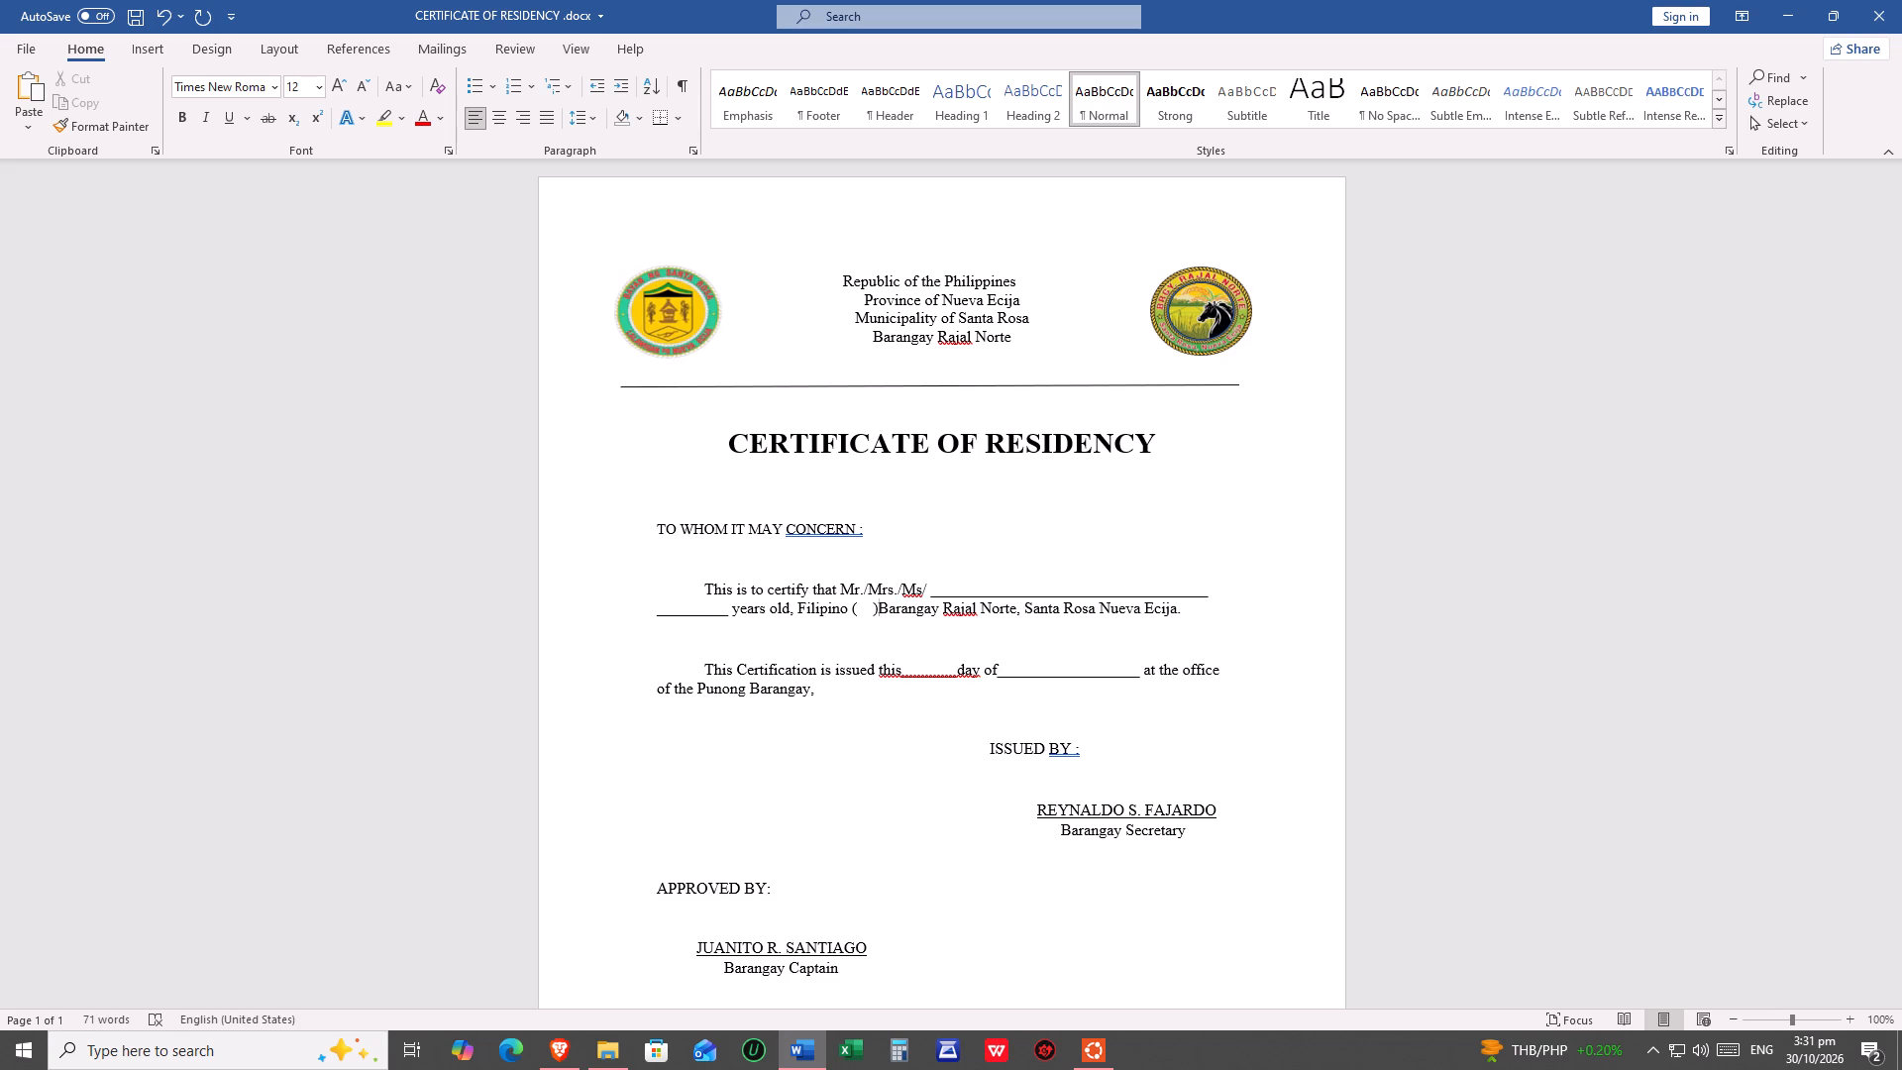
{"action": "type", "text": "is single"}
{"action": "key", "text": "space"}
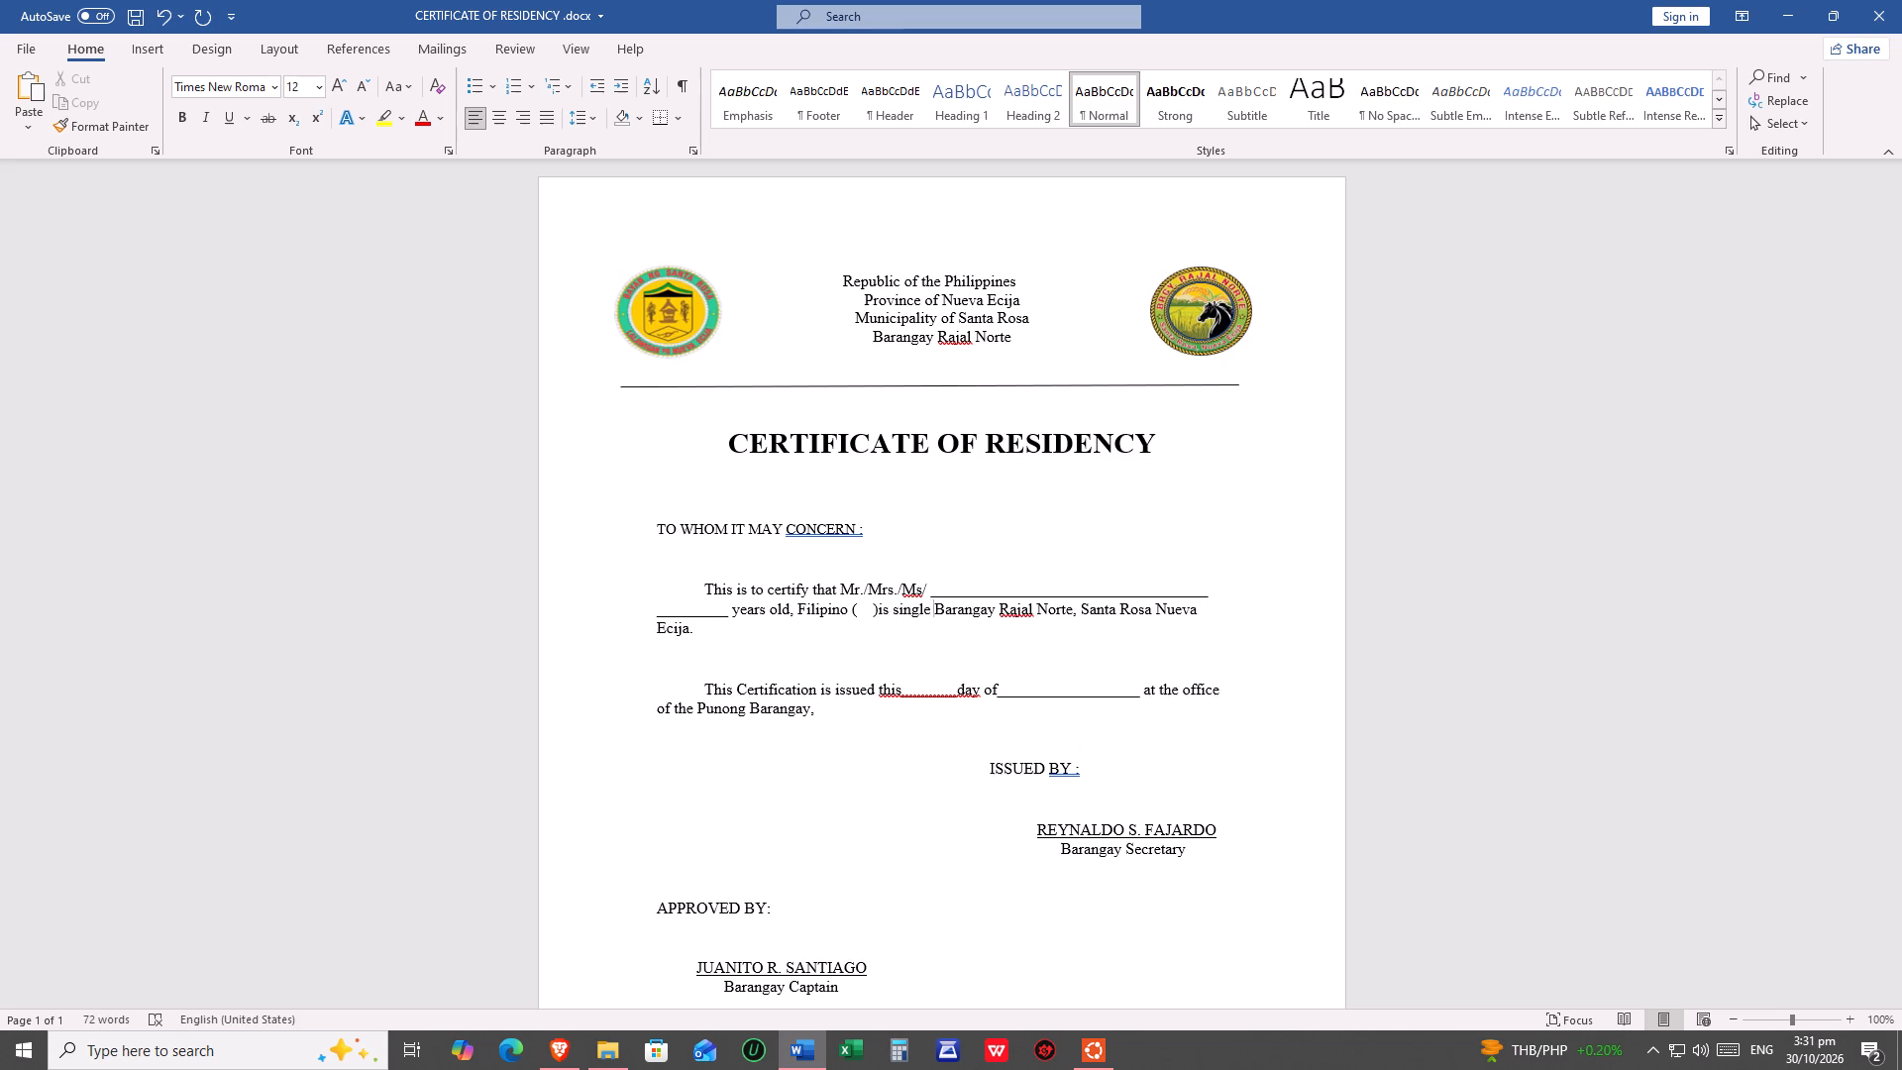
Add a second civil-status choice, empty parentheses followed by "Married", after "single".
{"action": "key", "text": "space"}
{"action": "type", "text": "( )"}
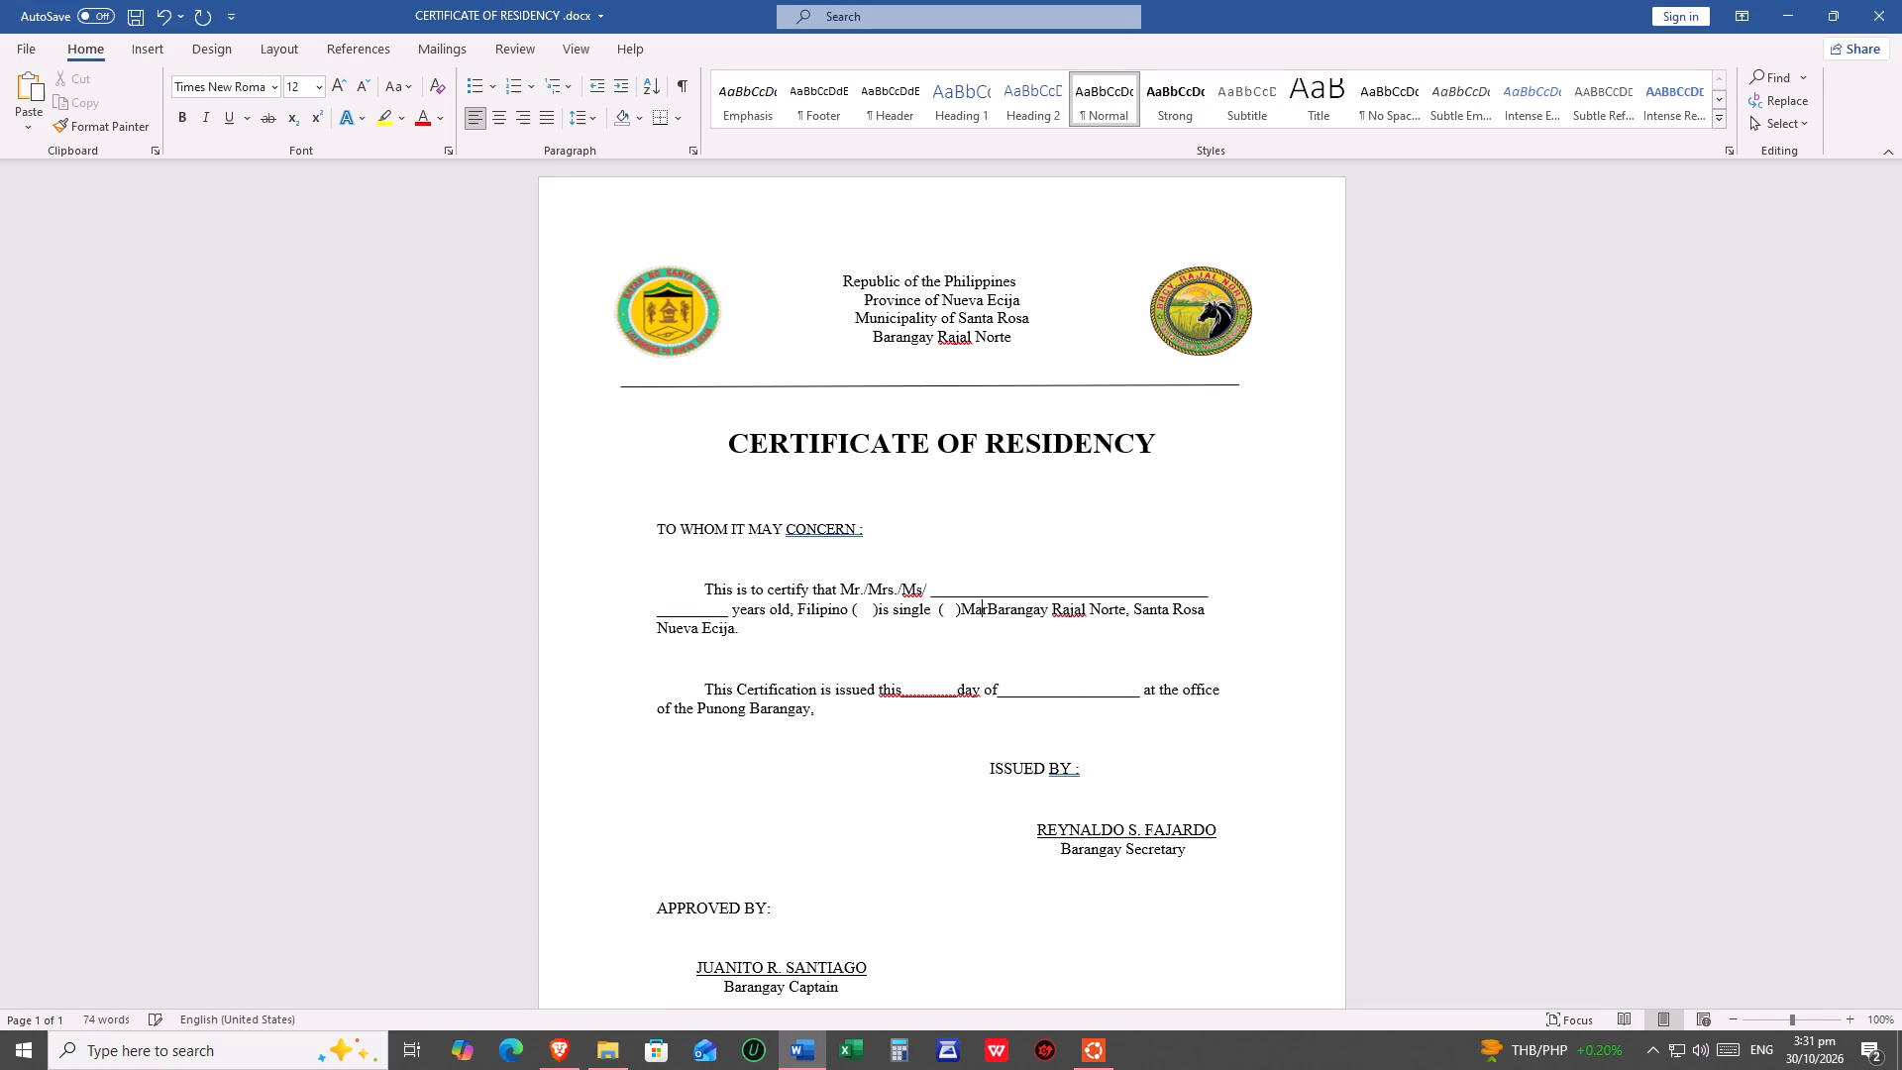
{"action": "key", "text": "BackSpace"}
{"action": "key", "text": "BackSpace"}
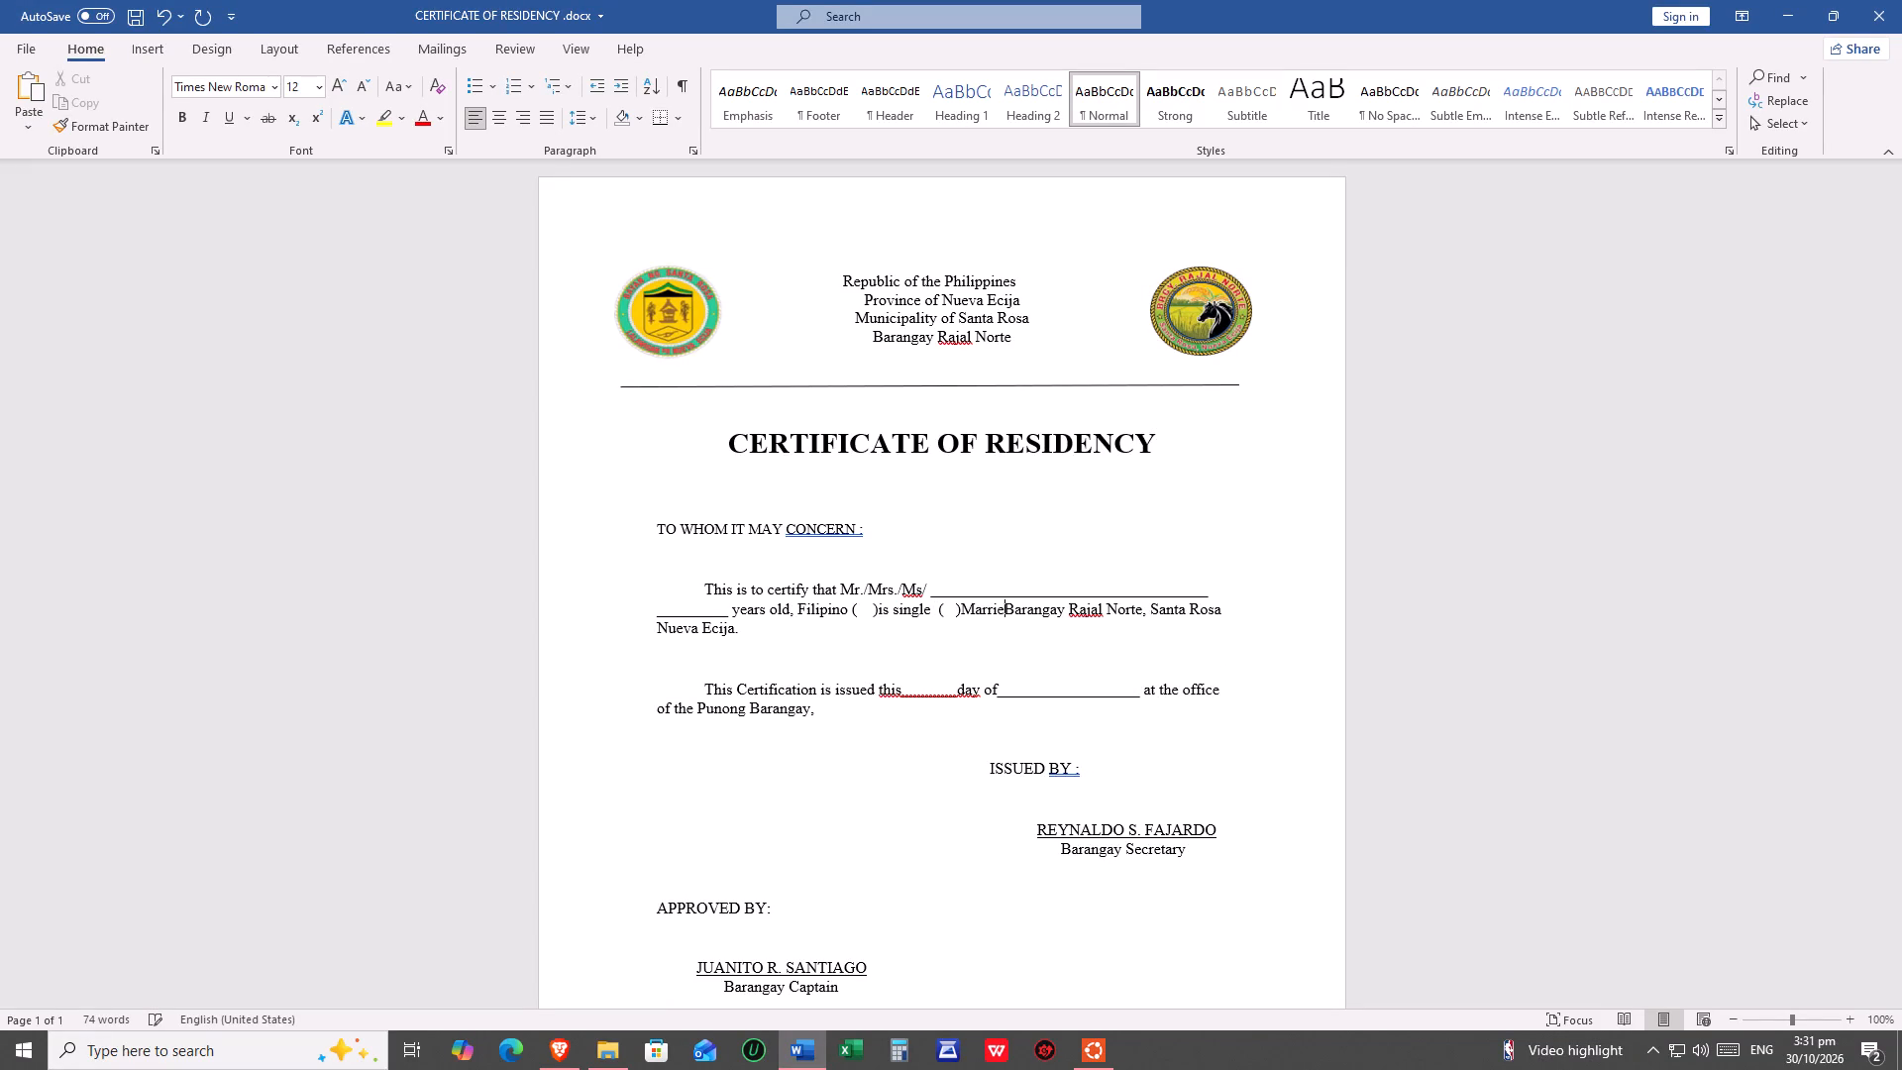
{"action": "key", "text": "d"}
Make the word "Married" bold.
{"action": "key", "text": "shift+Left"}
{"action": "key", "text": "shift+Left"}
{"action": "key", "text": "shift+Left"}
{"action": "key", "text": "shift+Left"}
{"action": "key", "text": "shift+Left"}
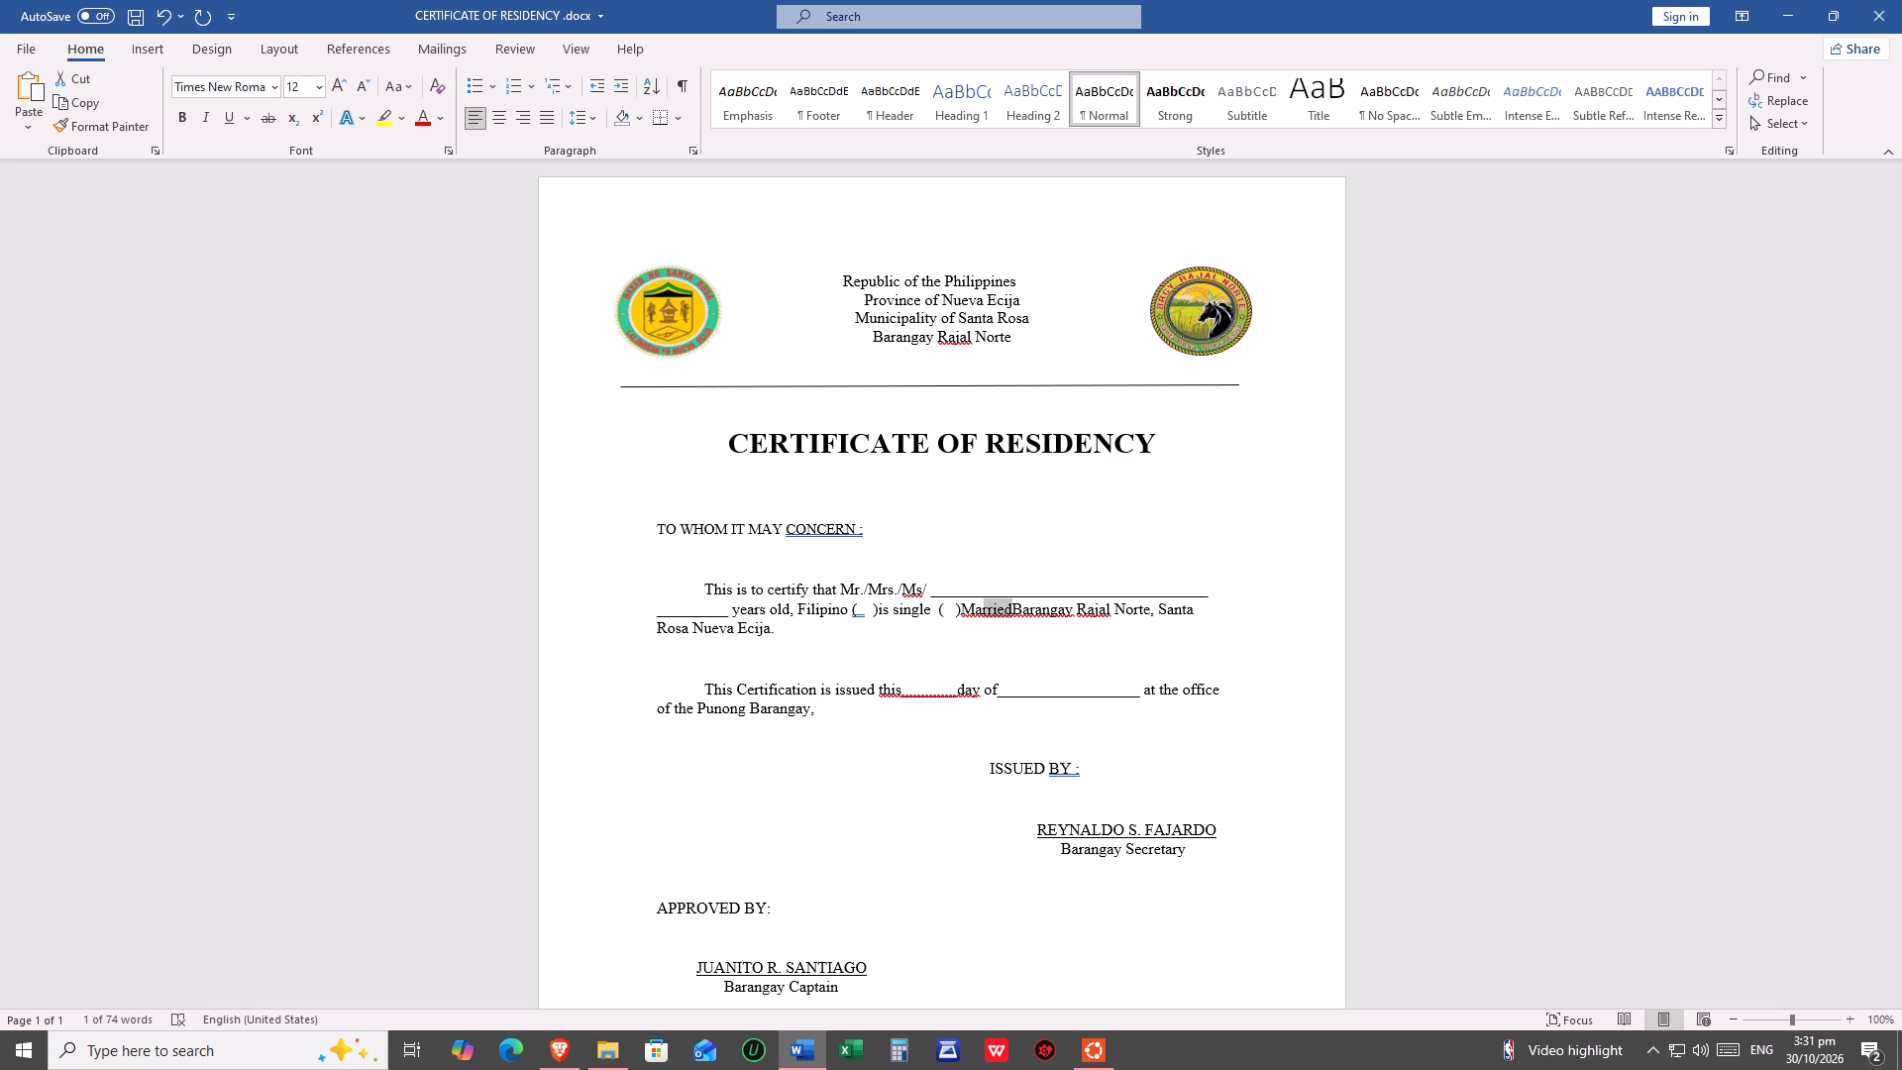
{"action": "key", "text": "shift+Left"}
{"action": "key", "text": "shift+Left"}
{"action": "key", "text": "ctrl+b"}
Make the word "single" bold.
{"action": "key", "text": "Left"}
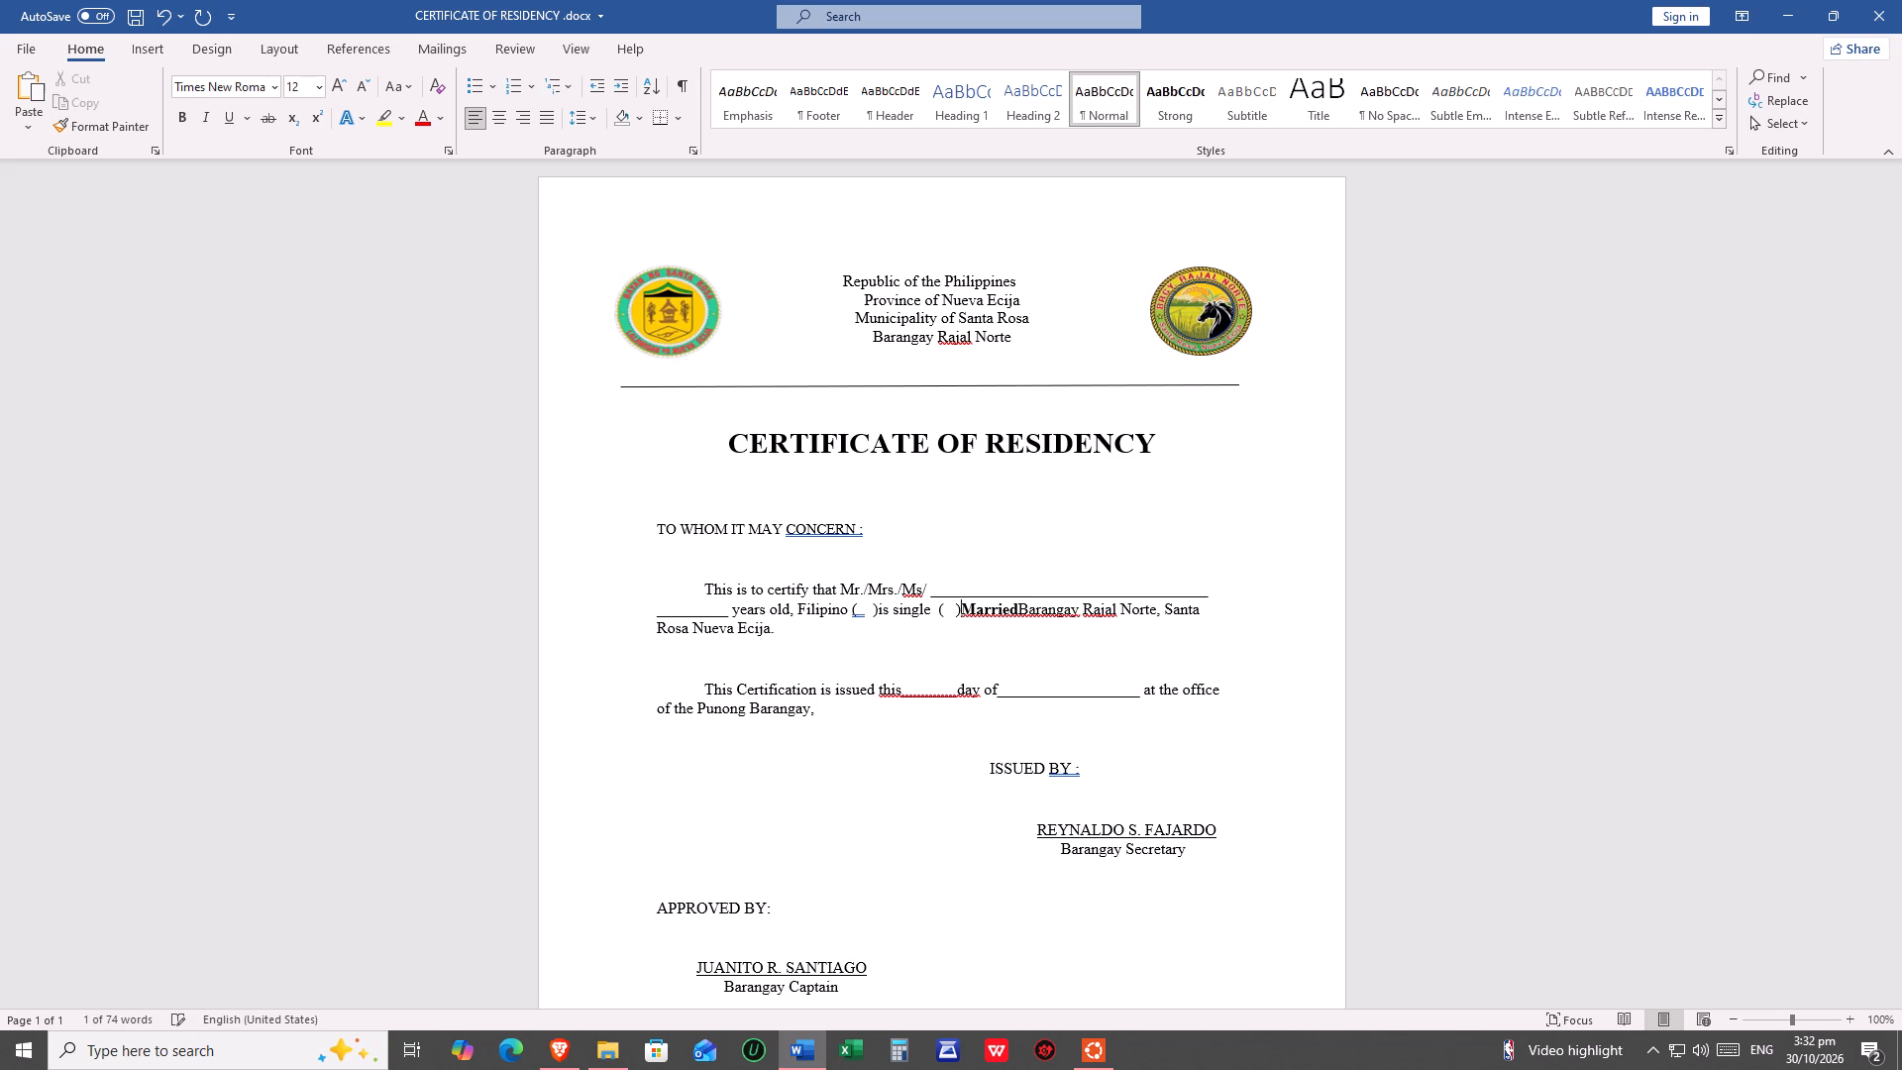
{"action": "key", "text": "Left"}
{"action": "key", "text": "Left"}
{"action": "key", "text": "Left"}
{"action": "key", "text": "Left"}
{"action": "key", "text": "Right"}
{"action": "key", "text": "Left"}
{"action": "key", "text": "Left"}
{"action": "key", "text": "Left"}
{"action": "key", "text": "Left"}
{"action": "key", "text": "shift+Left"}
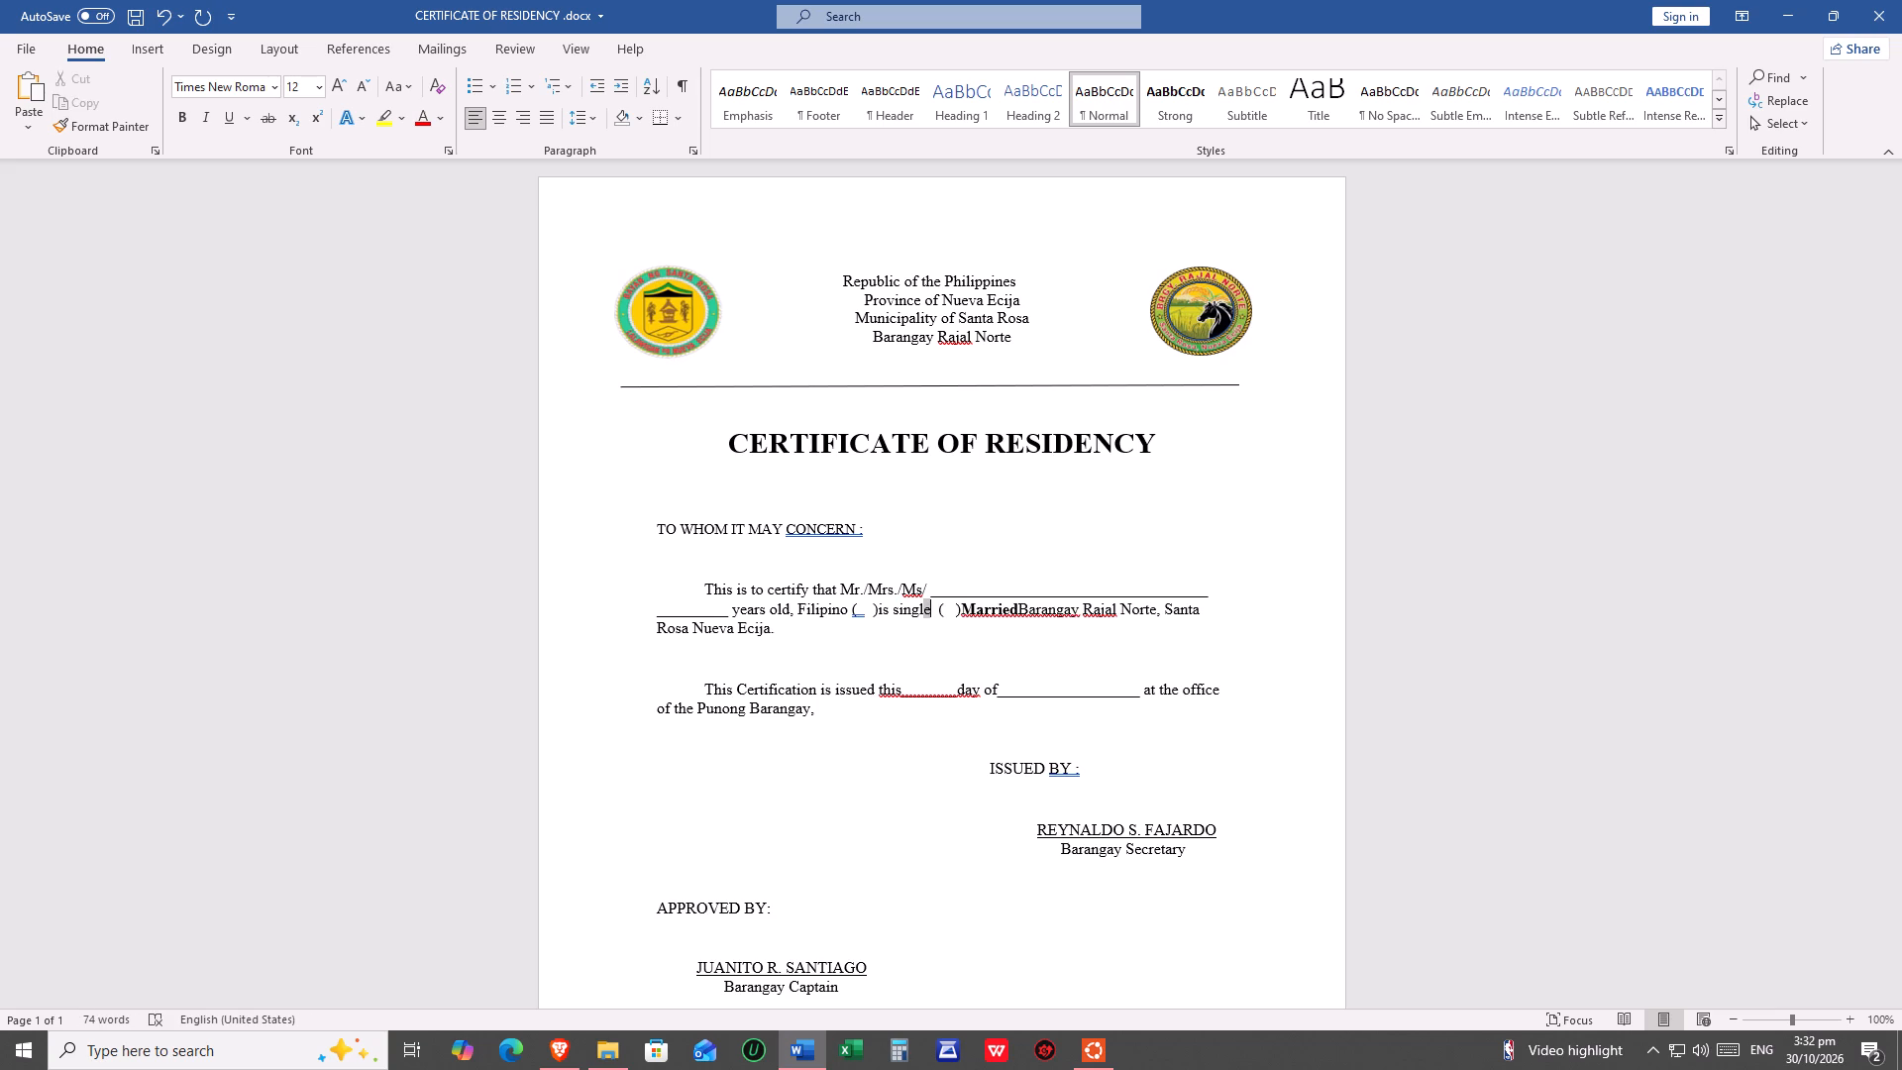
{"action": "key", "text": "shift+Left"}
{"action": "key", "text": "shift+Left"}
{"action": "key", "text": "shift+Left"}
{"action": "key", "text": "shift+Left"}
{"action": "key", "text": "shift+Left"}
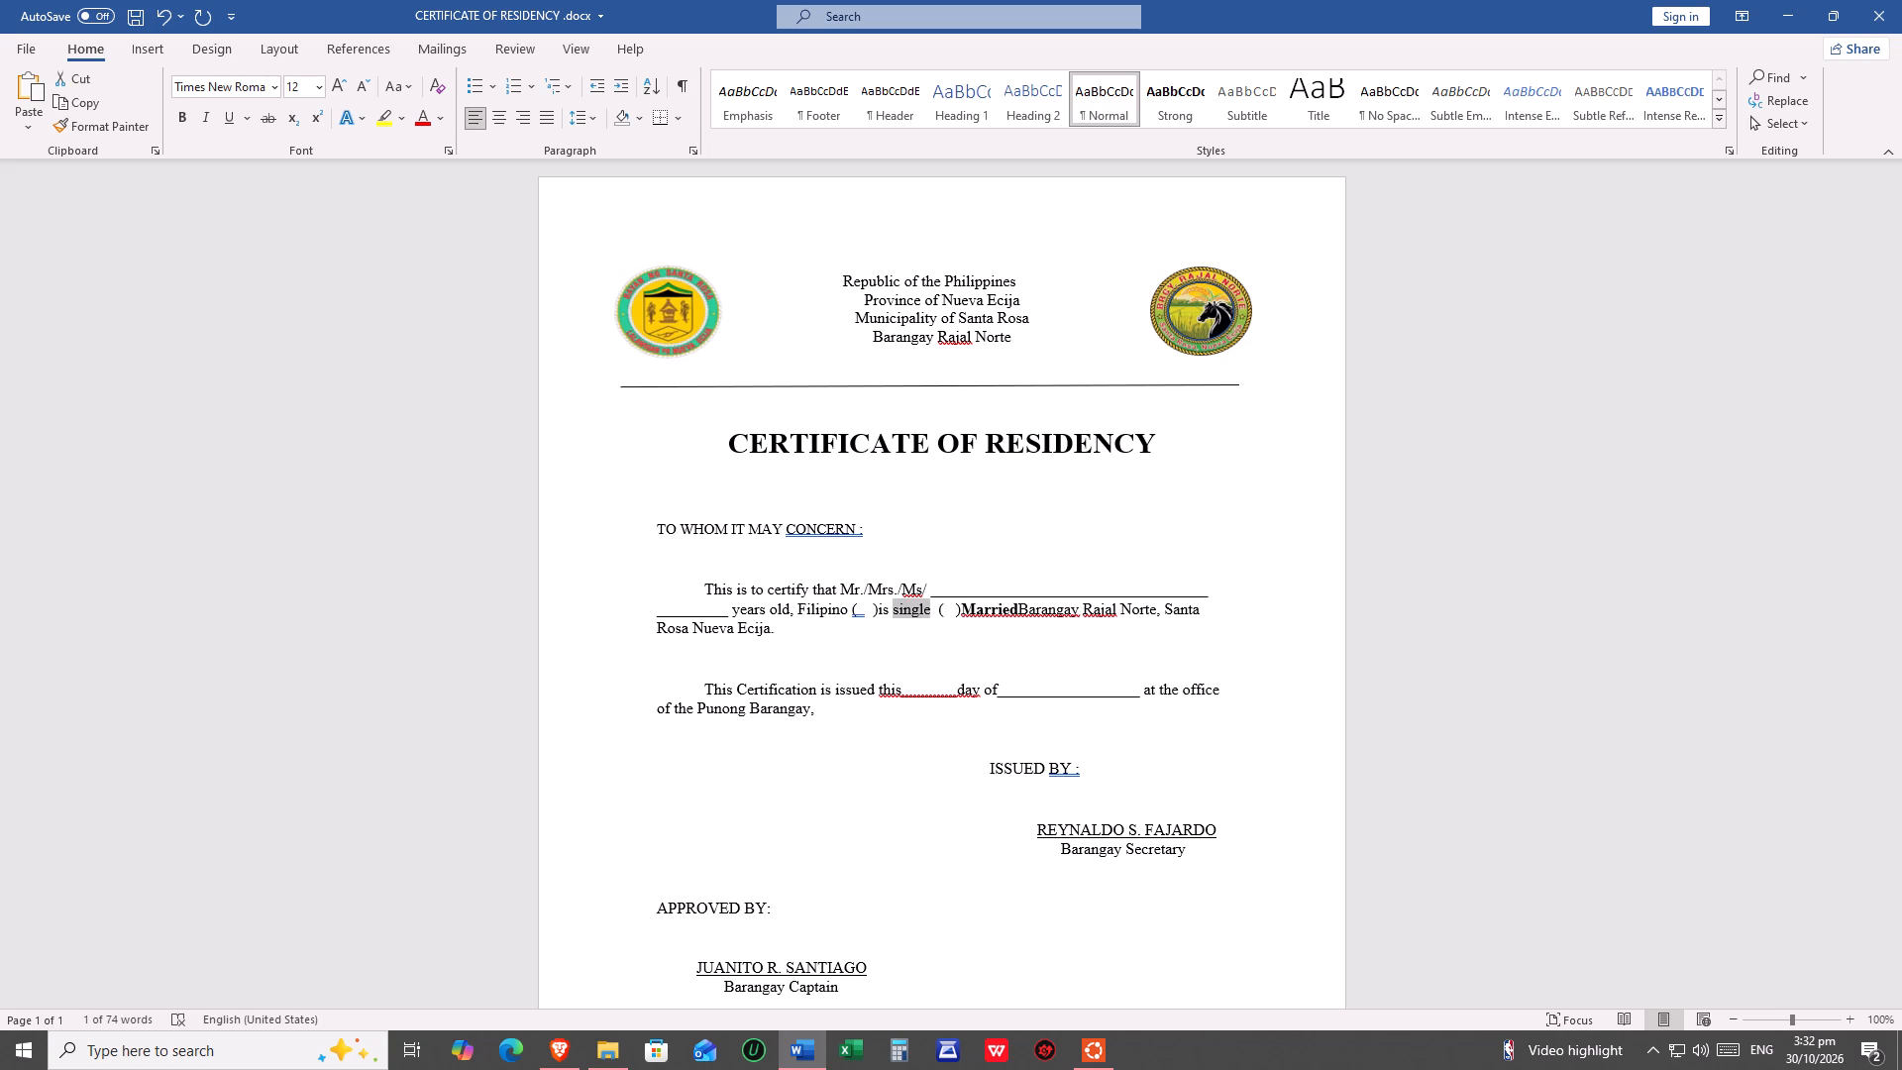
{"action": "key", "text": "ctrl+b"}
{"action": "key", "text": "ctrl+v"}
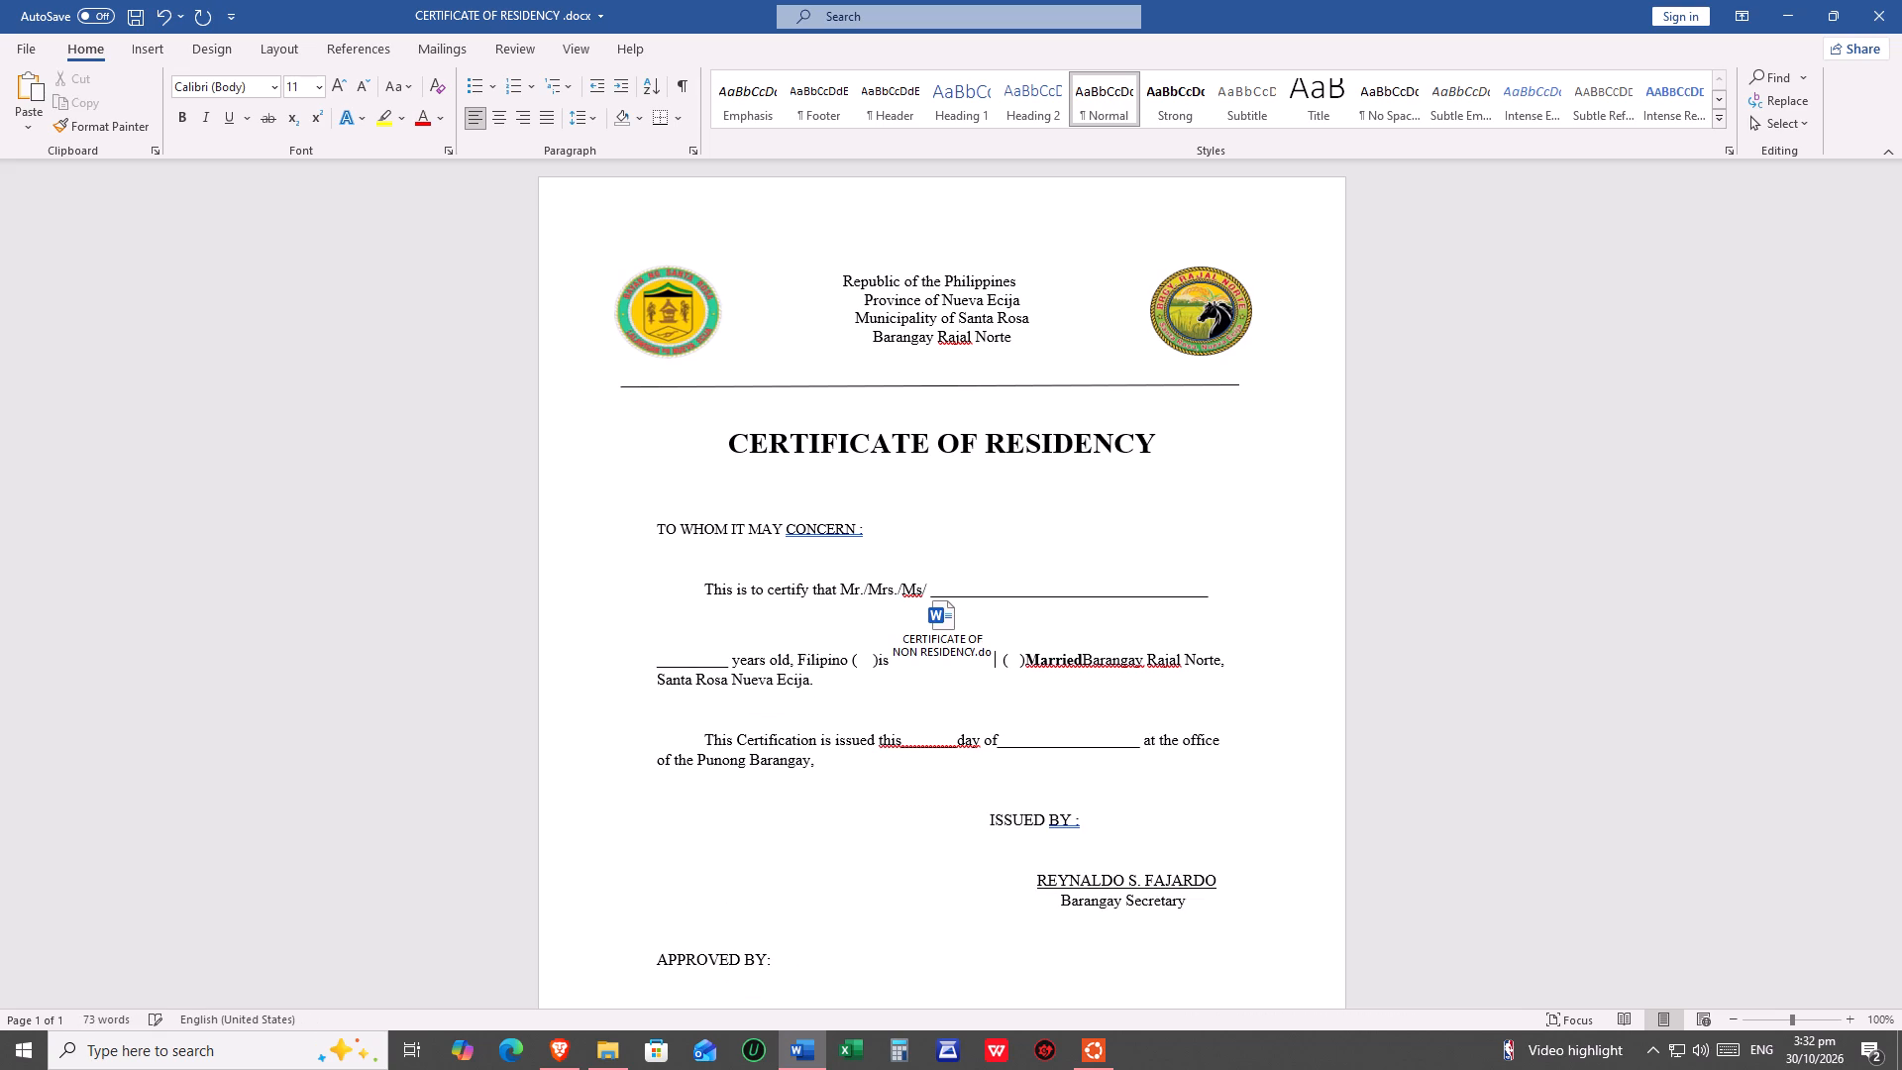
{"action": "key", "text": "ctrl+z"}
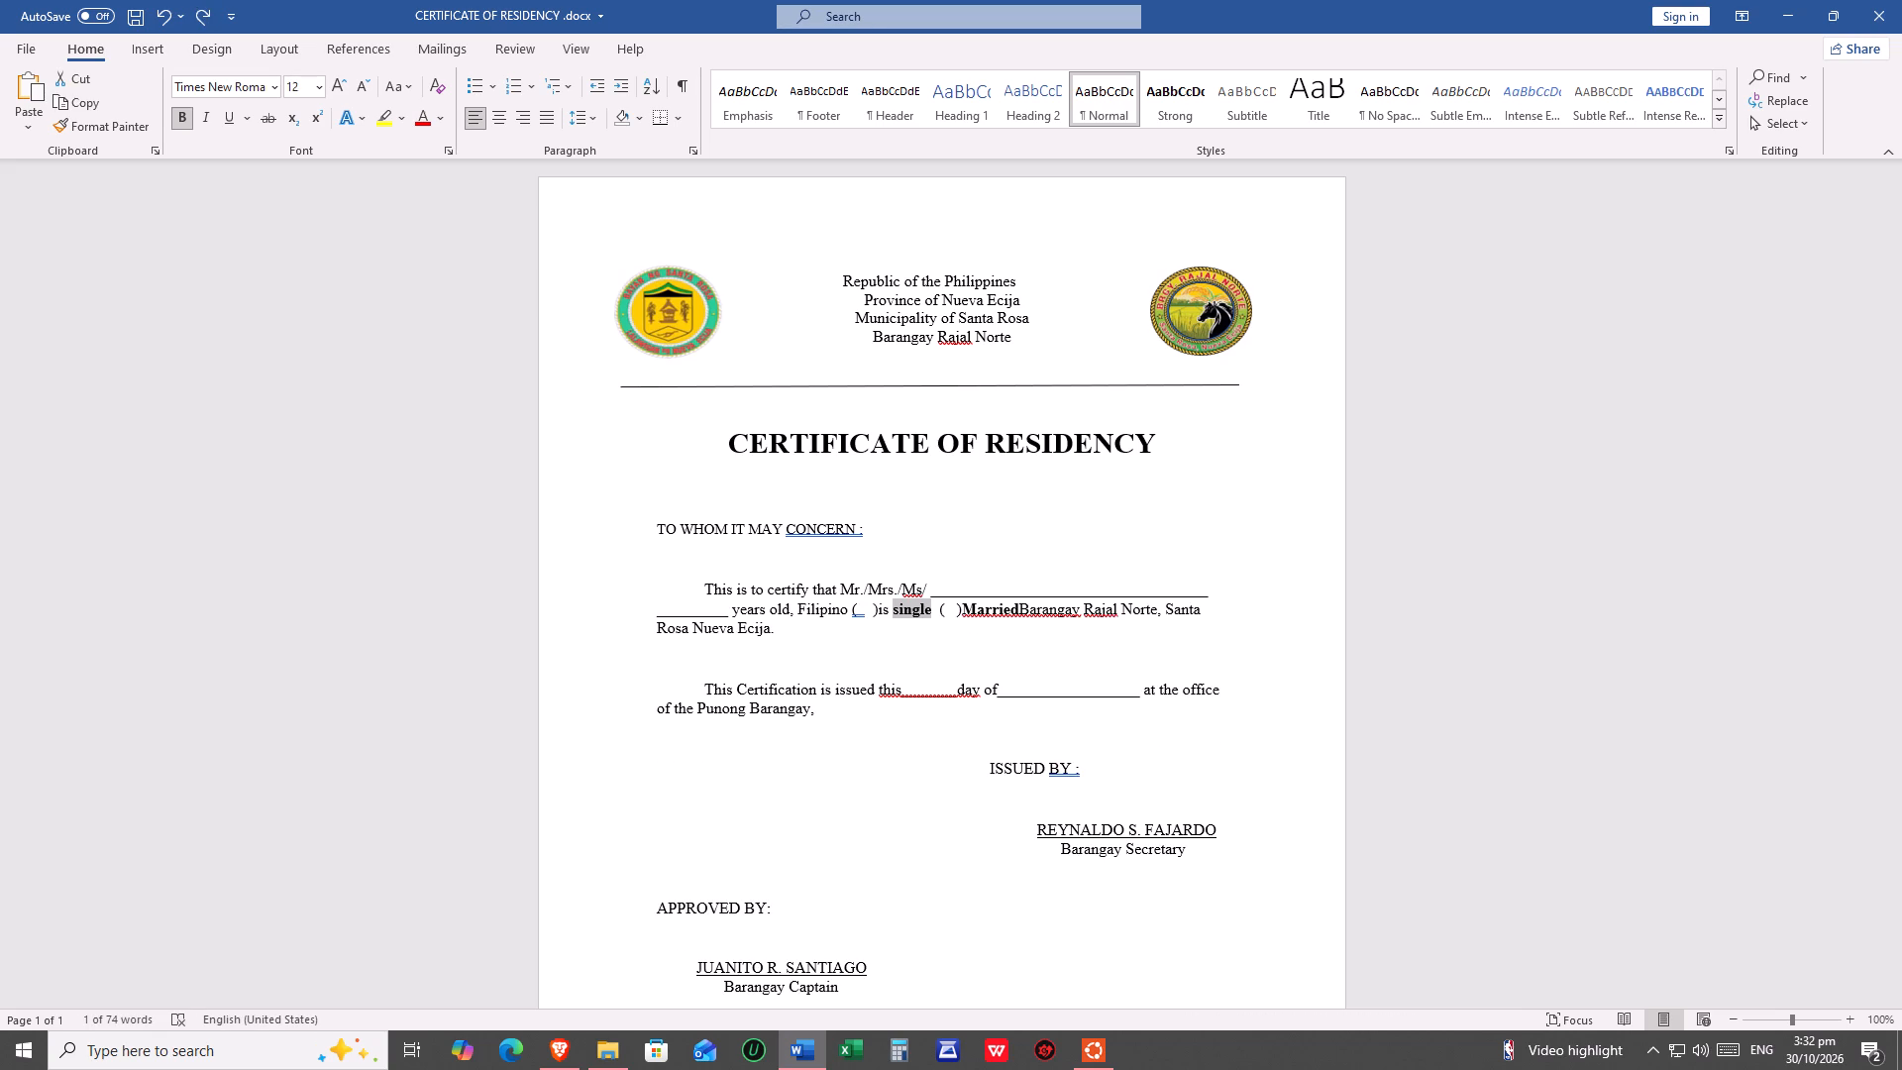
Capitalize the bold civil-status word so it reads "Single".
{"action": "key", "text": "Right"}
{"action": "key", "text": "Left"}
{"action": "key", "text": "Left"}
{"action": "key", "text": "Left"}
{"action": "key", "text": "Left"}
{"action": "key", "text": "Left"}
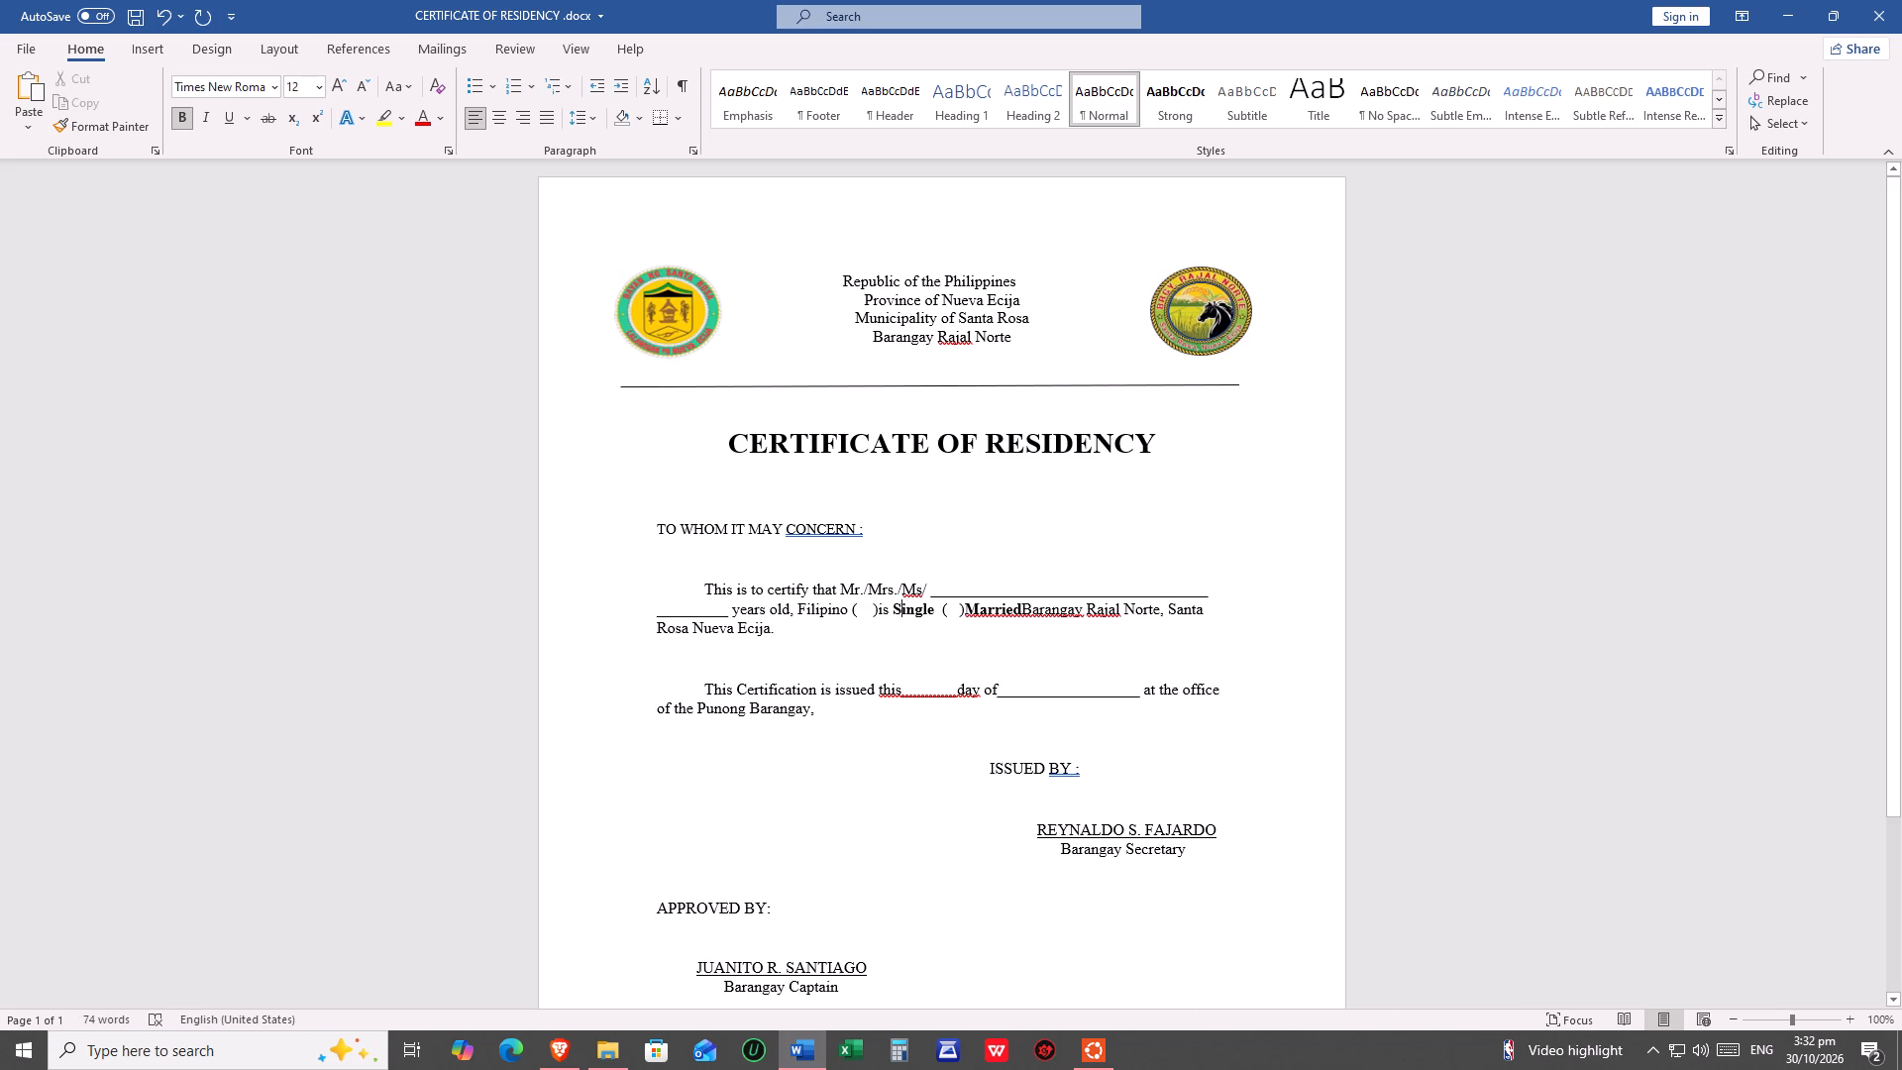
Add a space between the first closing parenthesis and the word "is".
{"action": "left_click", "coordinate": [880, 608]}
{"action": "key", "text": "space"}
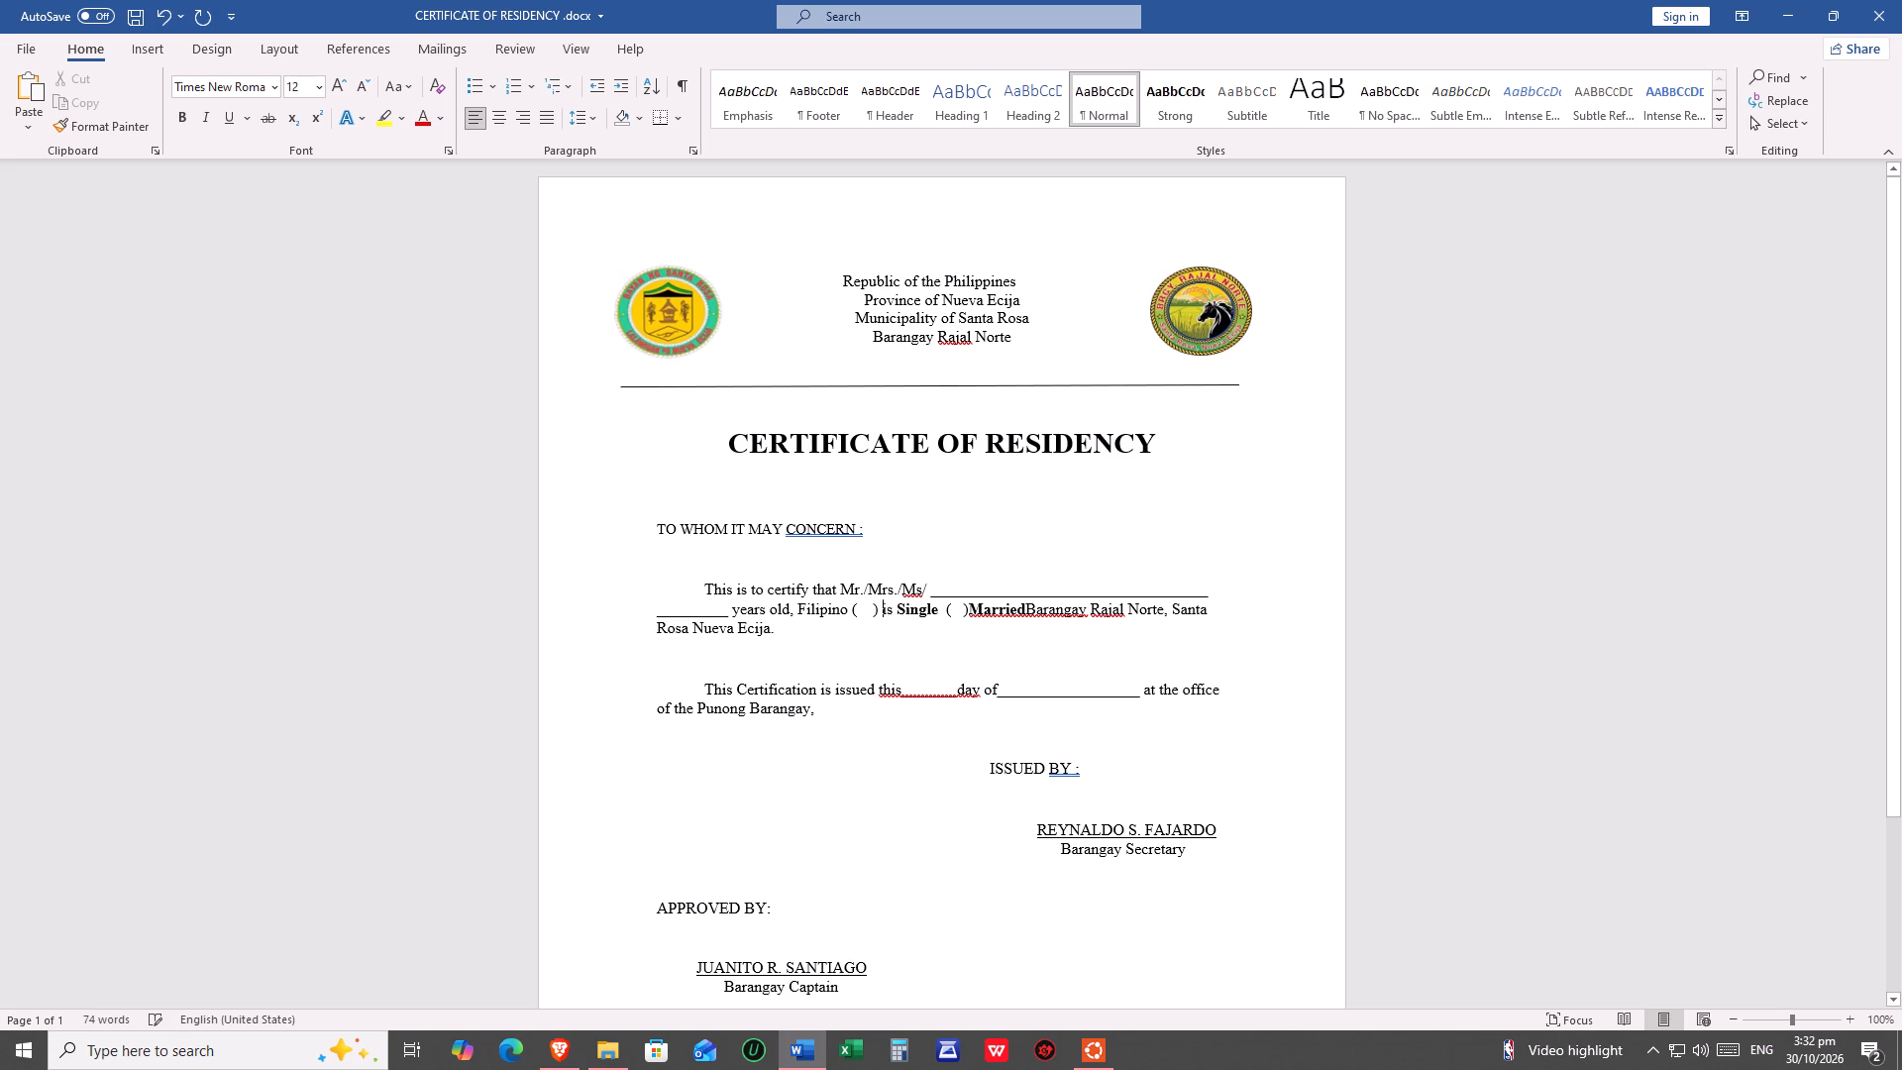
Add a bold third civil-status choice, empty parentheses followed by "Separated", after "Married".
{"action": "left_click", "coordinate": [1024, 607]}
{"action": "key", "text": "space"}
{"action": "key", "text": "space"}
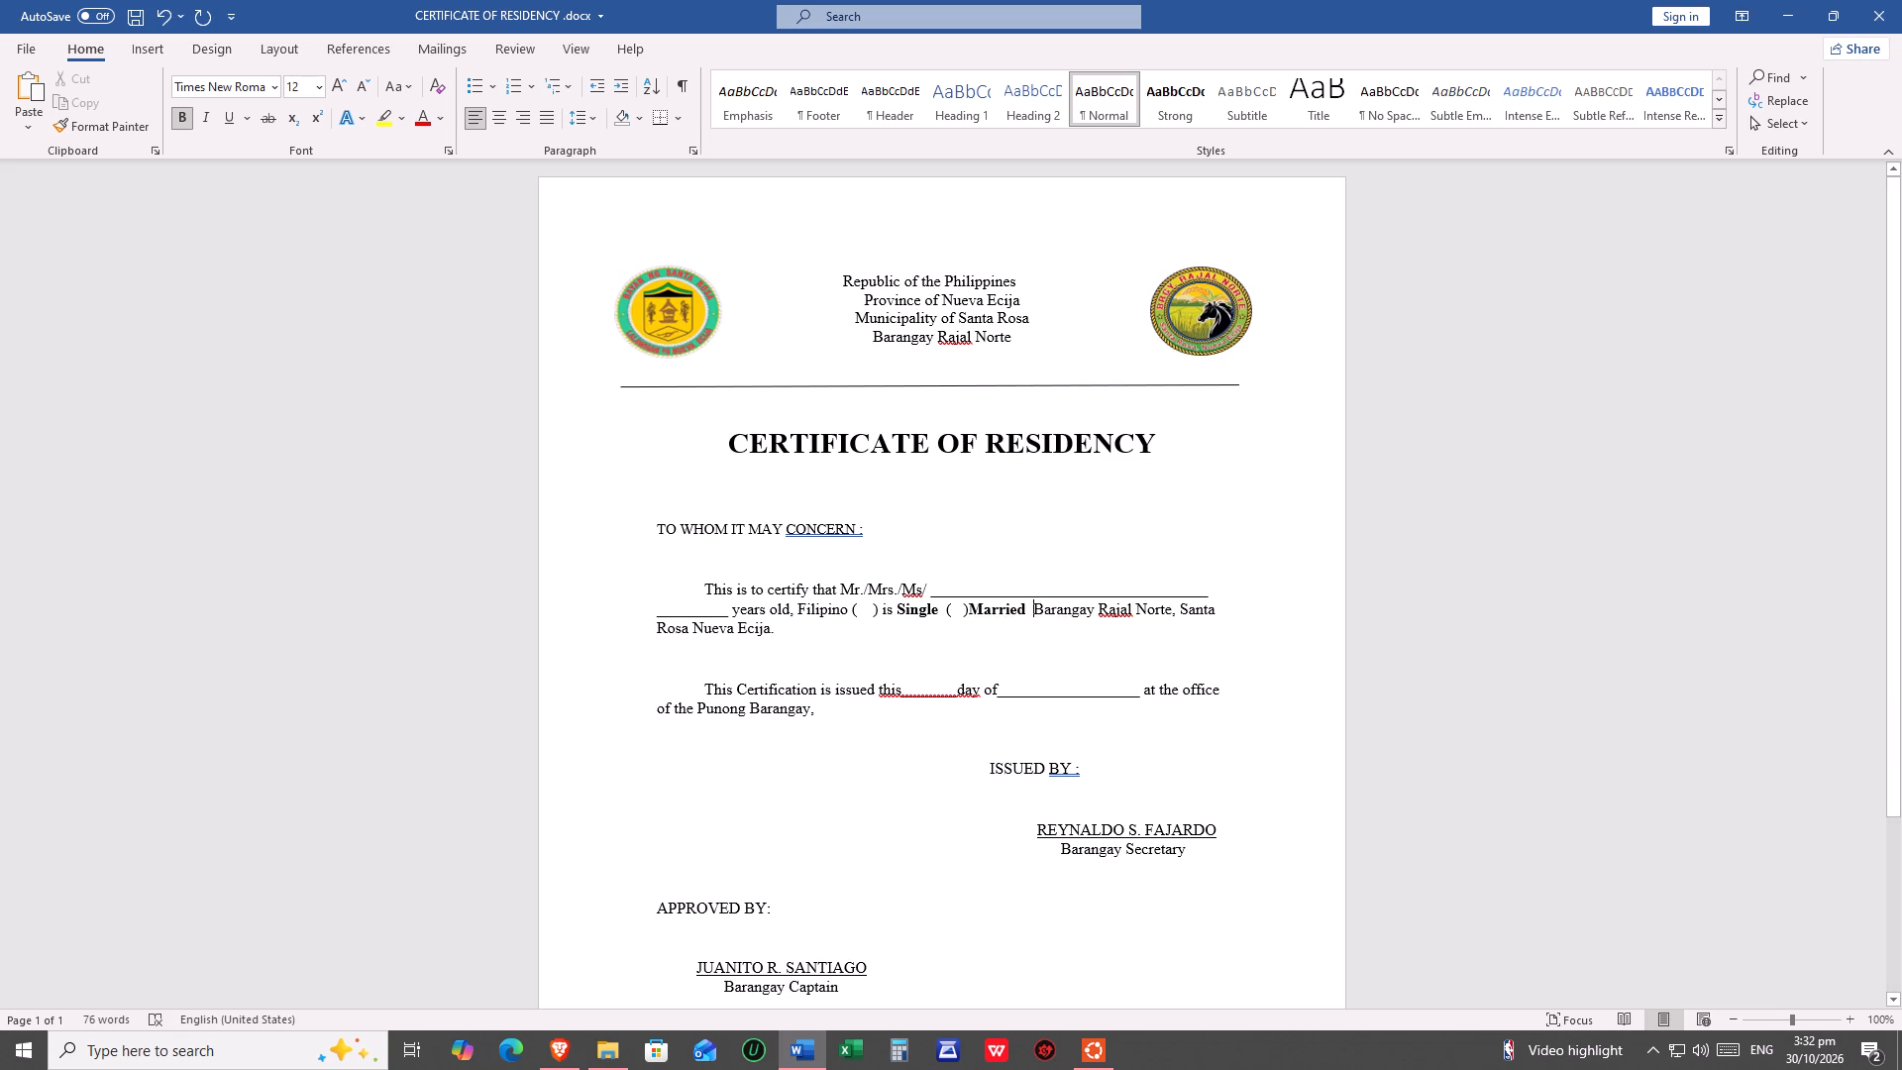
{"action": "key", "text": "shift+parenleft"}
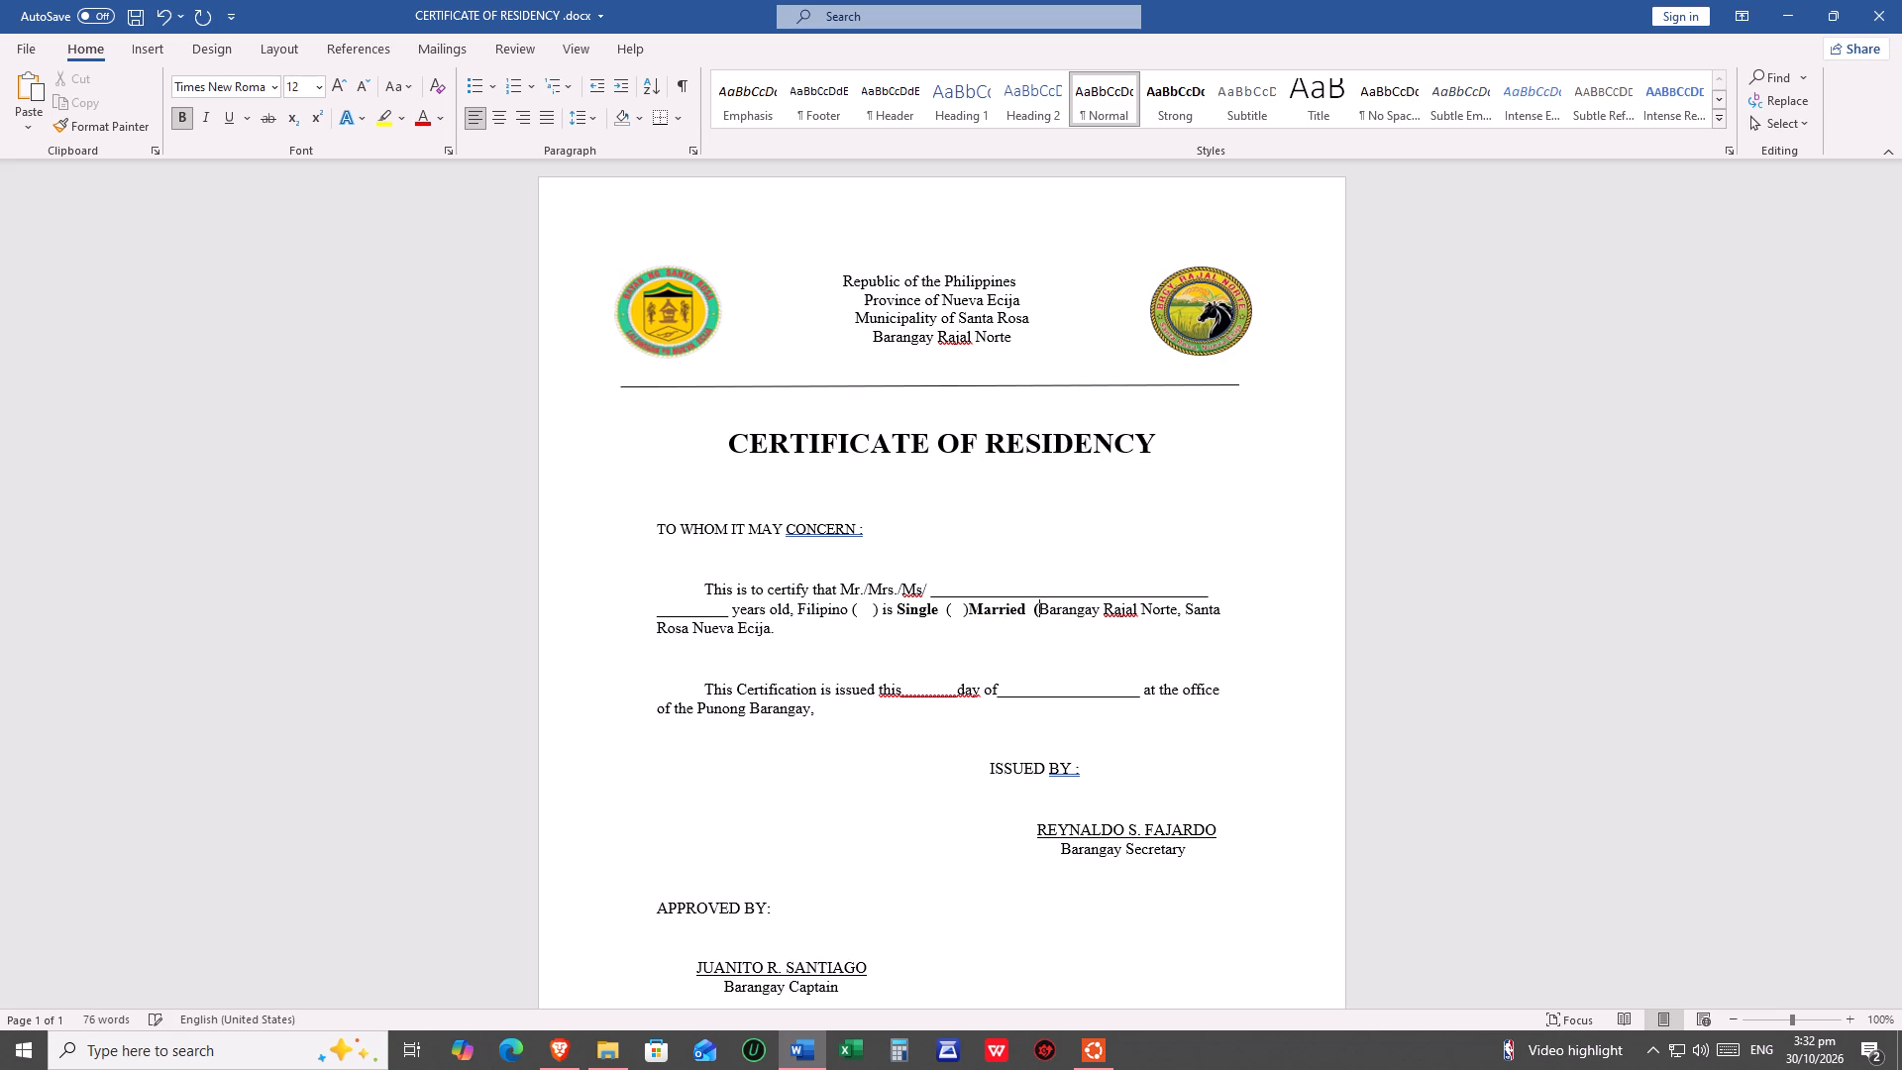
{"action": "key", "text": "space"}
{"action": "key", "text": "space"}
{"action": "key", "text": "space"}
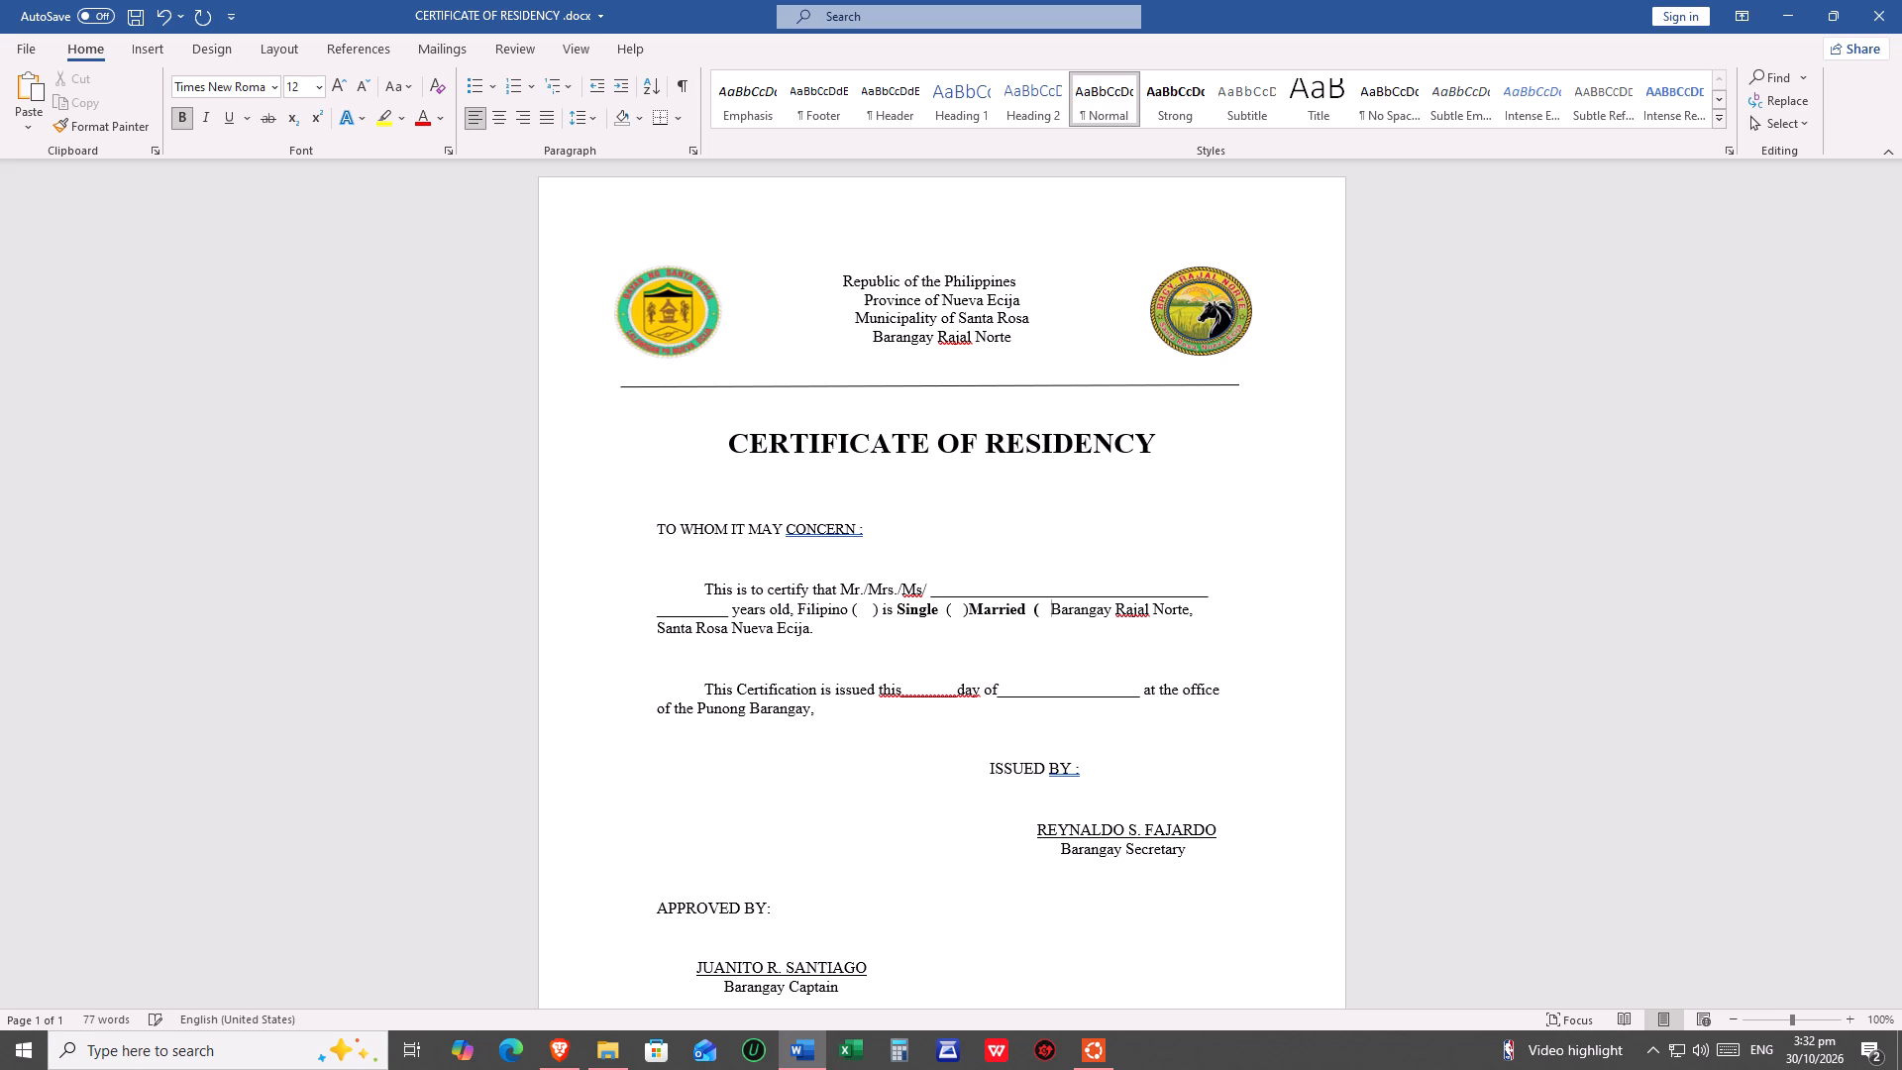
{"action": "key", "text": "shift+parenright"}
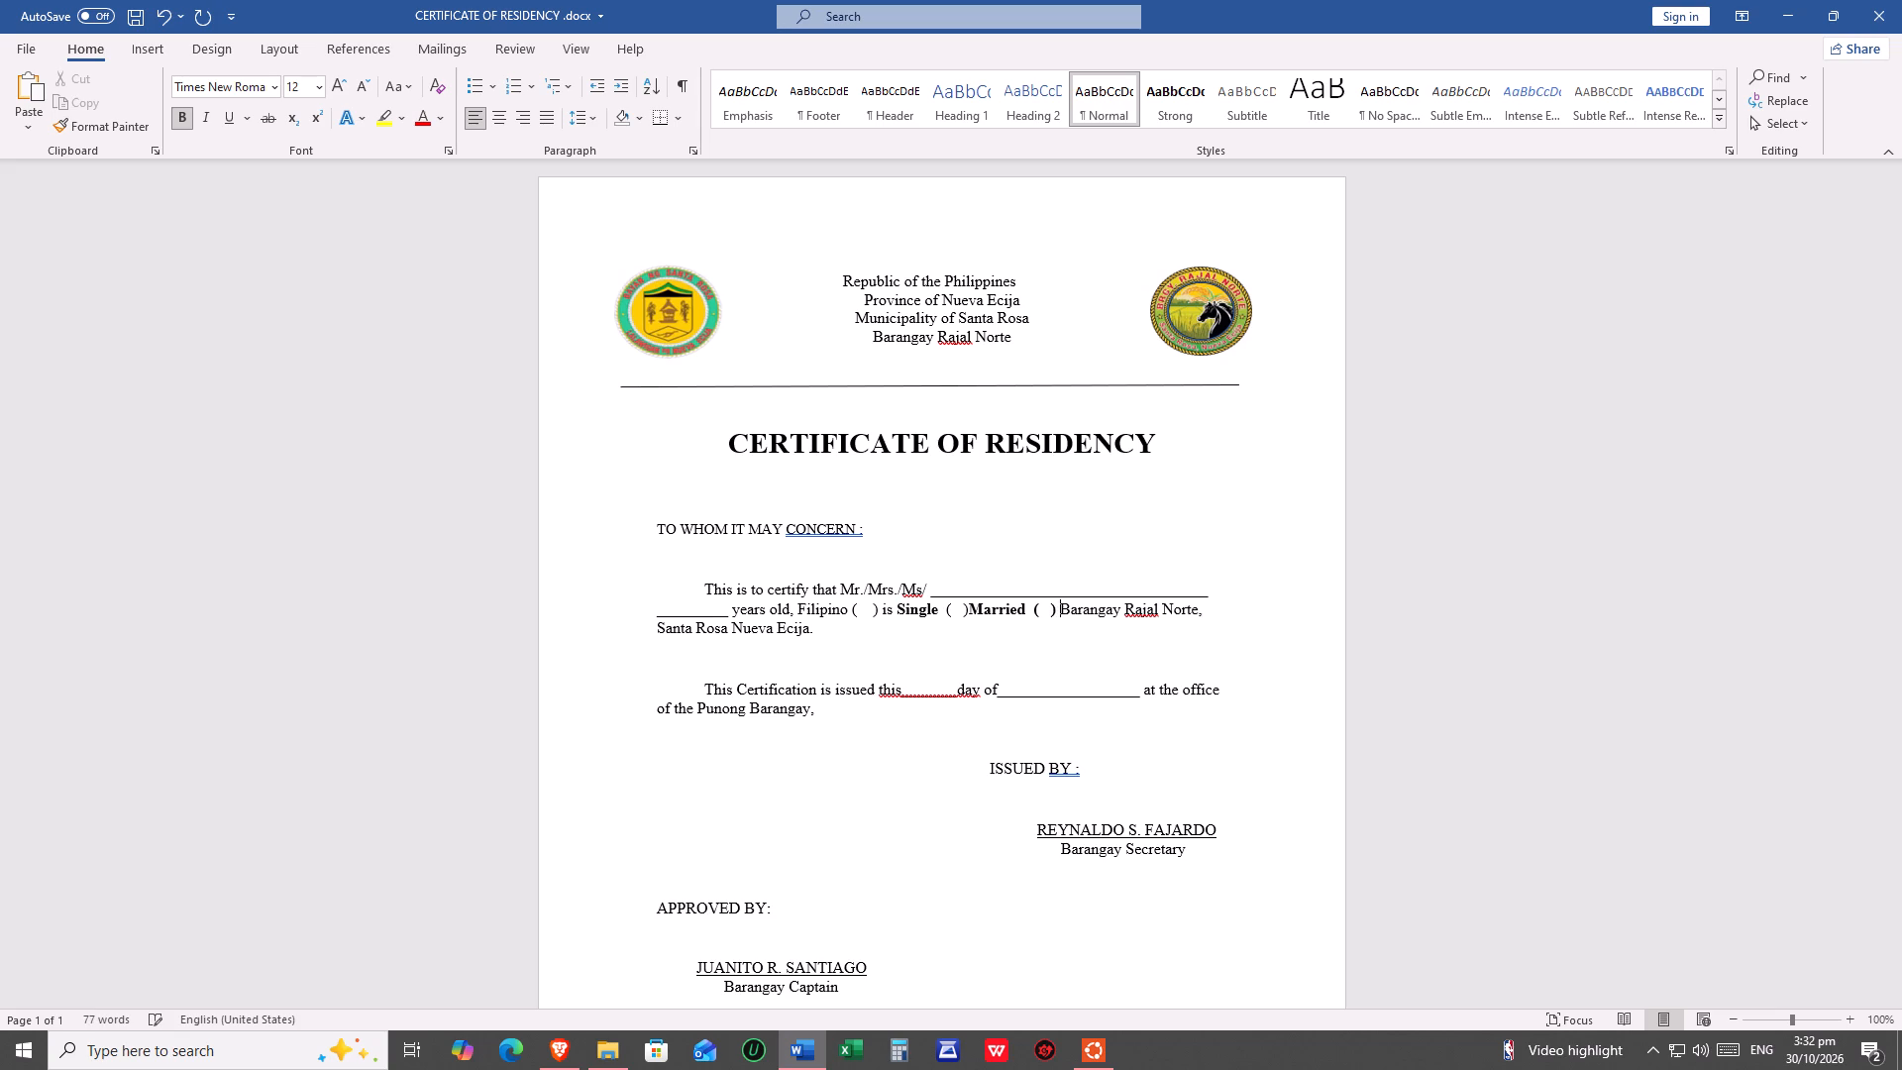
{"action": "type", "text": "pare"}
{"action": "key", "text": "BackSpace"}
{"action": "type", "text": "ated"}
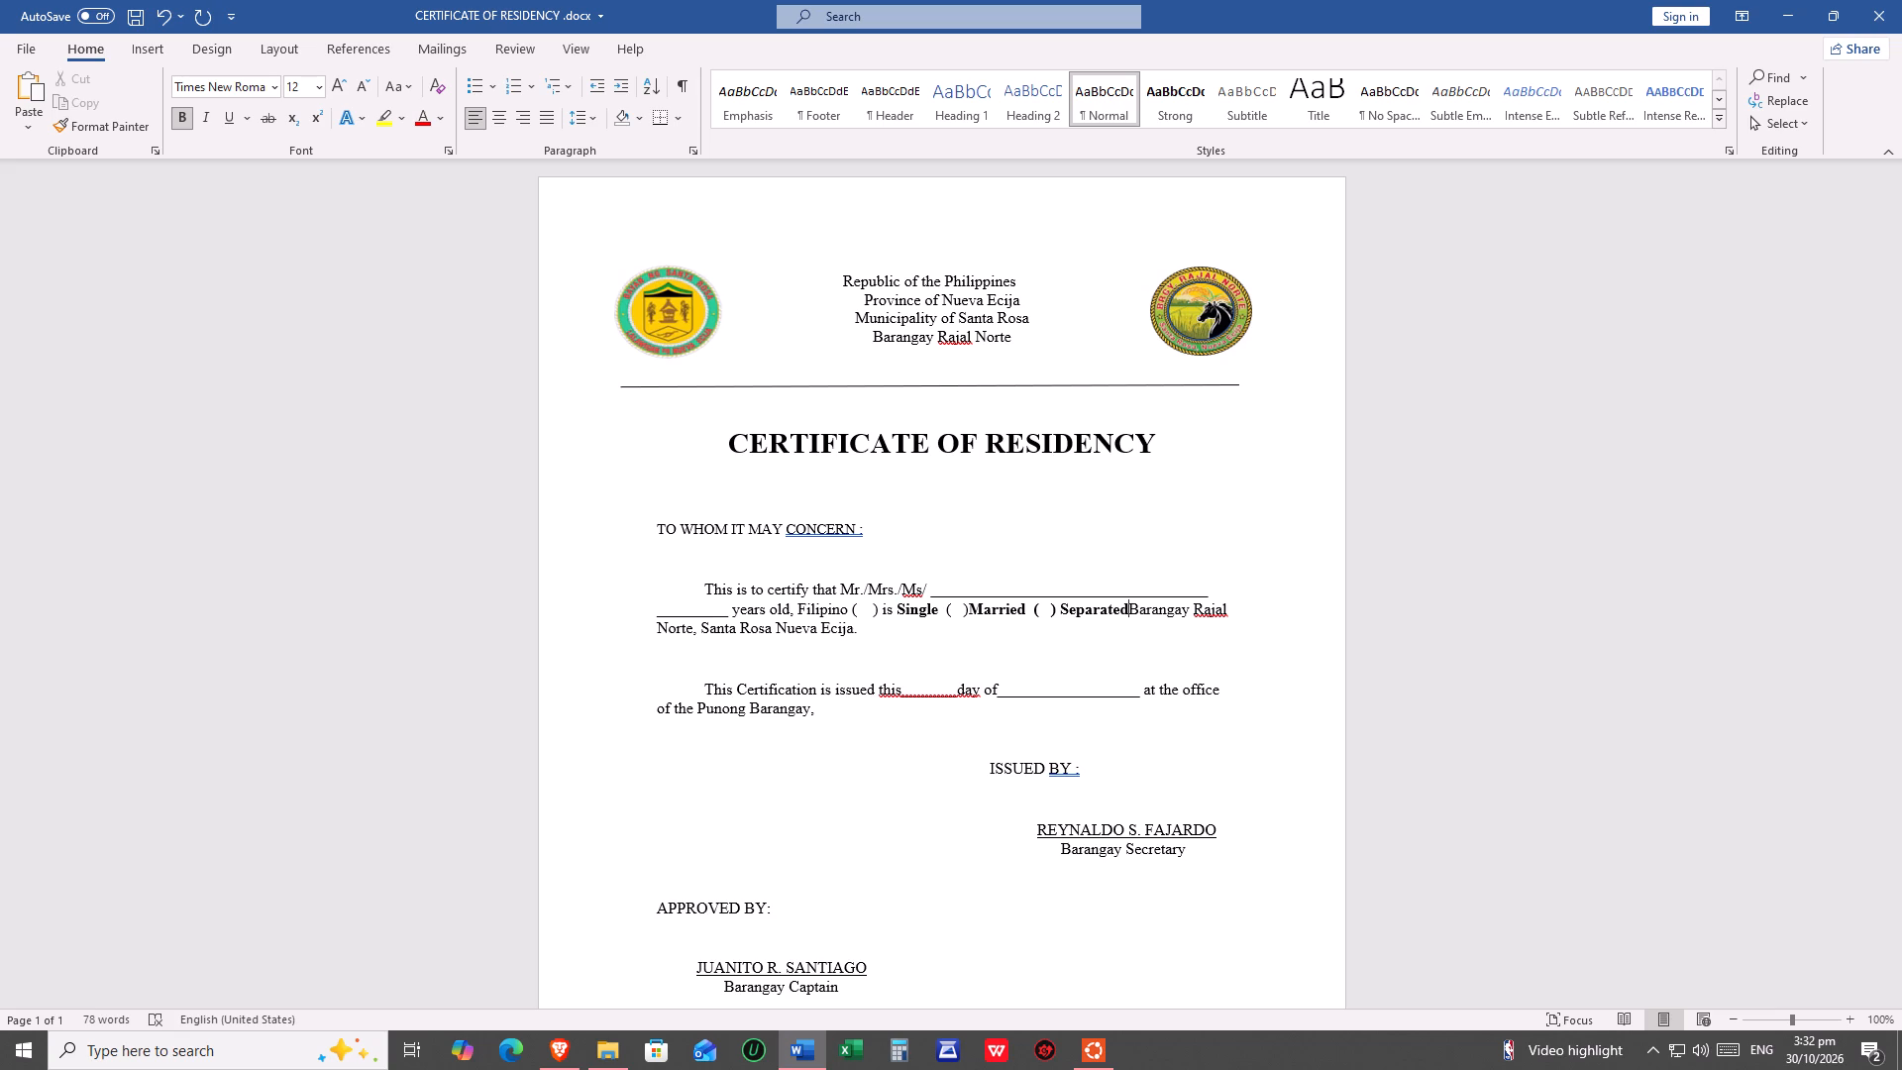
Add a bold fourth civil-status choice, empty parentheses followed by "Widow", after "Separated".
{"action": "key", "text": "space"}
{"action": "key", "text": "space"}
{"action": "type", "text": "|("}
{"action": "key", "text": "space"}
{"action": "key", "text": "BackSpace"}
{"action": "key", "text": "BackSpace"}
{"action": "key", "text": "BackSpace"}
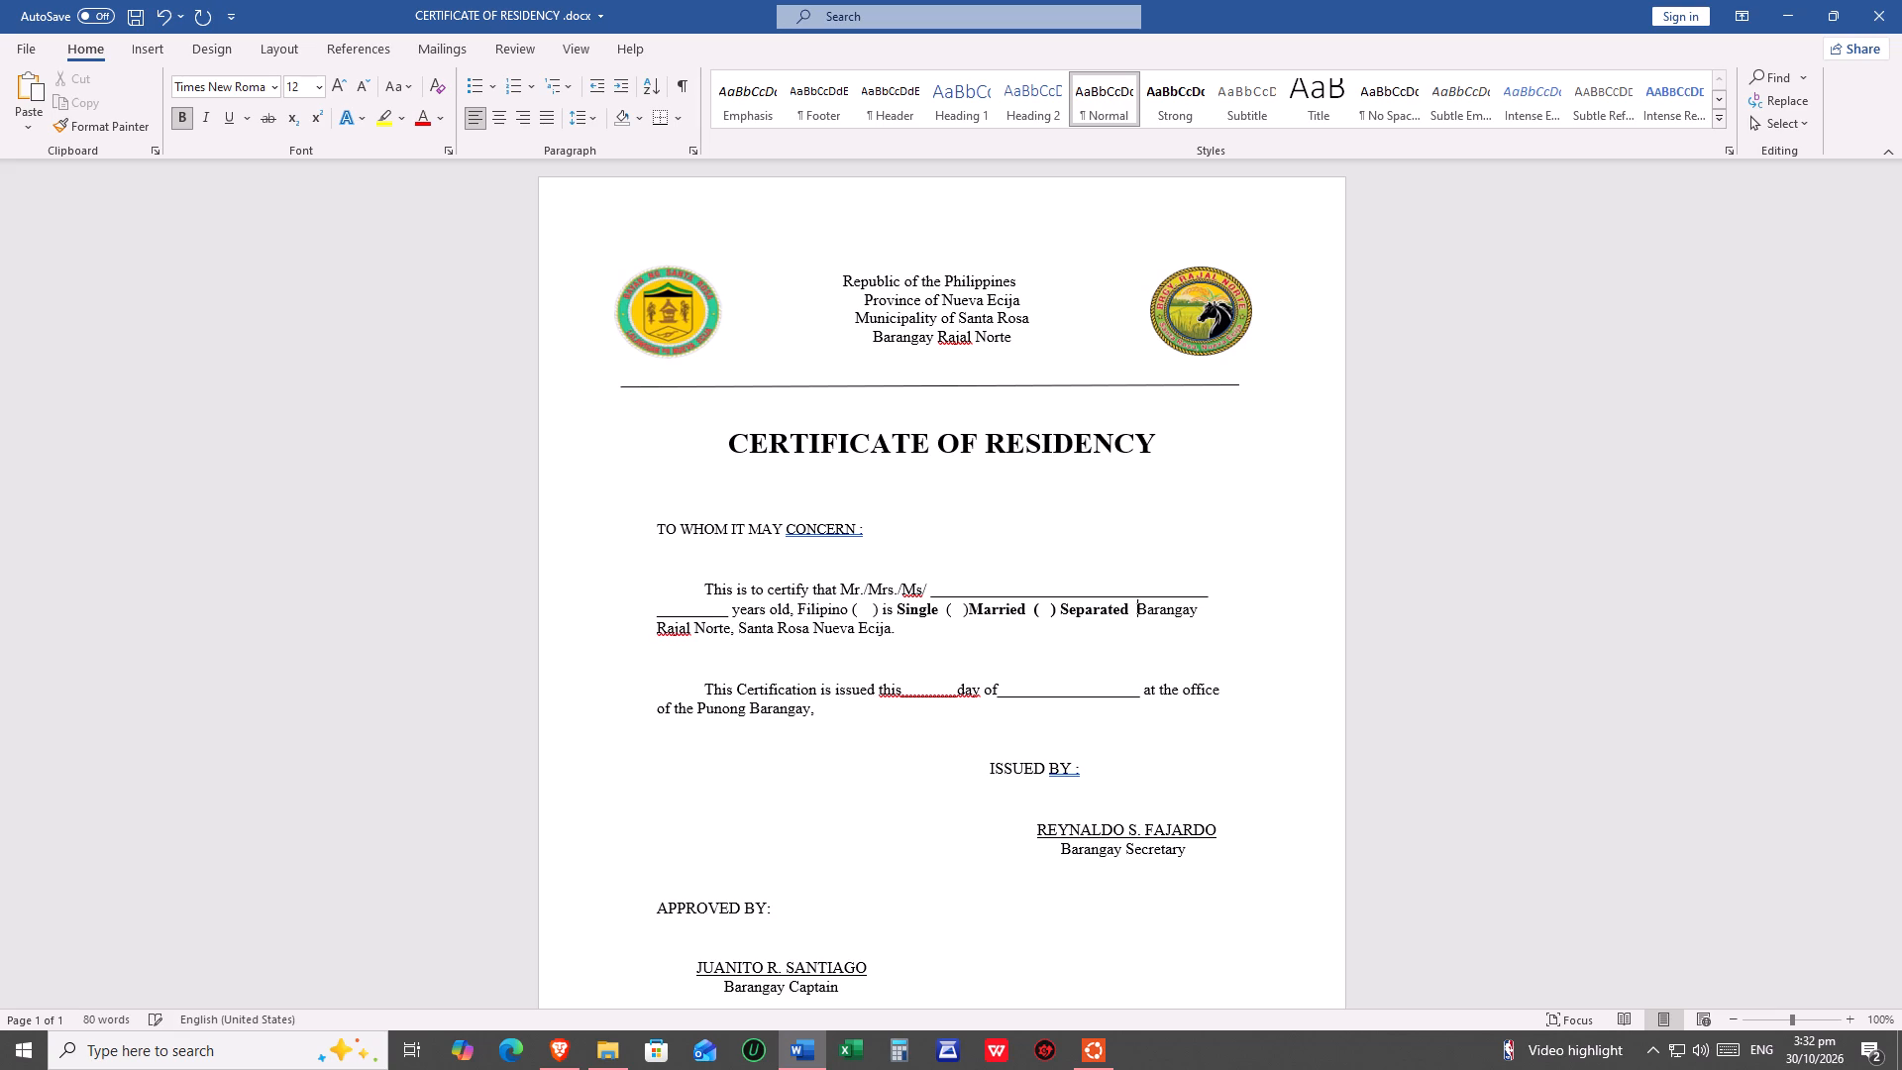
{"action": "type", "text": "( )"}
{"action": "key", "text": "space"}
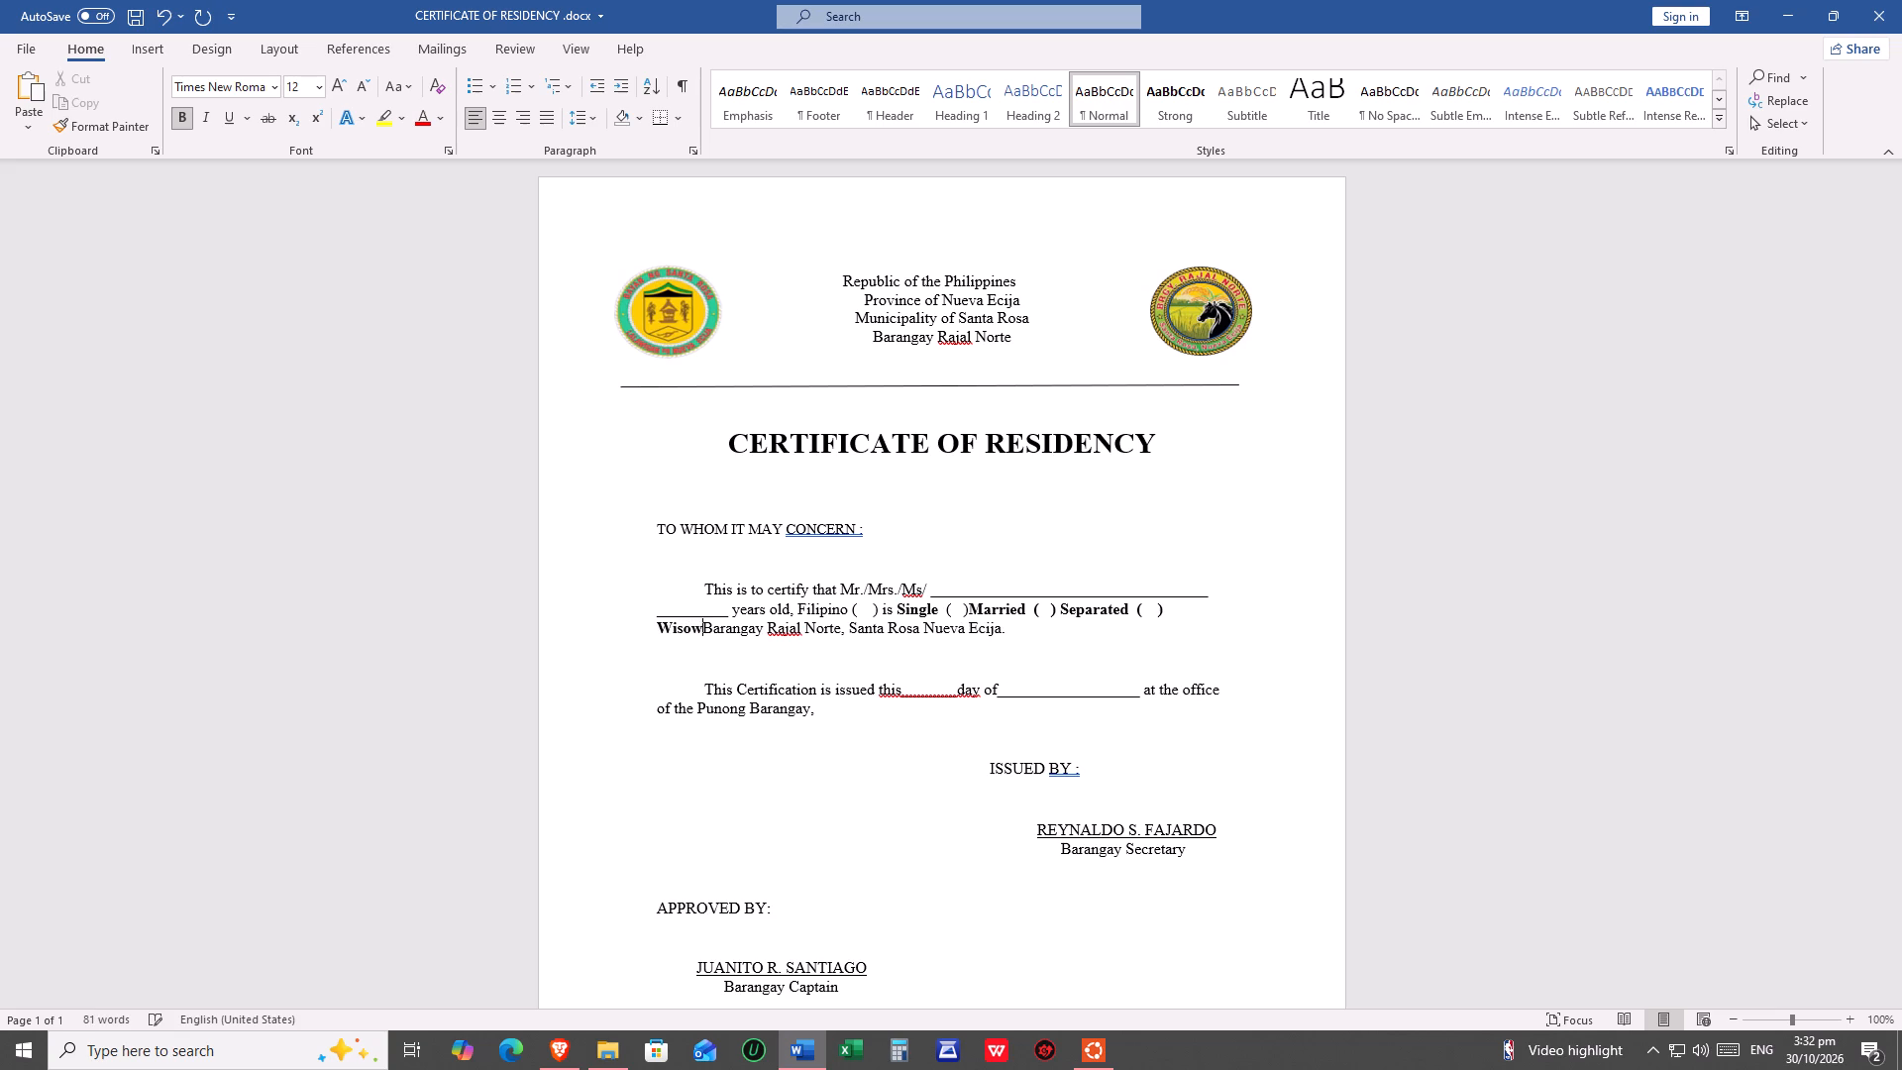
{"action": "key", "text": "BackSpace"}
{"action": "key", "text": "BackSpace"}
{"action": "key", "text": "BackSpace"}
{"action": "key", "text": "BackSpace"}
{"action": "key", "text": "BackSpace"}
{"action": "key", "text": "BackSpace"}
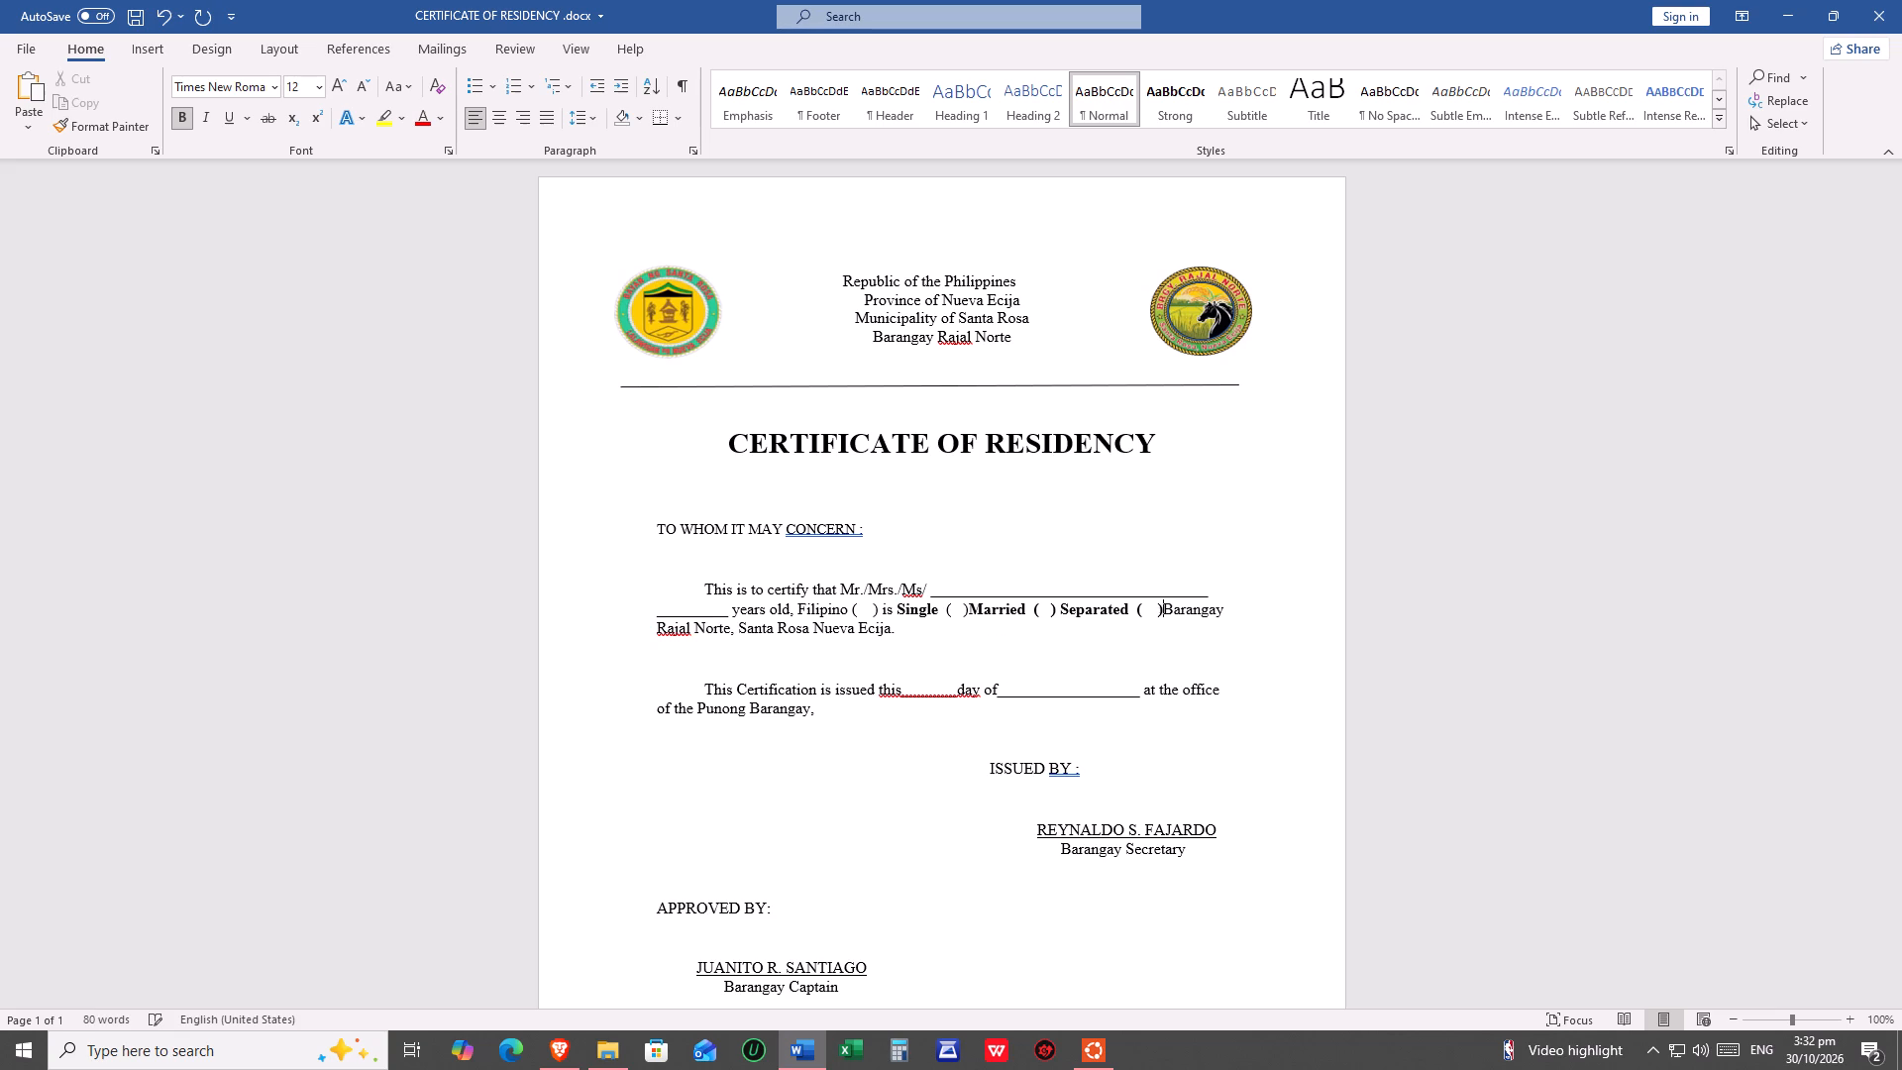
{"action": "type", "text": "idow"}
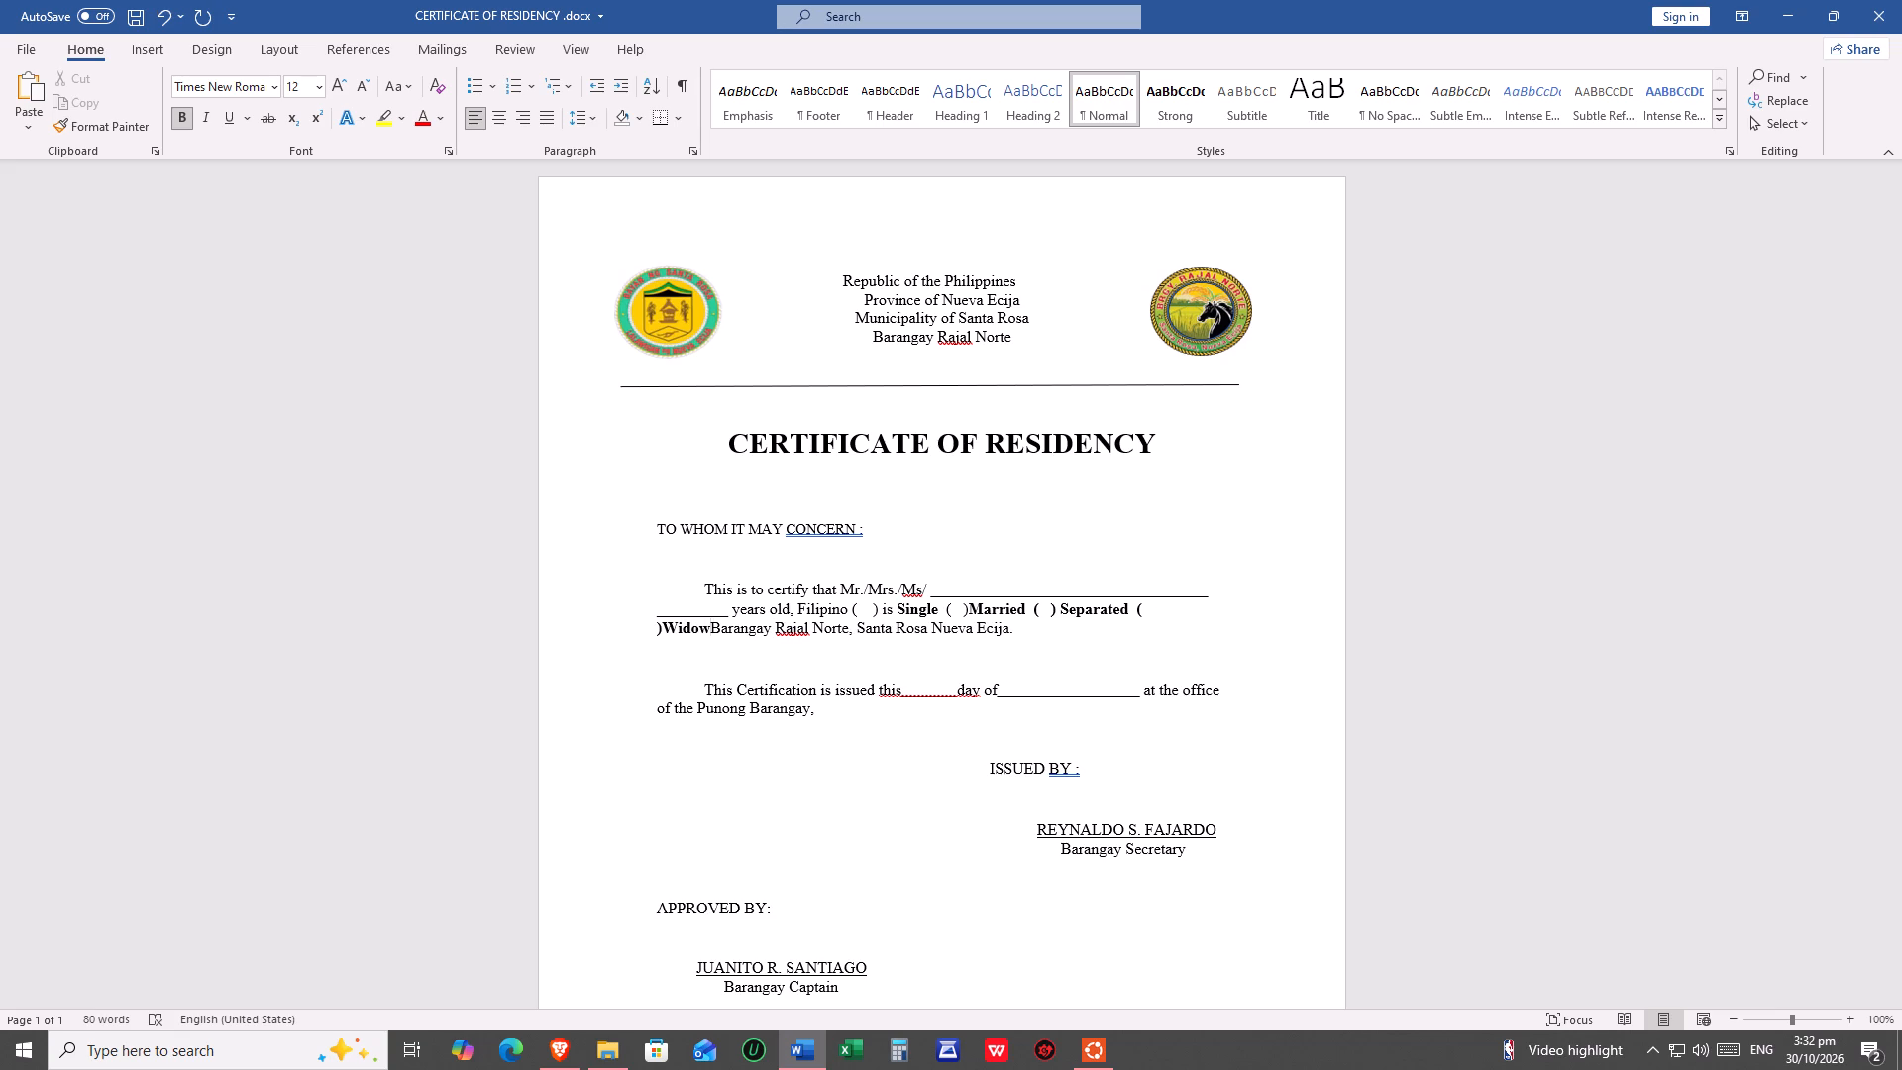
Shorten the age blank before "years old" by about two underscores.
{"action": "key", "text": "Left"}
{"action": "key", "text": "Left"}
{"action": "key", "text": "Left"}
{"action": "key", "text": "Left"}
{"action": "key", "text": "Left"}
{"action": "key", "text": "Left"}
{"action": "key", "text": "Left"}
{"action": "key", "text": "Left"}
{"action": "key", "text": "Left"}
{"action": "key", "text": "Left"}
{"action": "key", "text": "Left"}
{"action": "key", "text": "Left"}
{"action": "key", "text": "Left"}
{"action": "key", "text": "Left"}
{"action": "key", "text": "Left"}
{"action": "key", "text": "Left"}
{"action": "key", "text": "Left"}
{"action": "key", "text": "Left"}
{"action": "key", "text": "Left"}
{"action": "key", "text": "Left"}
{"action": "key", "text": "Left"}
{"action": "key", "text": "Left"}
{"action": "key", "text": "Left"}
{"action": "key", "text": "Left"}
{"action": "key", "text": "Left"}
{"action": "key", "text": "Left"}
{"action": "key", "text": "Left"}
{"action": "key", "text": "Left"}
{"action": "key", "text": "Left"}
{"action": "key", "text": "Left"}
{"action": "key", "text": "Left"}
{"action": "key", "text": "Left"}
{"action": "key", "text": "Left"}
{"action": "key", "text": "Left"}
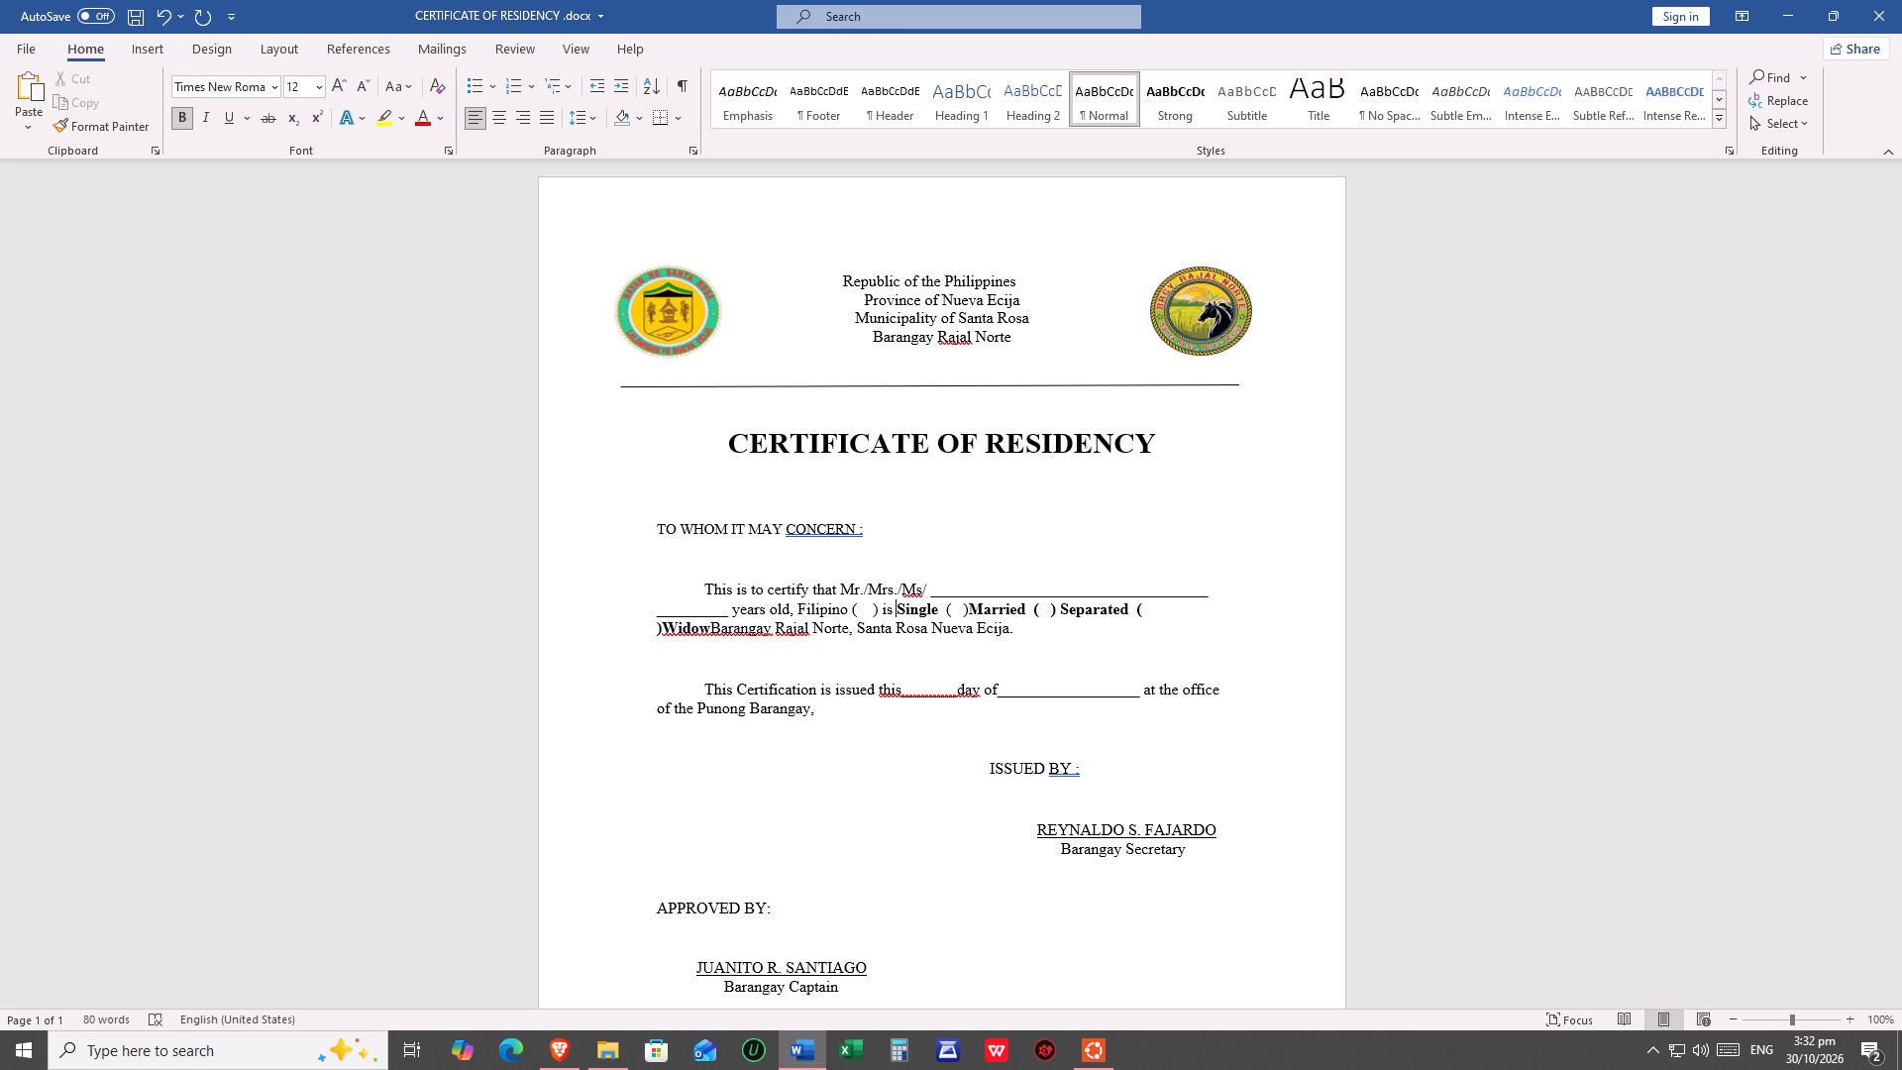
{"action": "key", "text": "Left"}
{"action": "key", "text": "Left"}
{"action": "key", "text": "Left"}
{"action": "key", "text": "Left"}
{"action": "key", "text": "Left"}
{"action": "key", "text": "BackSpace"}
{"action": "key", "text": "BackSpace"}
{"action": "key", "text": "BackSpace"}
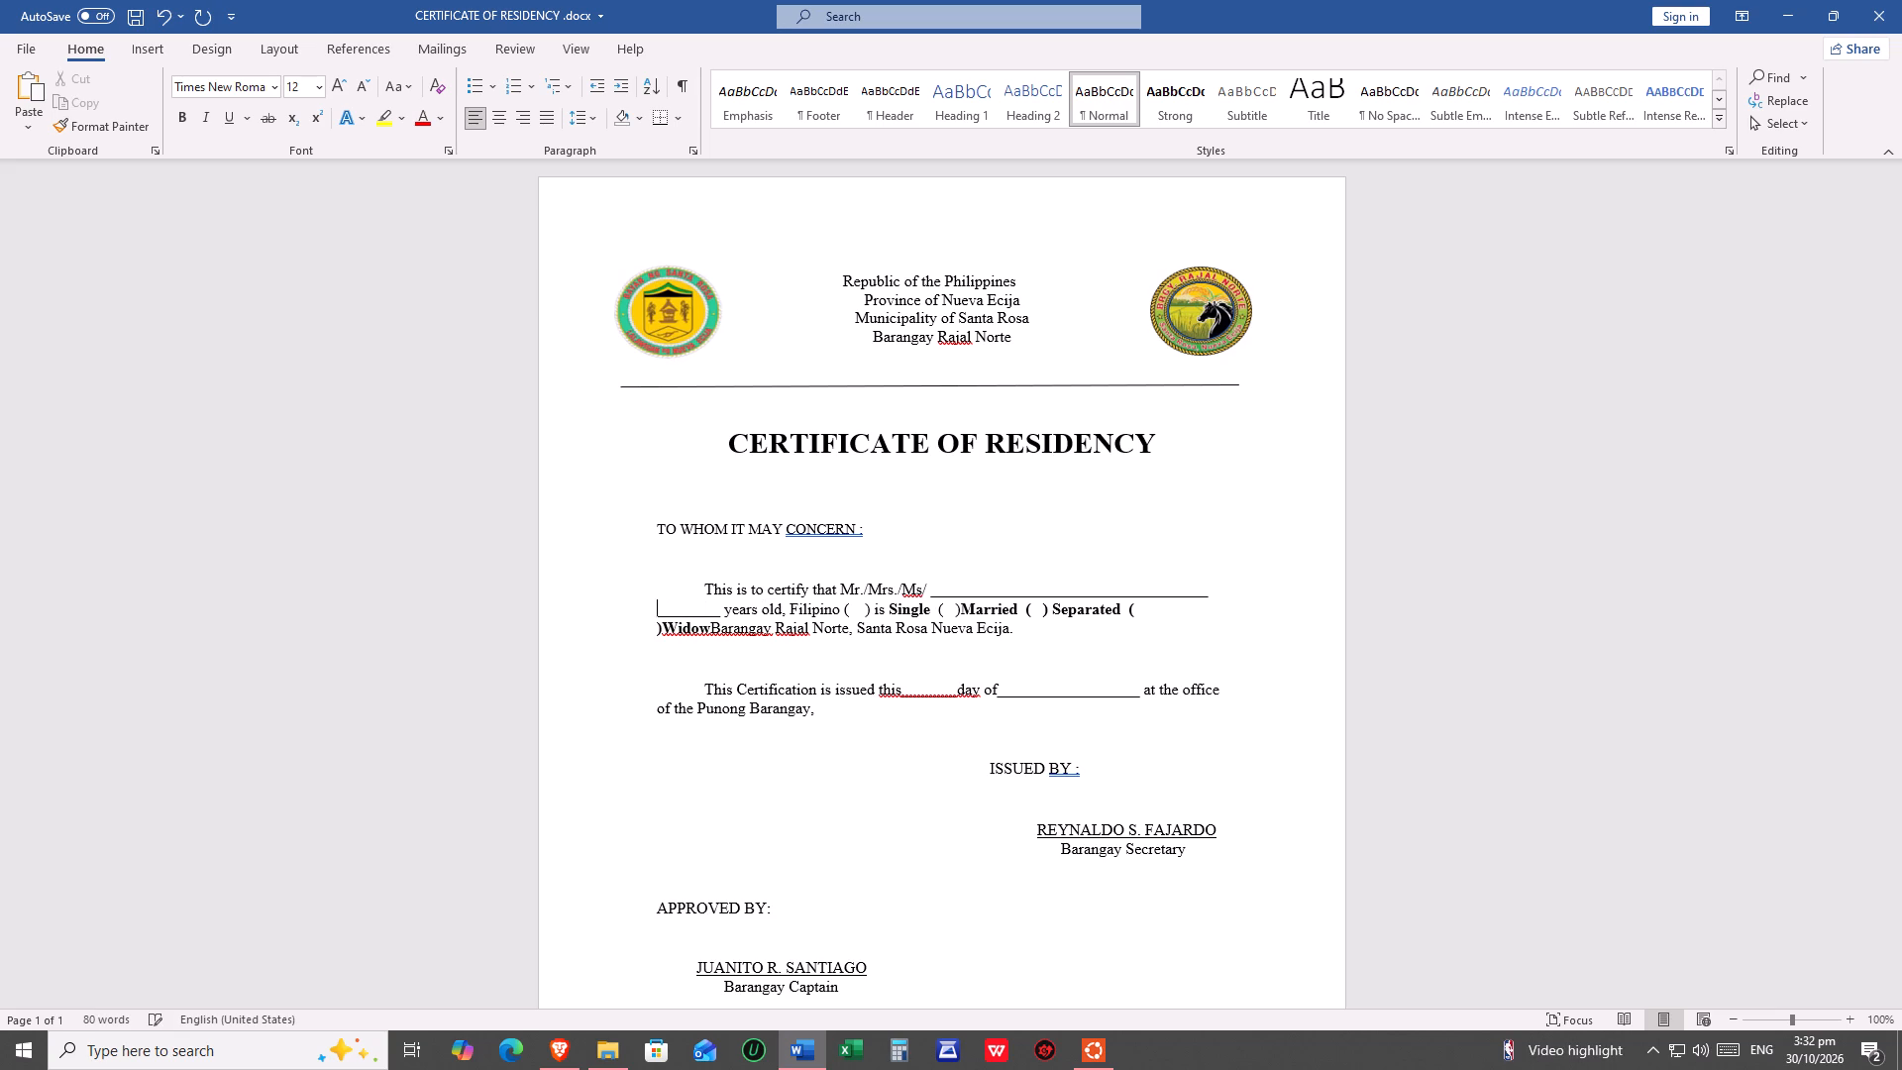
{"action": "key", "text": "Right"}
{"action": "key", "text": "BackSpace"}
{"action": "key", "text": "BackSpace"}
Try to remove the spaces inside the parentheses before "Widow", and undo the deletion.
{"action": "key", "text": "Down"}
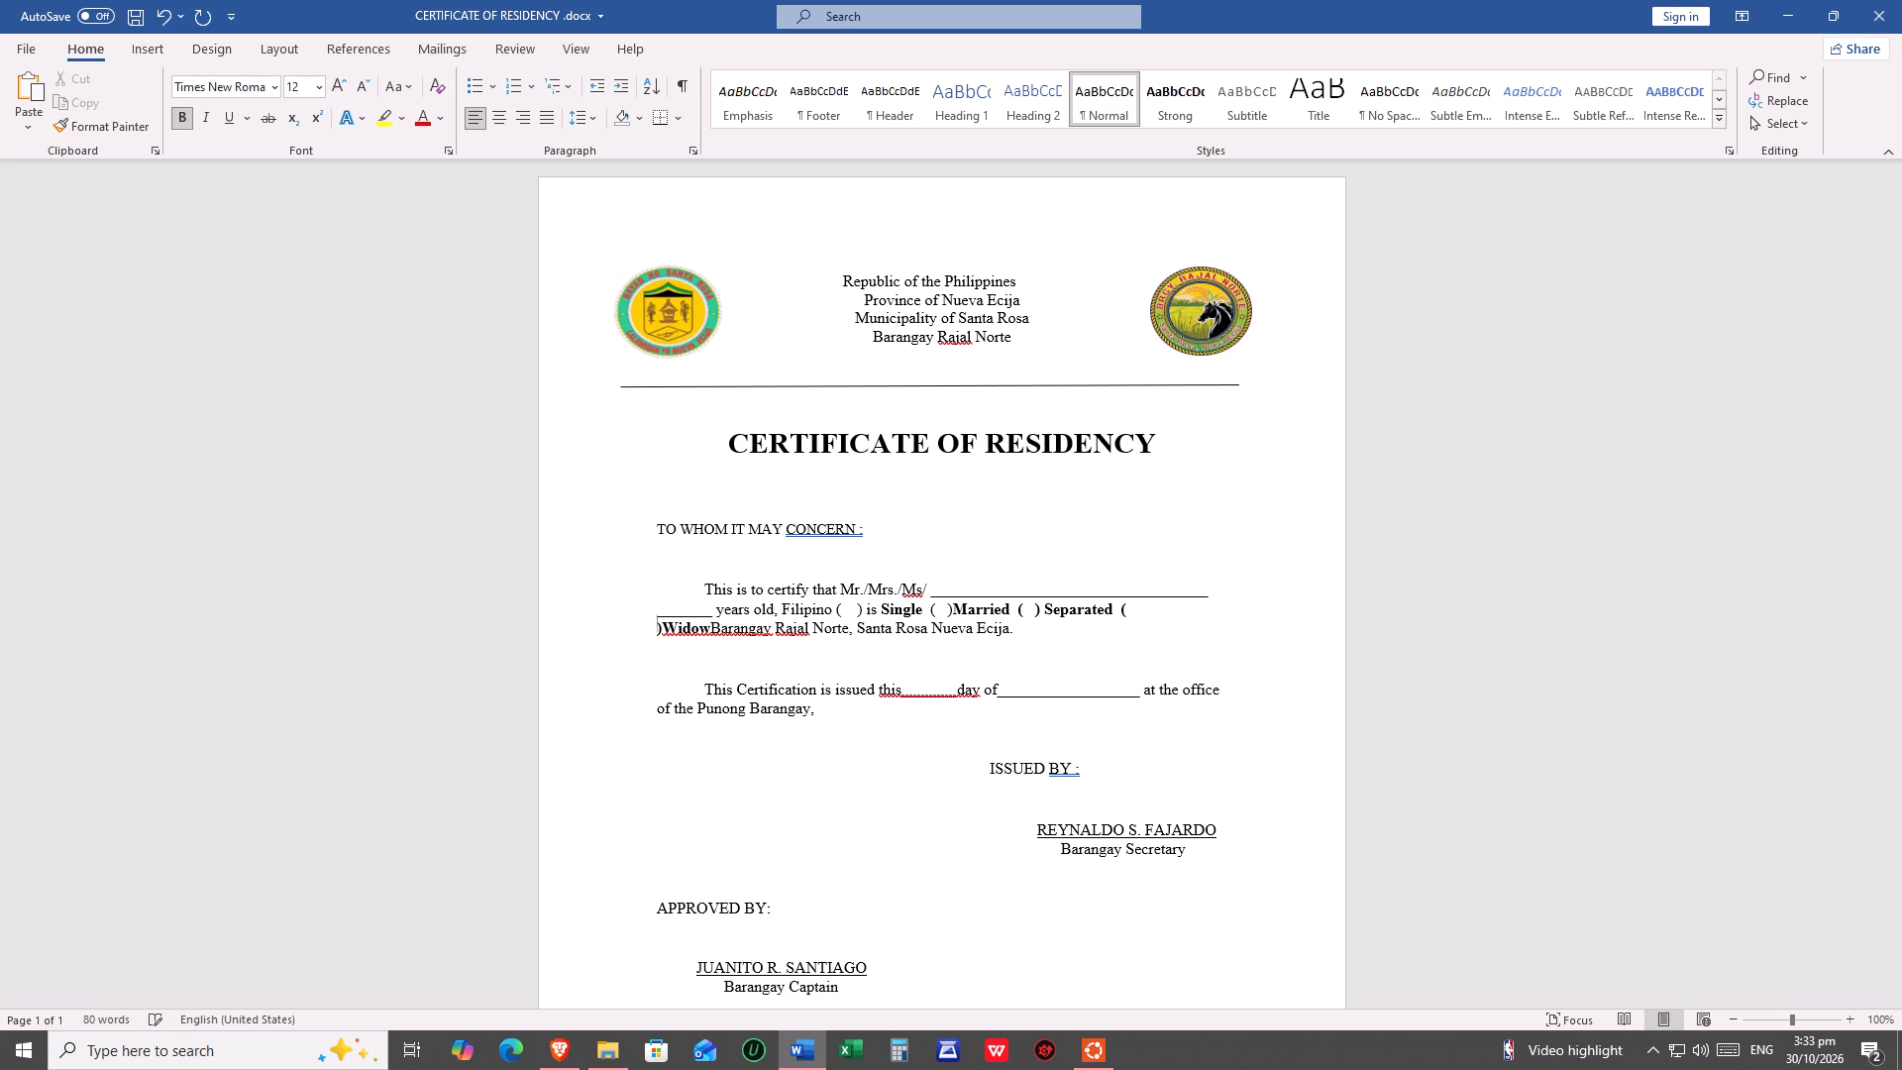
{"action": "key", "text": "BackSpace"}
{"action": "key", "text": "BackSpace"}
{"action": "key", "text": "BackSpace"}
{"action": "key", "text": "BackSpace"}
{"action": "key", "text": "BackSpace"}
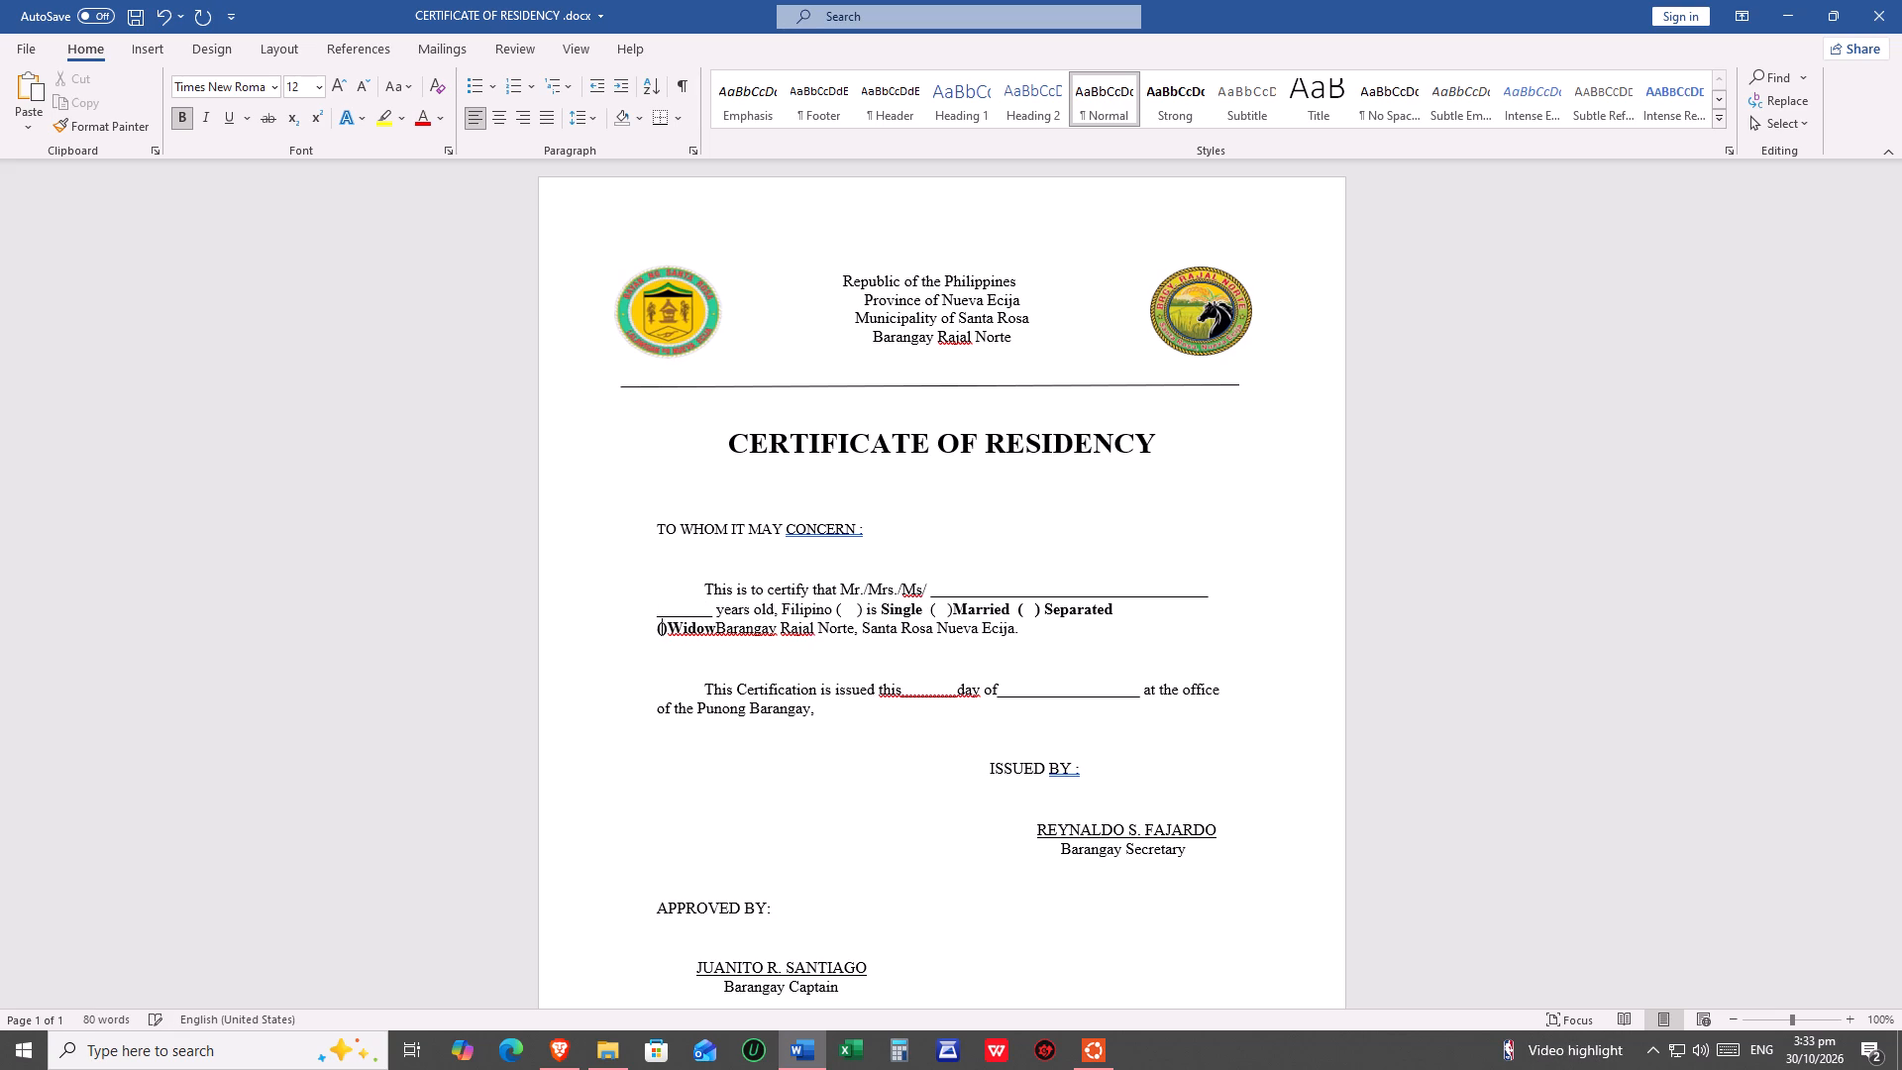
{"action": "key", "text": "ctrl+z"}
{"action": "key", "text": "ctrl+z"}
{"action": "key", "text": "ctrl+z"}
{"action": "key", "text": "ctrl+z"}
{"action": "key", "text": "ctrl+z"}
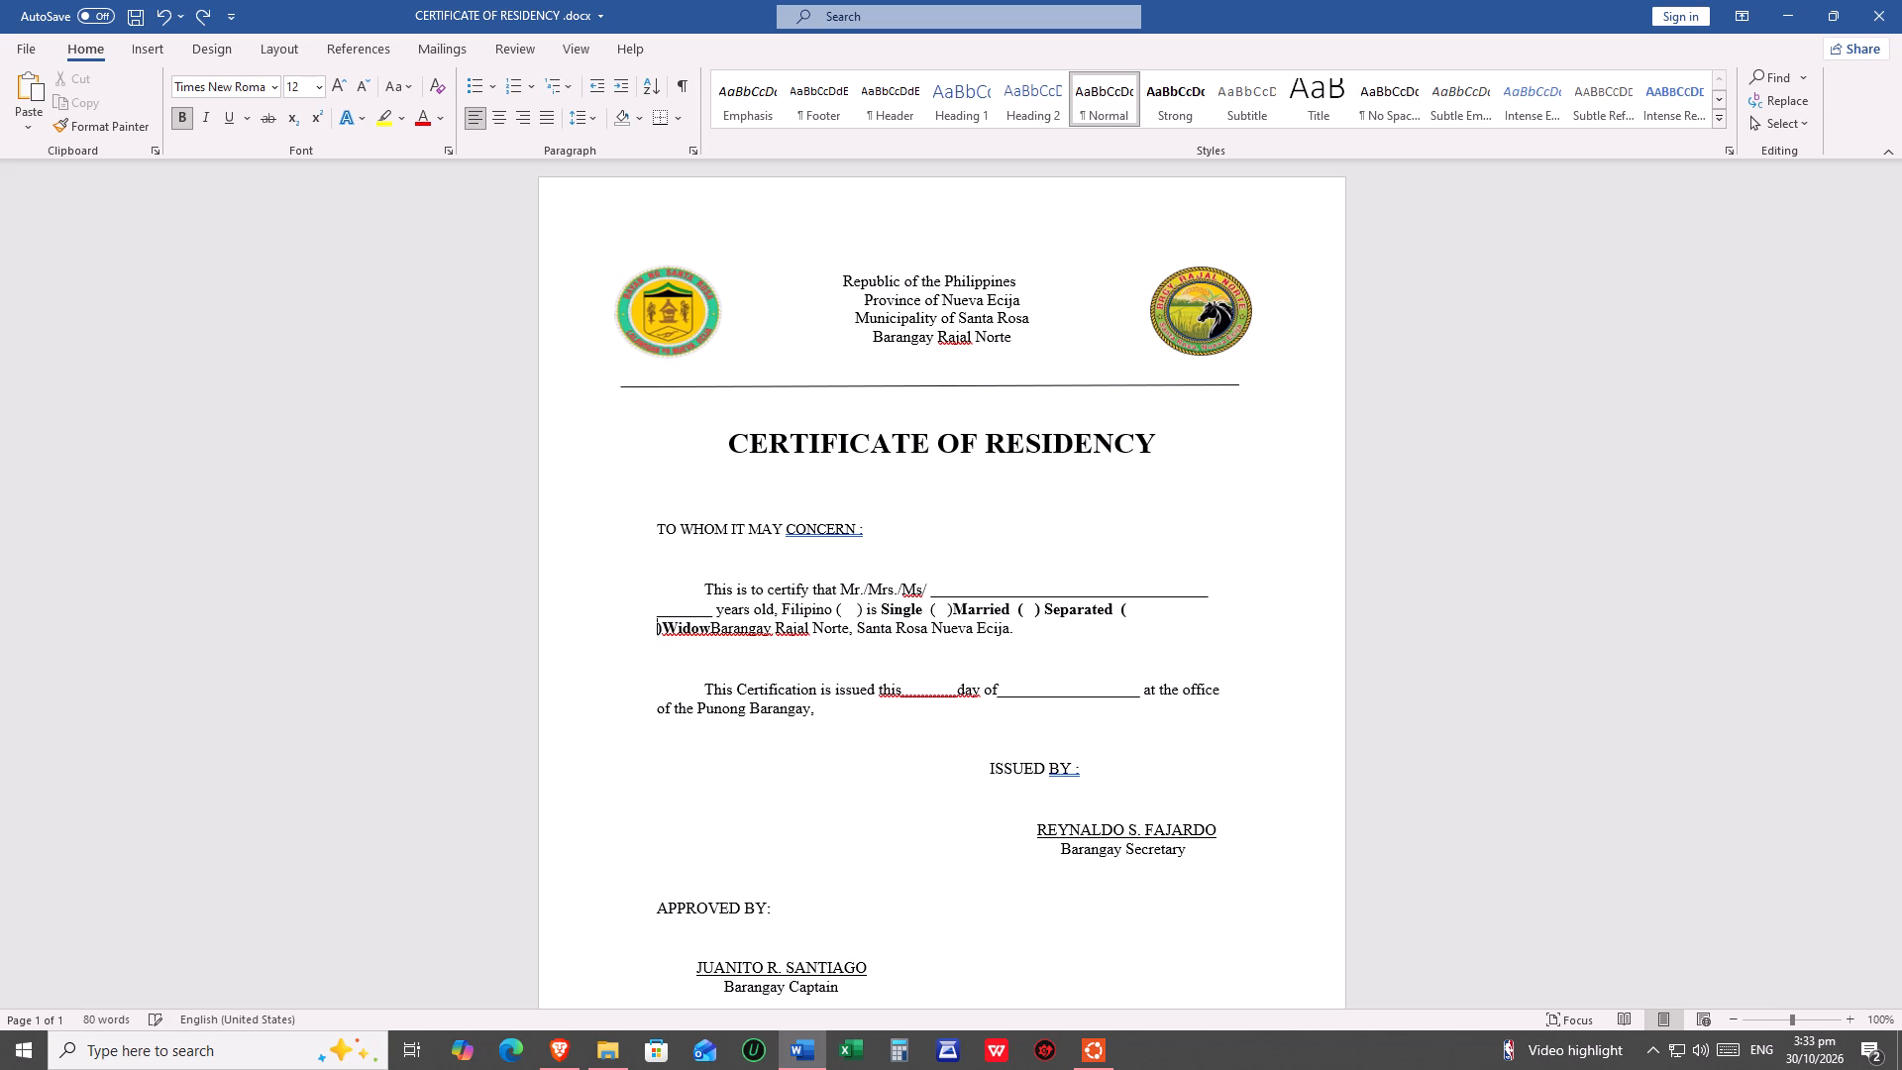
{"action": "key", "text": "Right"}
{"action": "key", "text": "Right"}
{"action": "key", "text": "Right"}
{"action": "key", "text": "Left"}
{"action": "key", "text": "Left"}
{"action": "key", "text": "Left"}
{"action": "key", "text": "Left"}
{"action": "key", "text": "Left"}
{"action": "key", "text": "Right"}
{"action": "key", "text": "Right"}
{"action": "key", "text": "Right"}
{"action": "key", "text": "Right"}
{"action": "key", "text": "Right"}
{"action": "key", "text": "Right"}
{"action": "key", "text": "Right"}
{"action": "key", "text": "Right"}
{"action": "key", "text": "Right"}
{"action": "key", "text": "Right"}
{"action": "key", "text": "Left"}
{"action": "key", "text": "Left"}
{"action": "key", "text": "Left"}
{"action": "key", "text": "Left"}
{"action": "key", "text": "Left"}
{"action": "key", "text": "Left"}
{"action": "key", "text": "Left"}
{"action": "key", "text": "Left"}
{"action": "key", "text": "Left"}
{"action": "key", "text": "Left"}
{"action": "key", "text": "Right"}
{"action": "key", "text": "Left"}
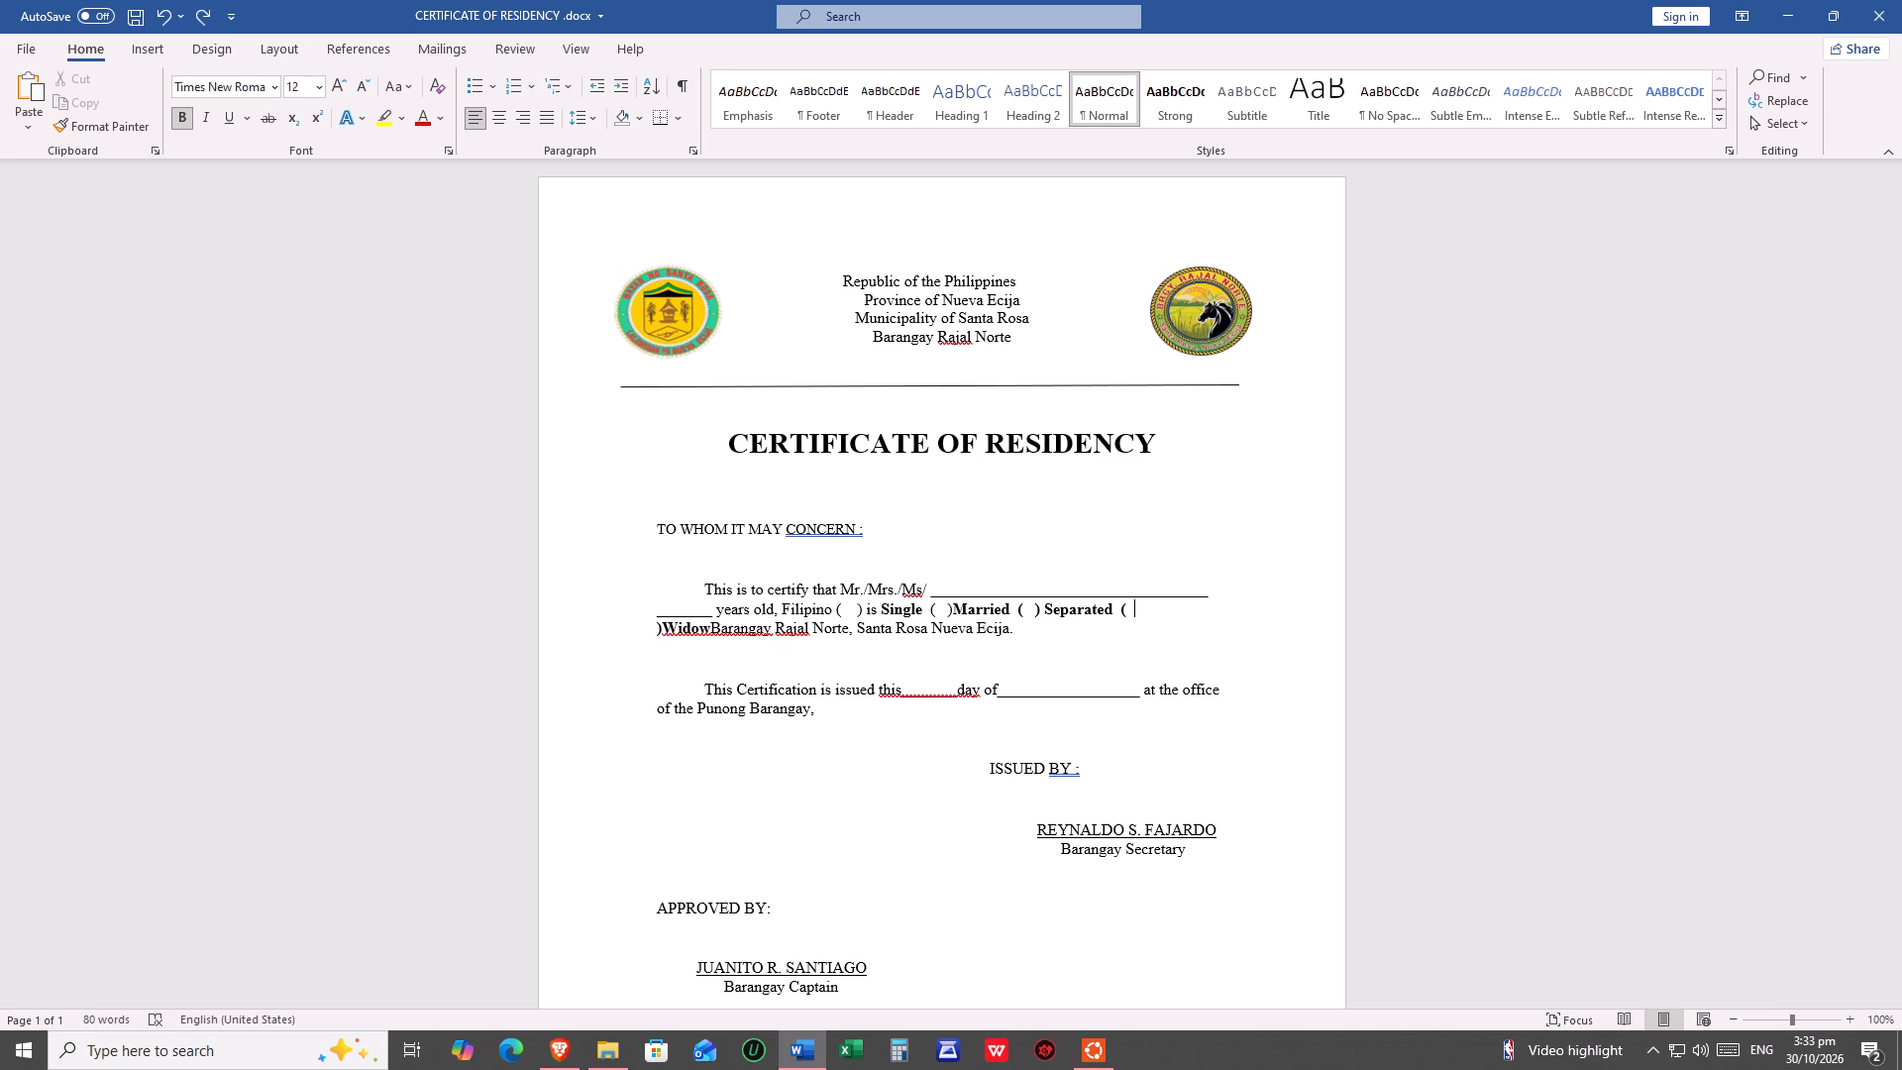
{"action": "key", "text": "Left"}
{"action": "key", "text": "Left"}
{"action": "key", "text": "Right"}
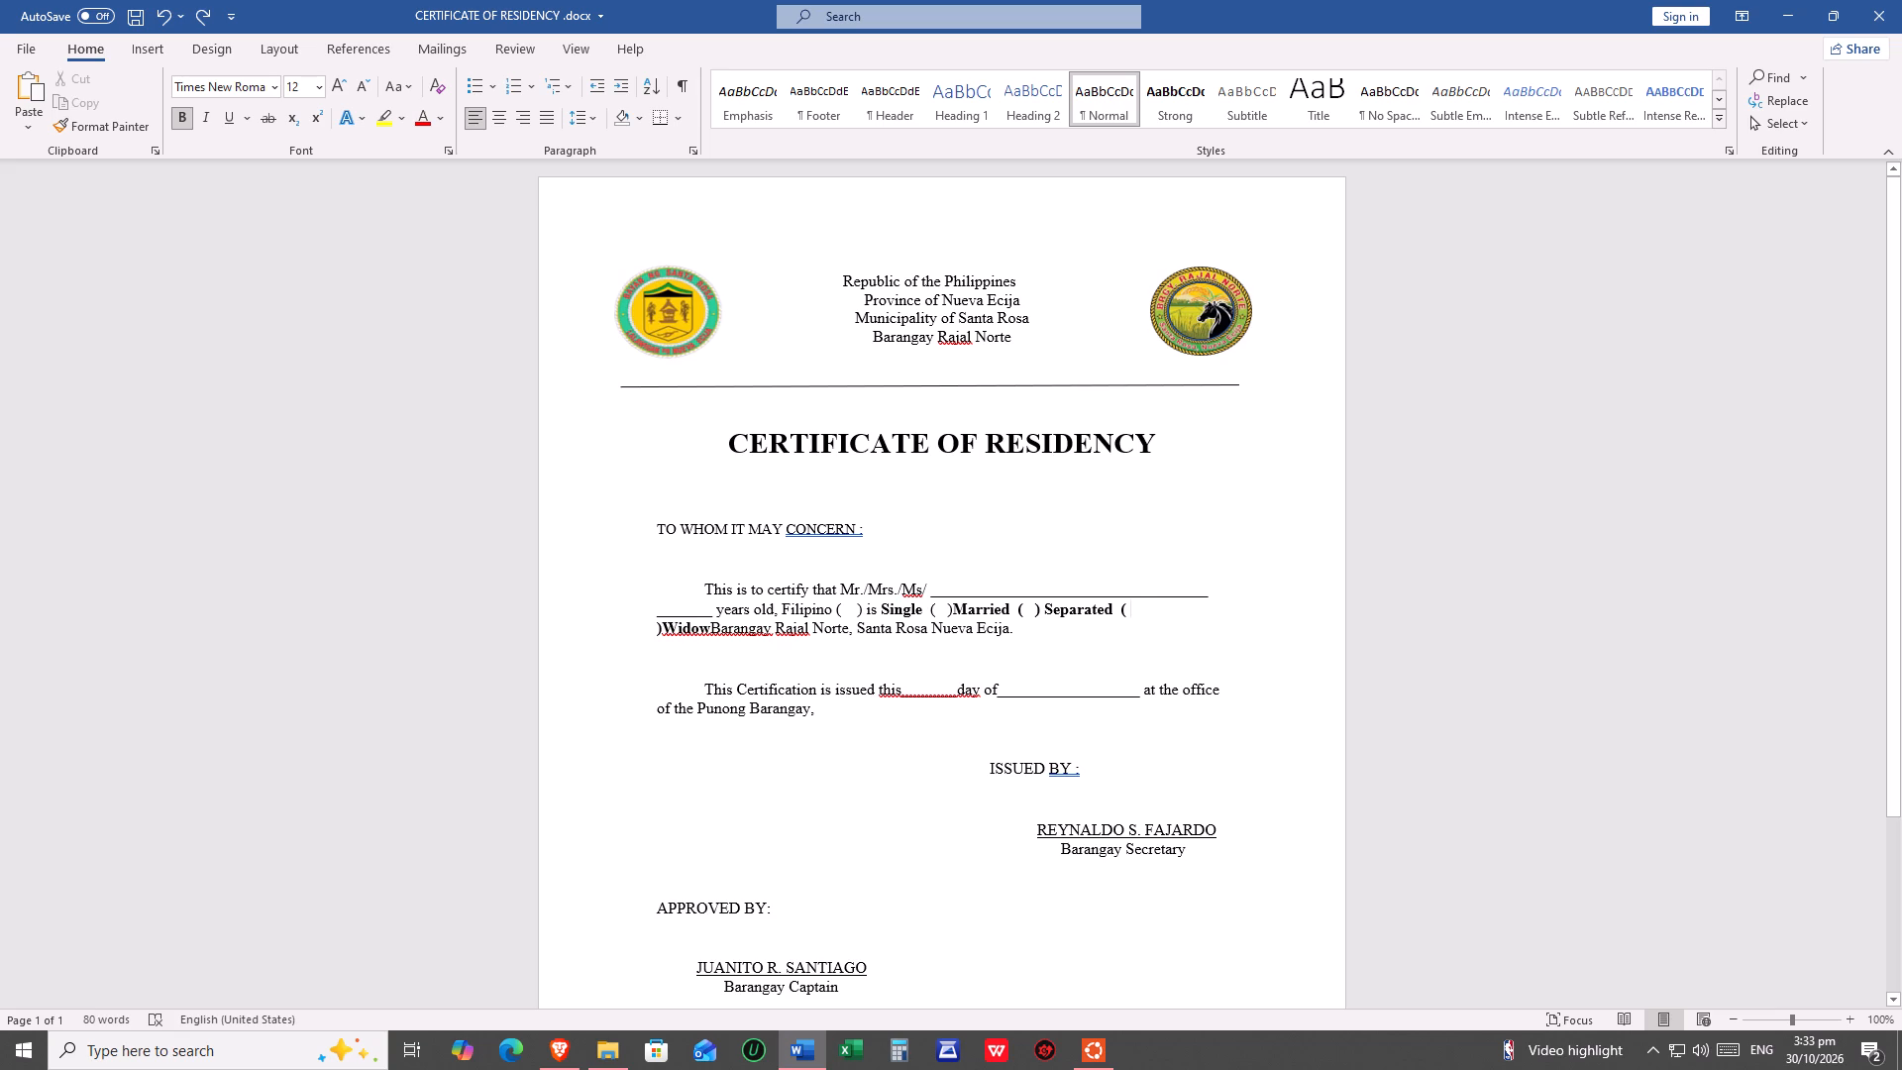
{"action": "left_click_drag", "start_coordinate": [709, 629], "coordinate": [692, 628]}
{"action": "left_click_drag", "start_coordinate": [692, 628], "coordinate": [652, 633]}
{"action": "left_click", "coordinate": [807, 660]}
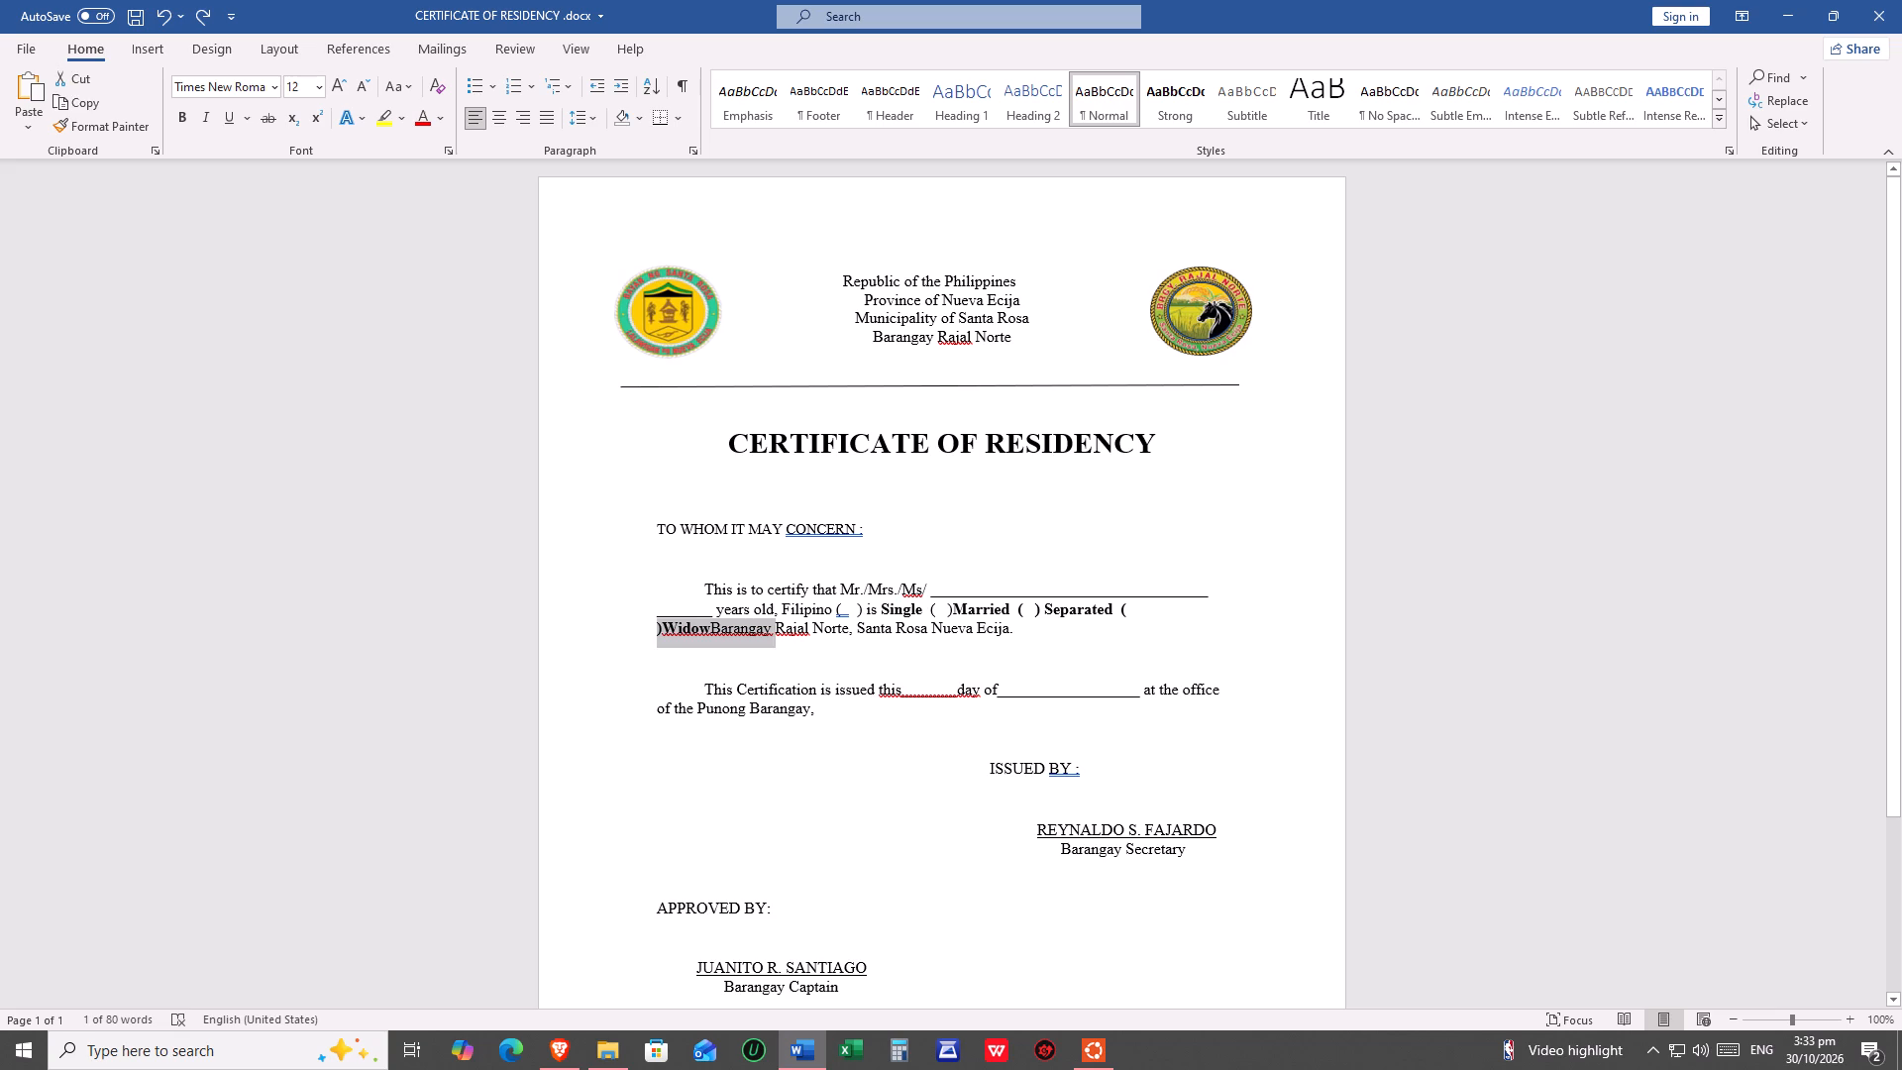
After the opening parenthesis following "Separated", add a space, a closing parenthesis and the bold choice "Widow/Widower".
{"action": "left_click", "coordinate": [1123, 611]}
{"action": "key", "text": "space"}
{"action": "key", "text": "space"}
{"action": "type", "text": "|)"}
{"action": "key", "text": "BackSpace"}
{"action": "key", "text": "BackSpace"}
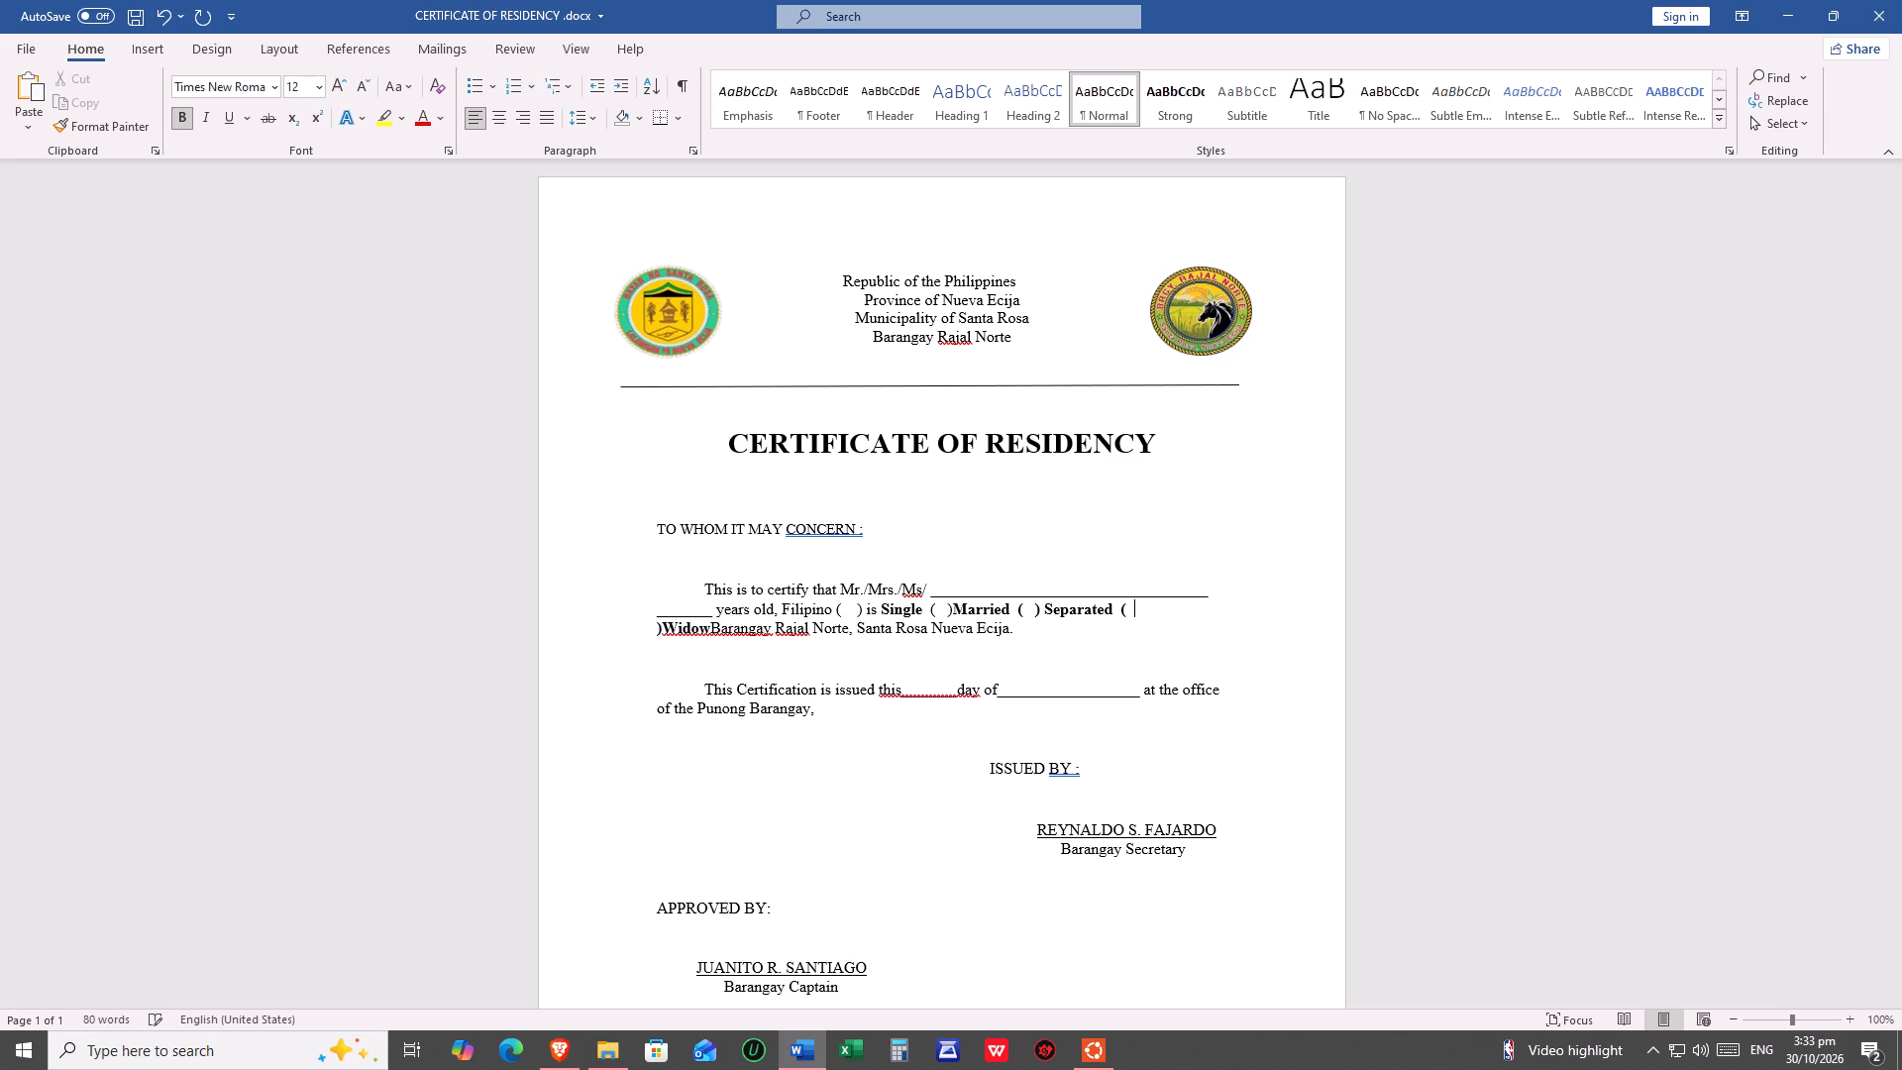
{"action": "type", "text": ")"}
{"action": "key", "text": "space"}
{"action": "type", "text": "idower"}
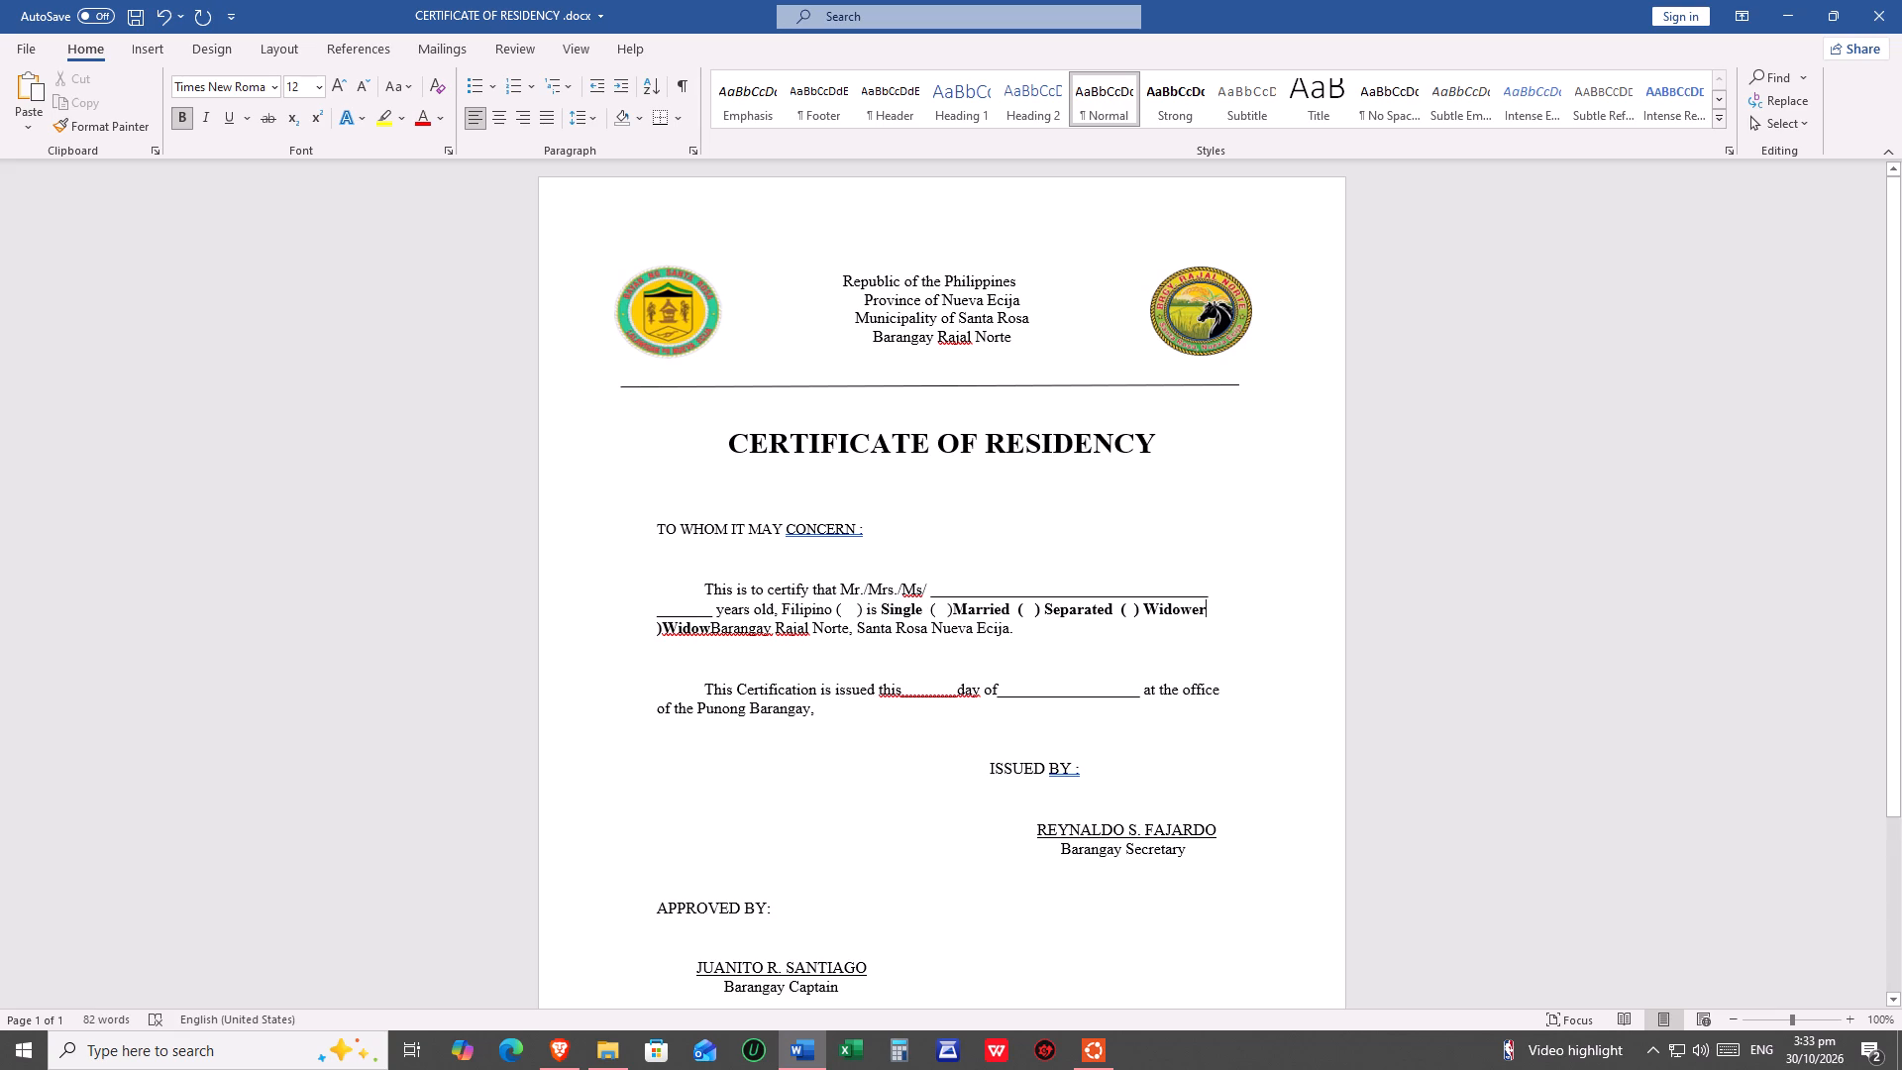
{"action": "key", "text": "BackSpace"}
{"action": "key", "text": "BackSpace"}
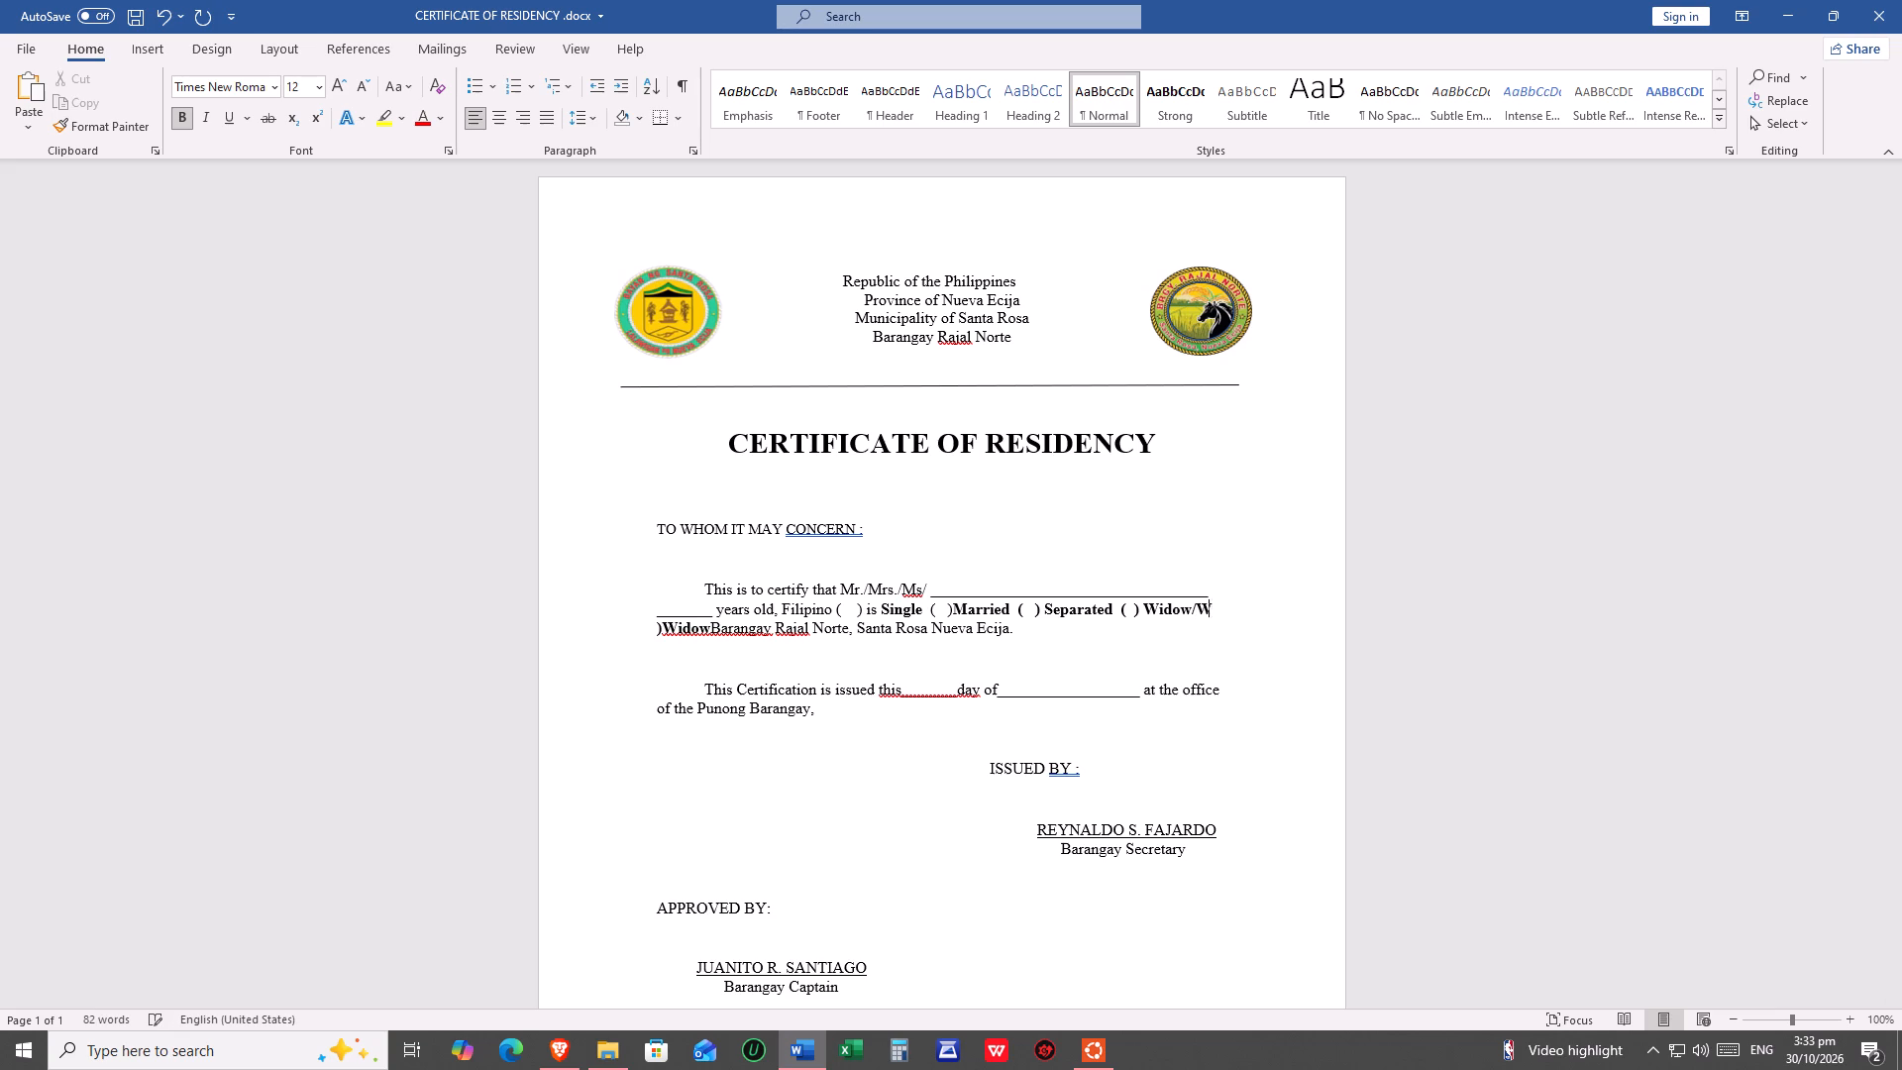
{"action": "type", "text": "idower"}
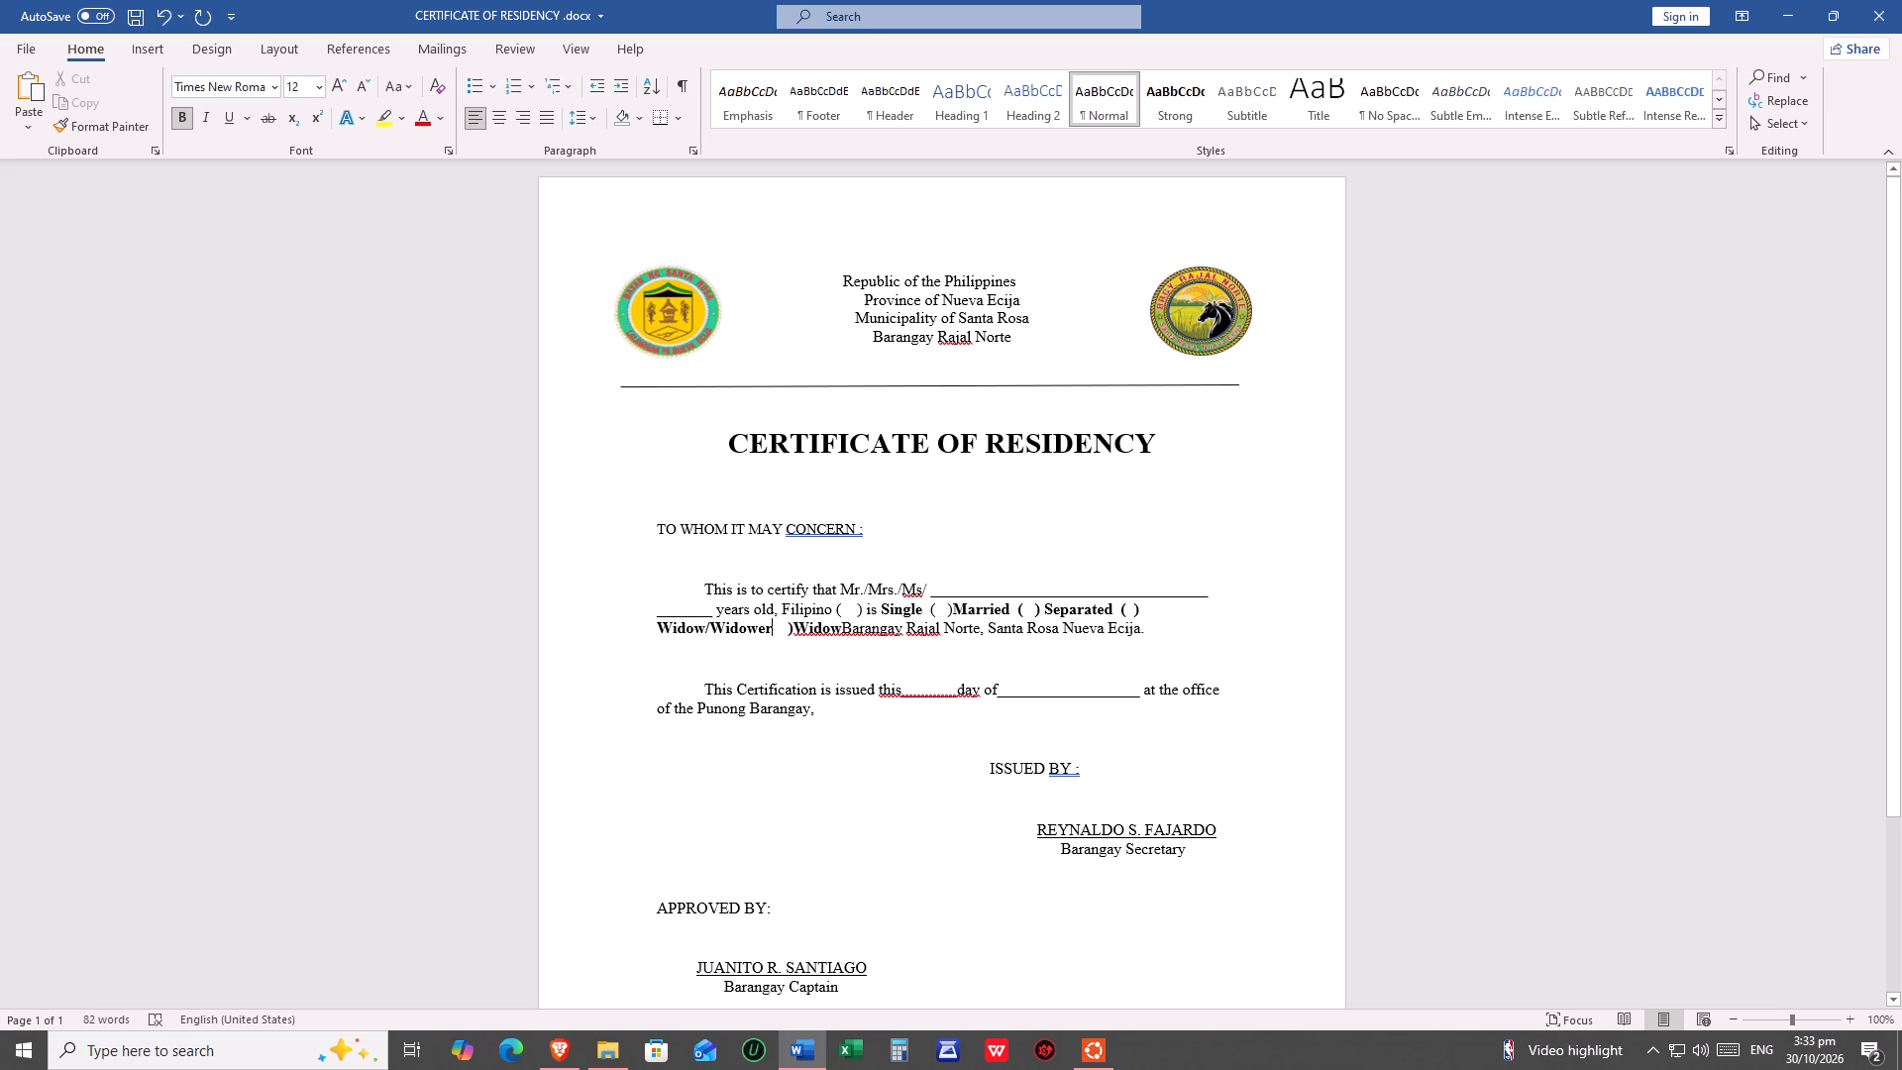
Shorten the age blank before "years old" to three underscores followed by a space.
{"action": "left_click", "coordinate": [716, 611]}
{"action": "key", "text": "BackSpace"}
{"action": "key", "text": "BackSpace"}
{"action": "key", "text": "BackSpace"}
{"action": "key", "text": "BackSpace"}
{"action": "key", "text": "BackSpace"}
{"action": "key", "text": "BackSpace"}
{"action": "key", "text": "BackSpace"}
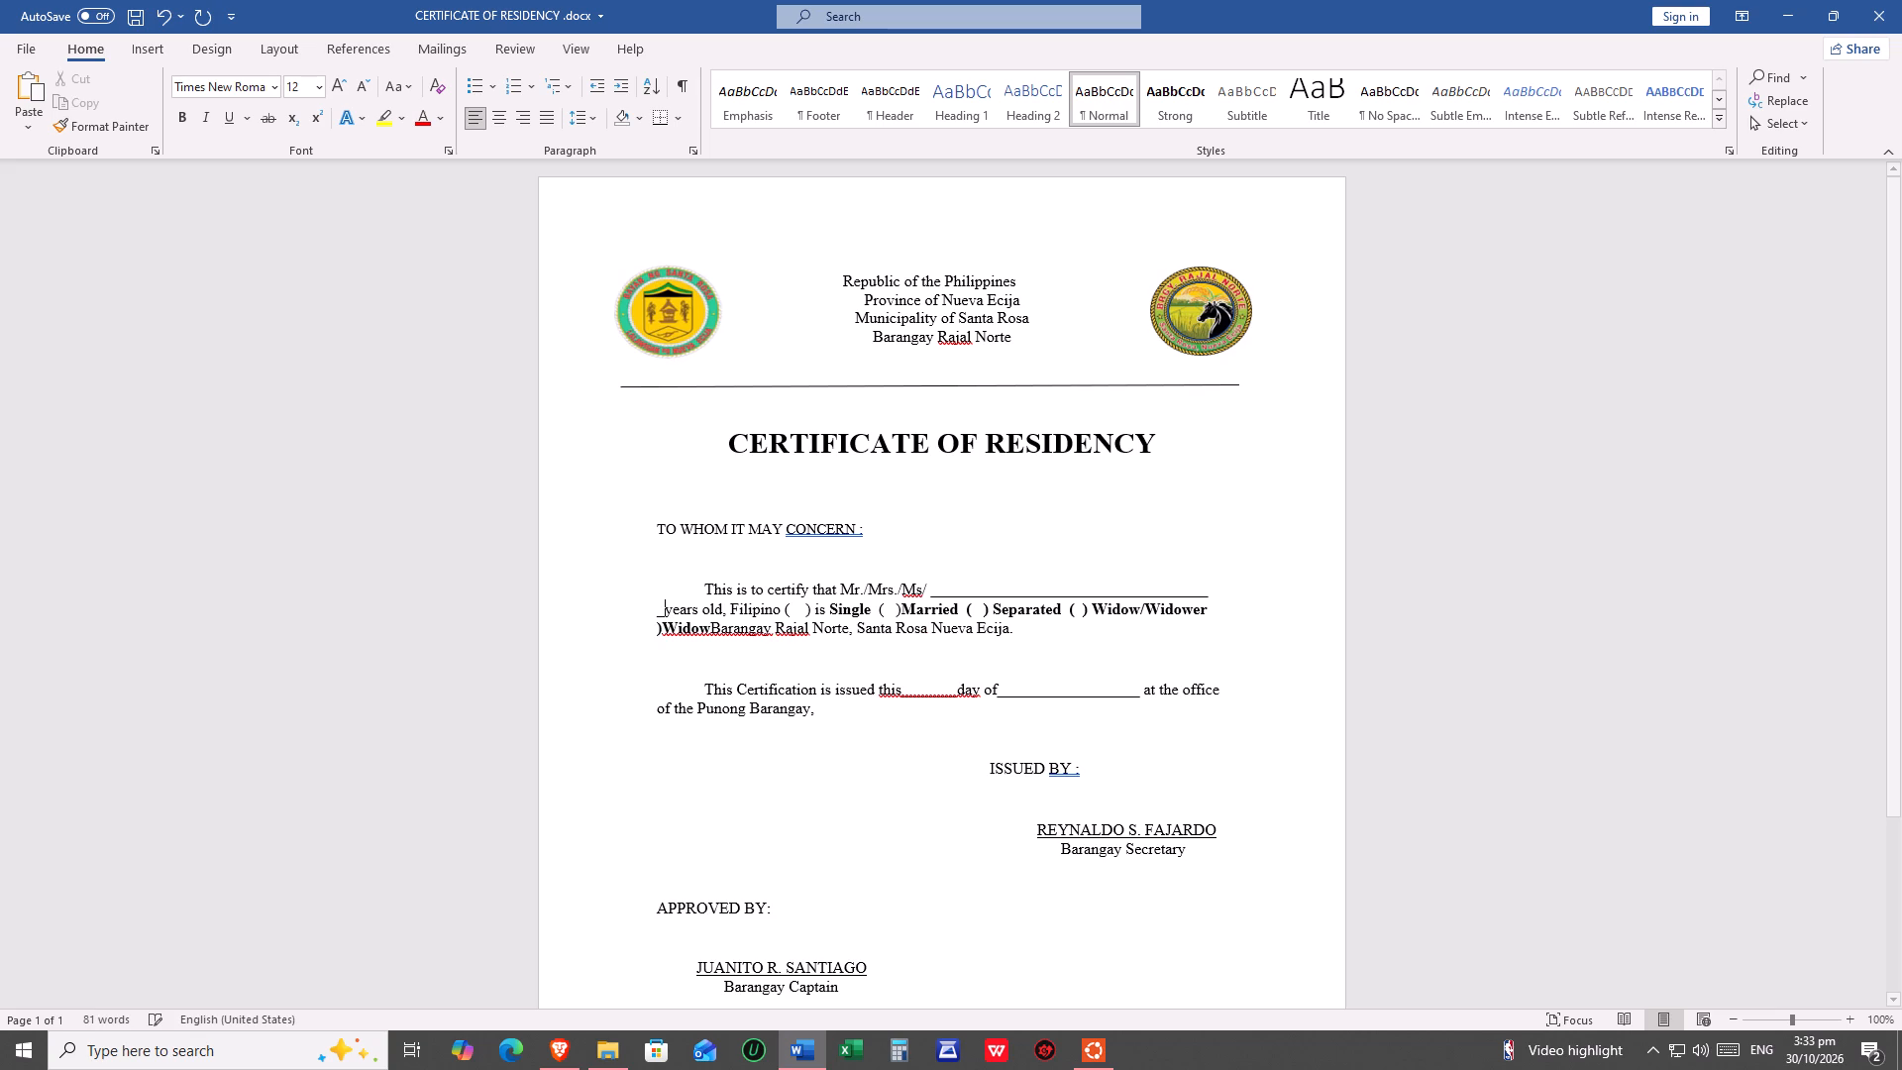
{"action": "left_click", "coordinate": [651, 609]}
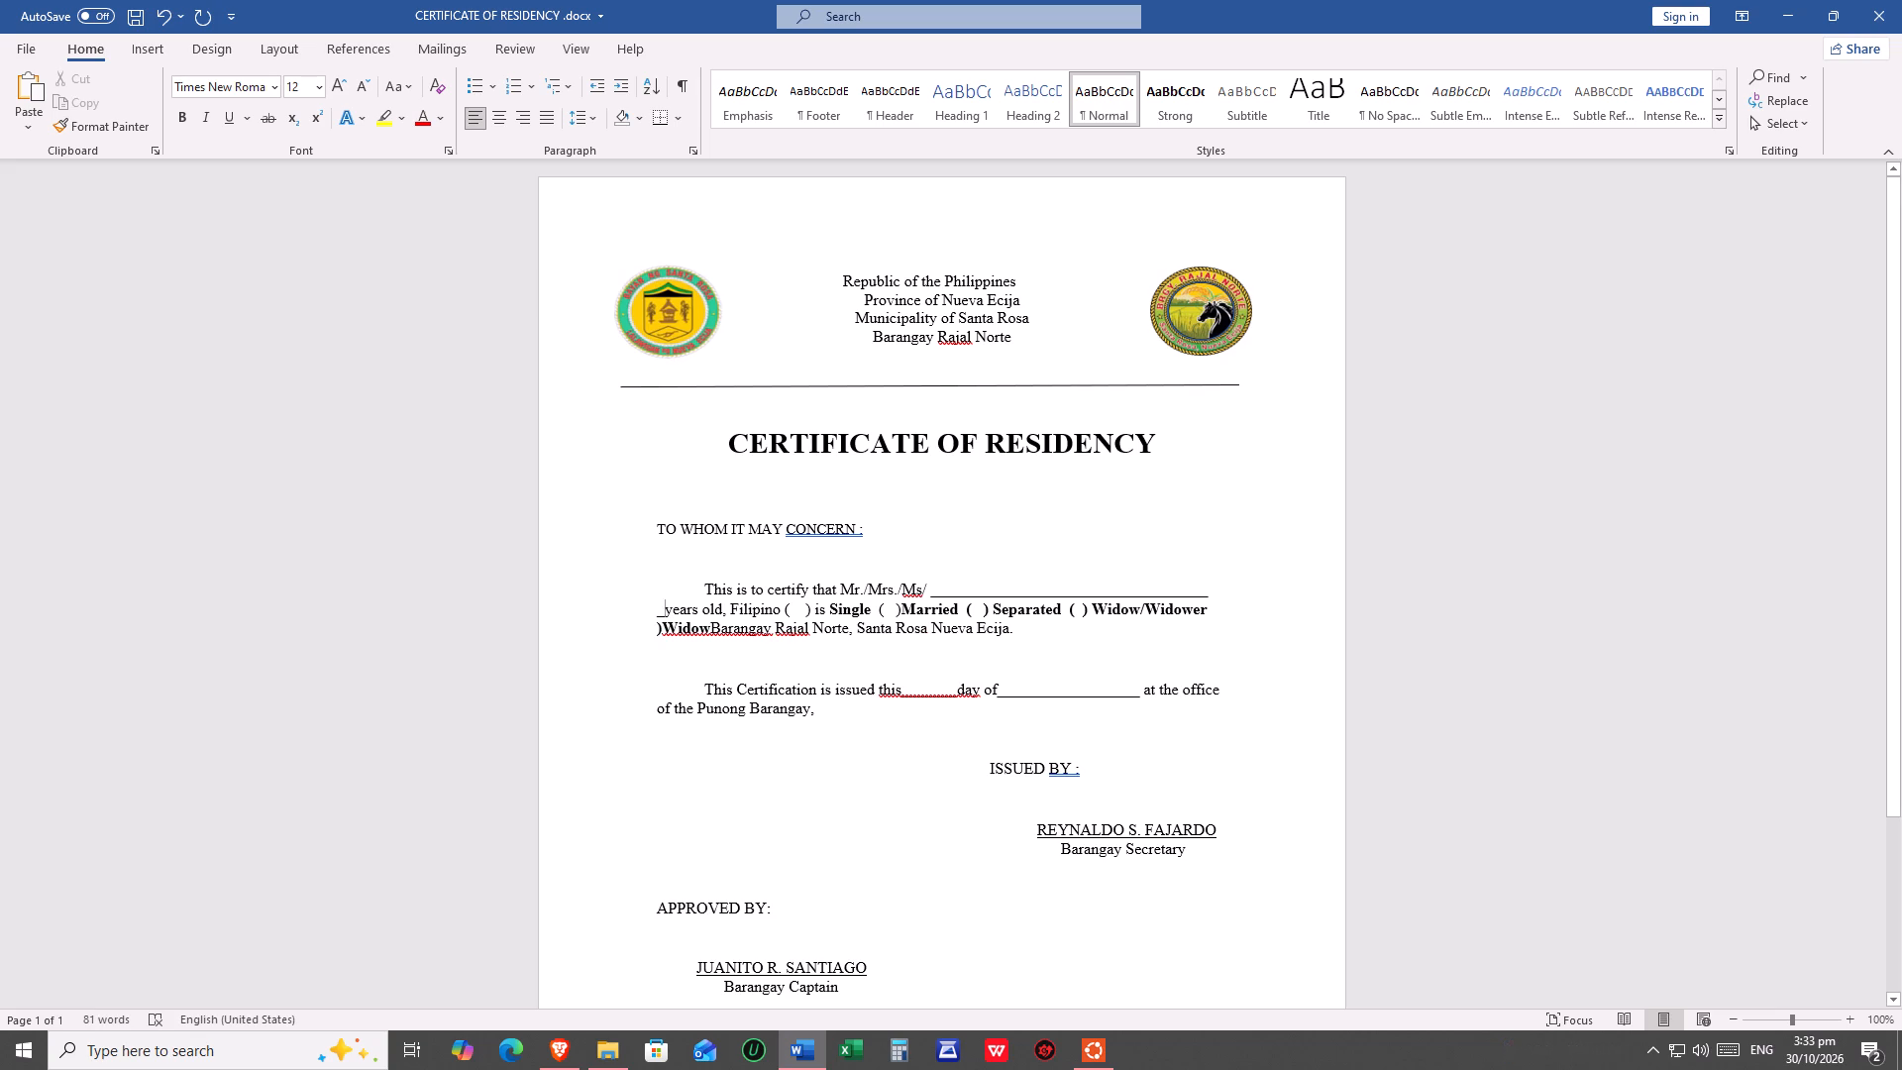
{"action": "key", "text": "shift+underscore"}
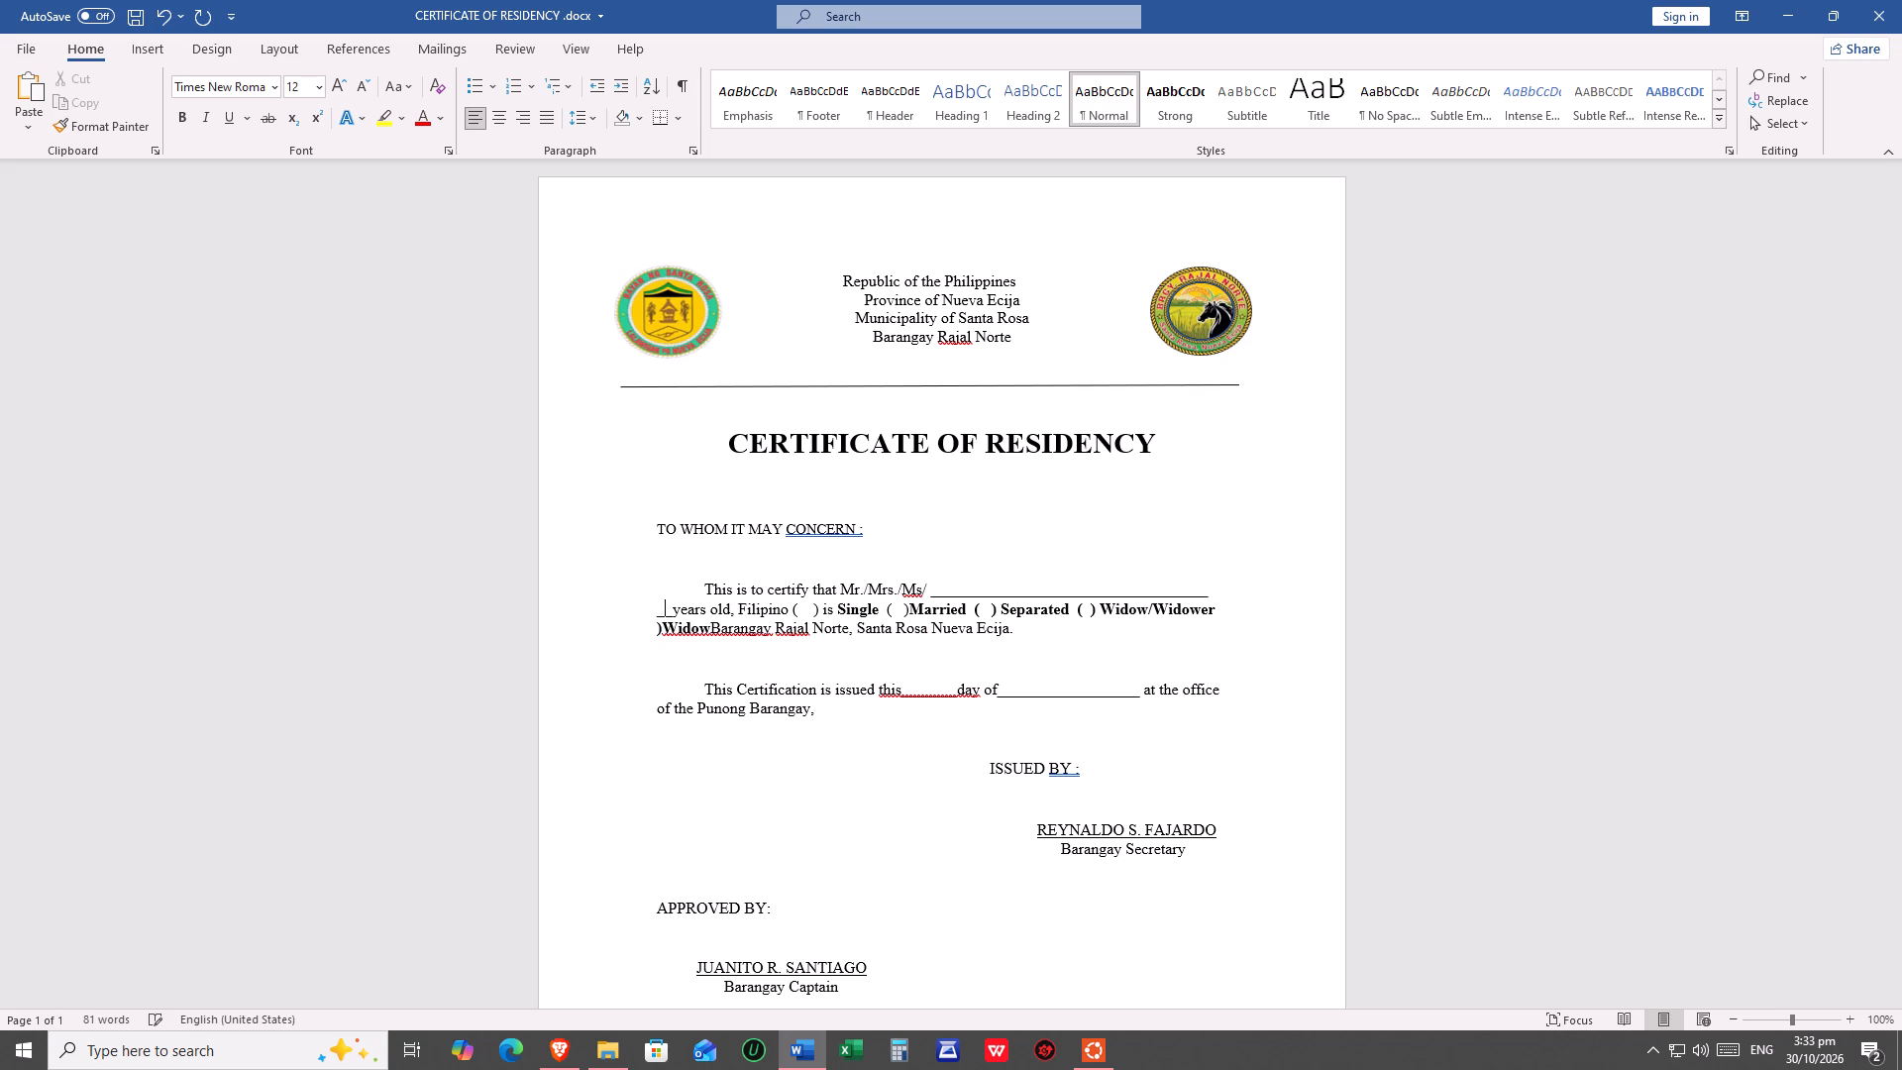
{"action": "key", "text": "shift+underscore"}
{"action": "key", "text": "shift+underscore"}
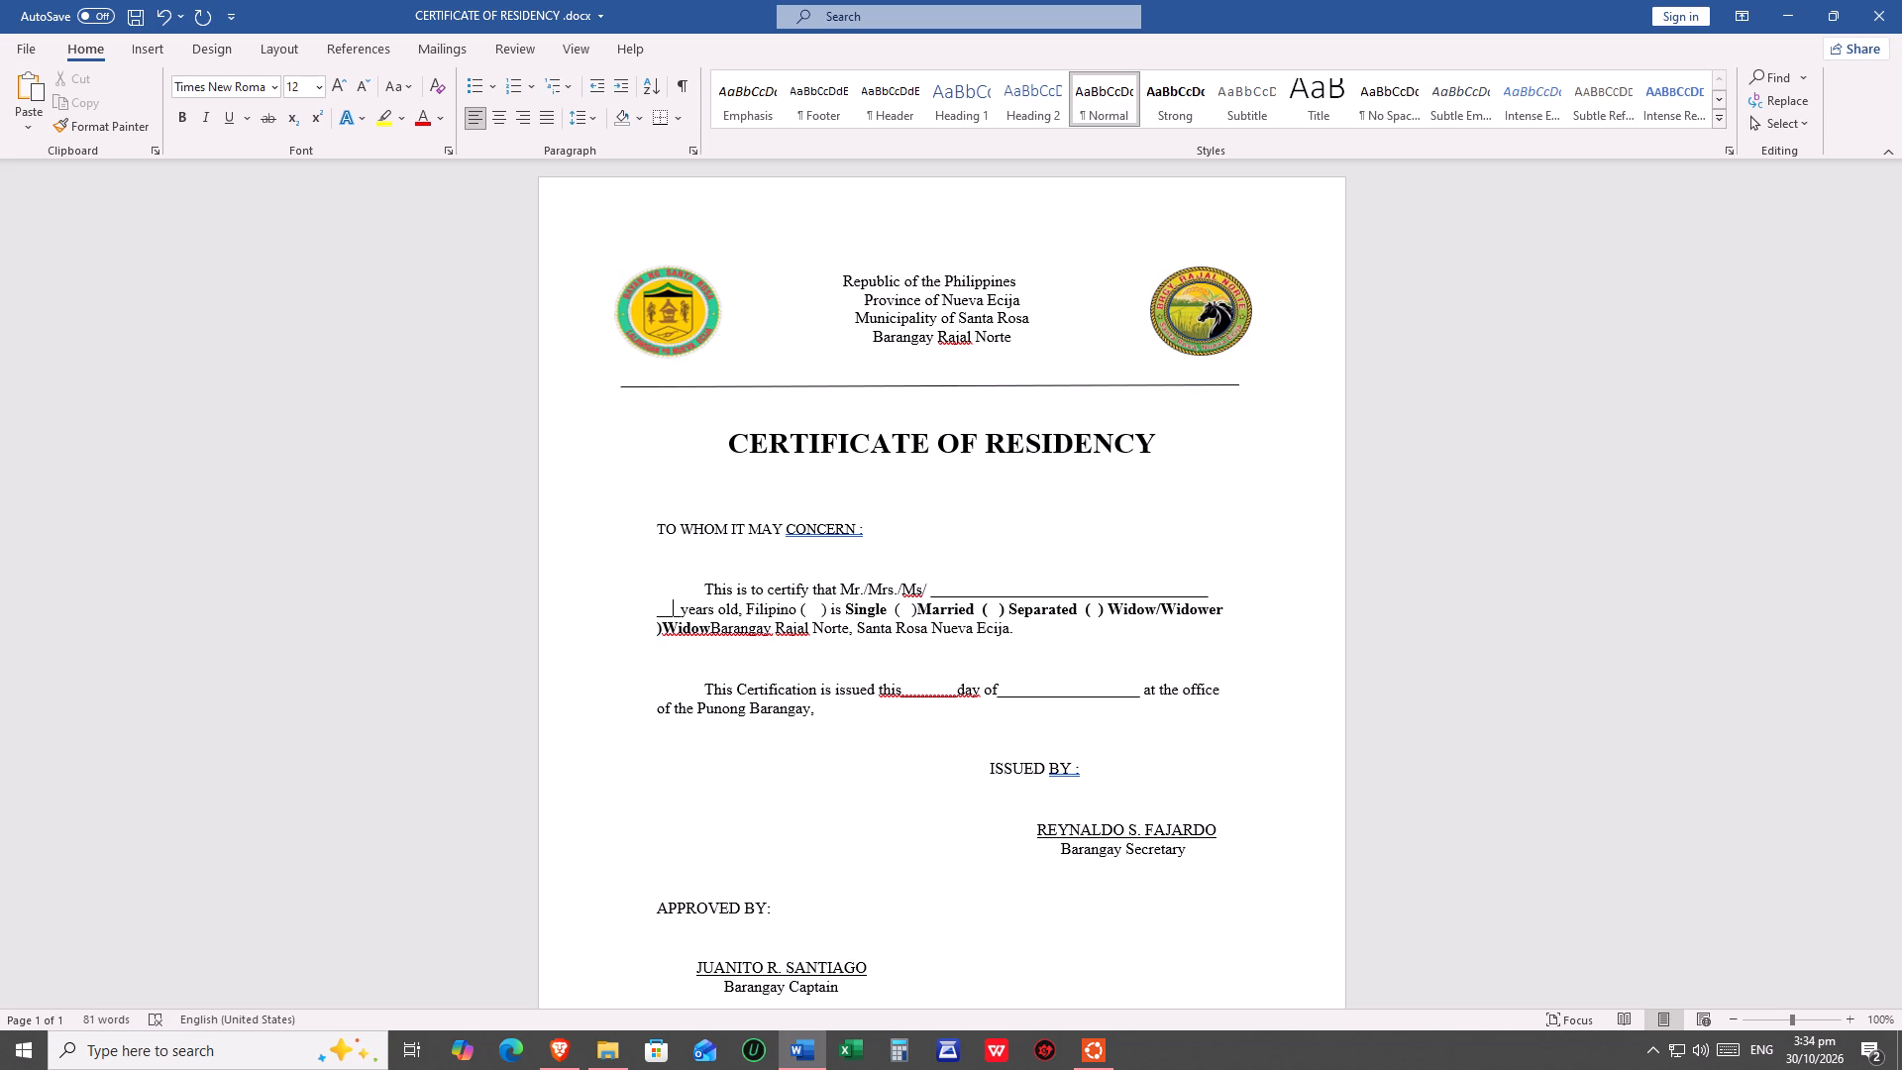
{"action": "key", "text": "BackSpace"}
{"action": "key", "text": "Left"}
{"action": "key", "text": "Left"}
{"action": "key", "text": "Right"}
{"action": "key", "text": "Right"}
{"action": "key", "text": "Right"}
{"action": "key", "text": "Right"}
{"action": "key", "text": "Left"}
{"action": "key", "text": "space"}
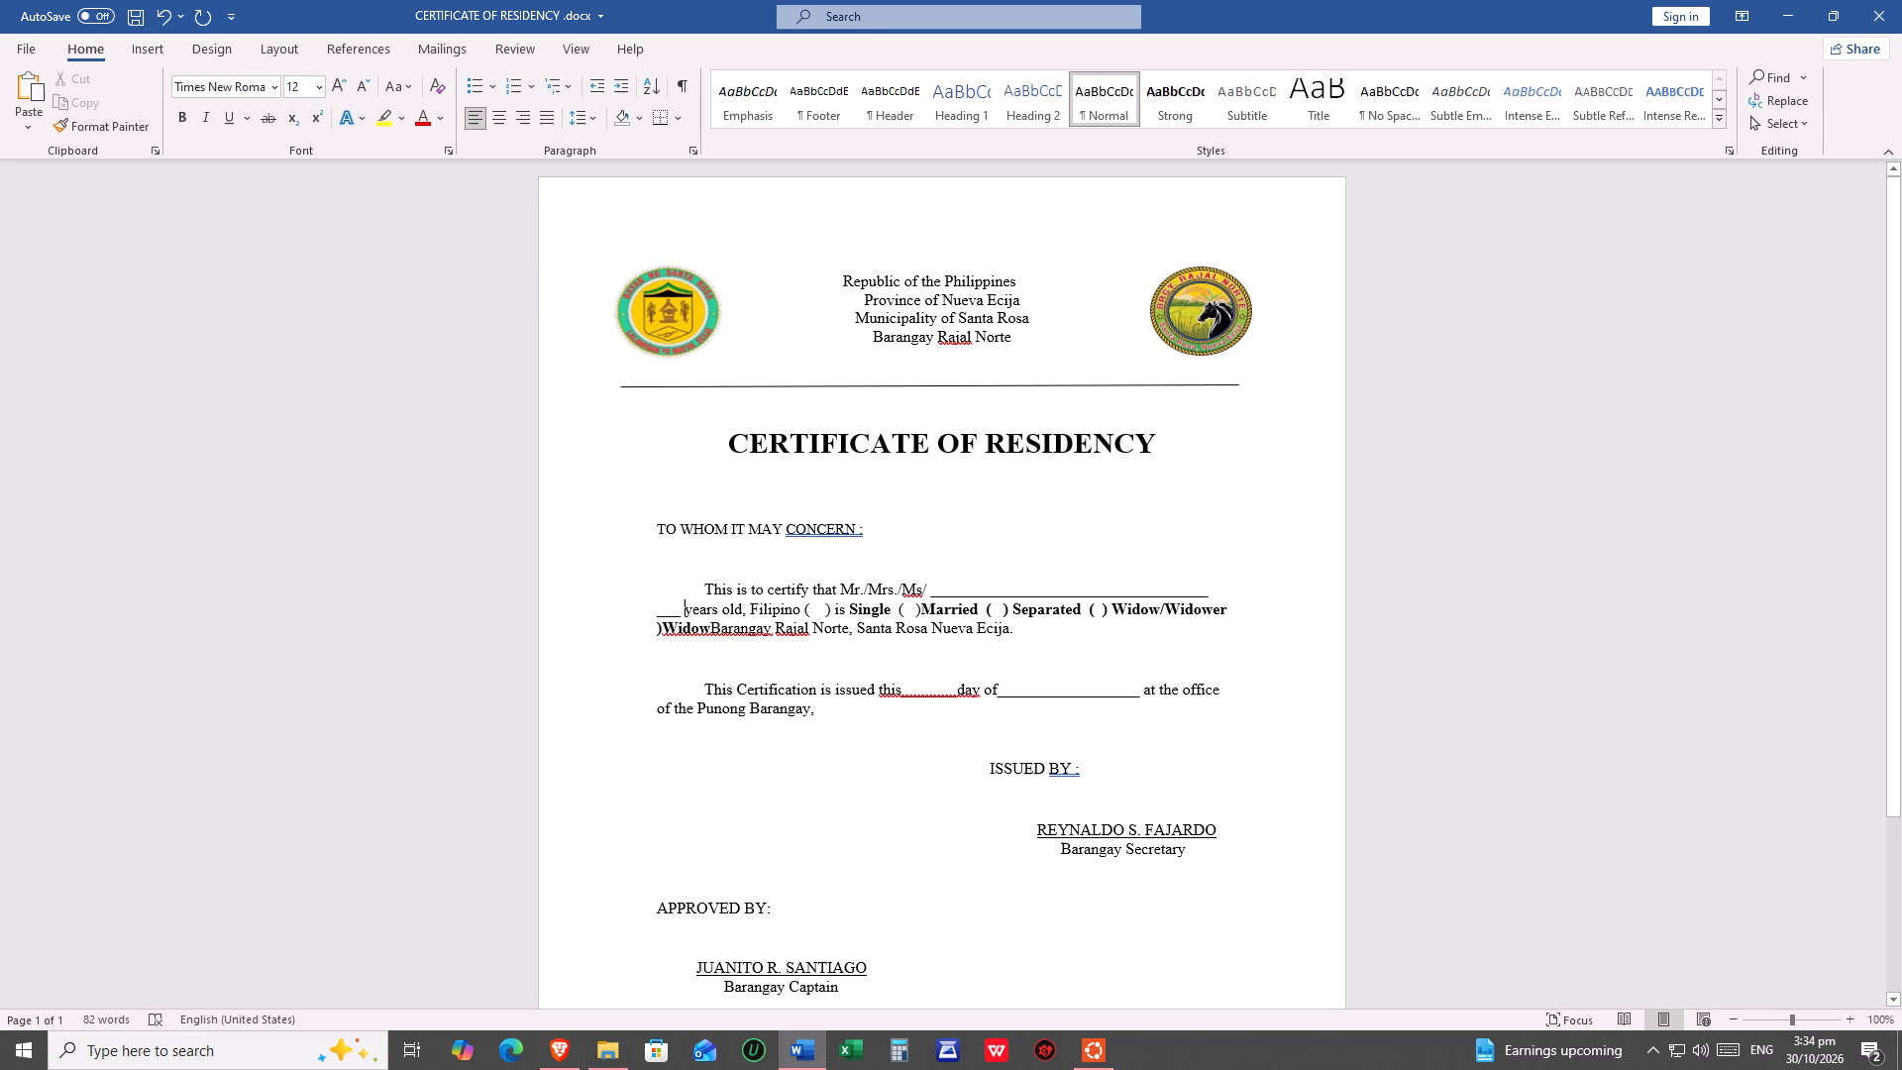
Delete the leftover ")Widow" in front of "Barangay Rajal Norte".
{"action": "left_click", "coordinate": [705, 632]}
{"action": "key", "text": "BackSpace"}
{"action": "key", "text": "BackSpace"}
{"action": "key", "text": "BackSpace"}
{"action": "key", "text": "BackSpace"}
{"action": "key", "text": "BackSpace"}
{"action": "key", "text": "BackSpace"}
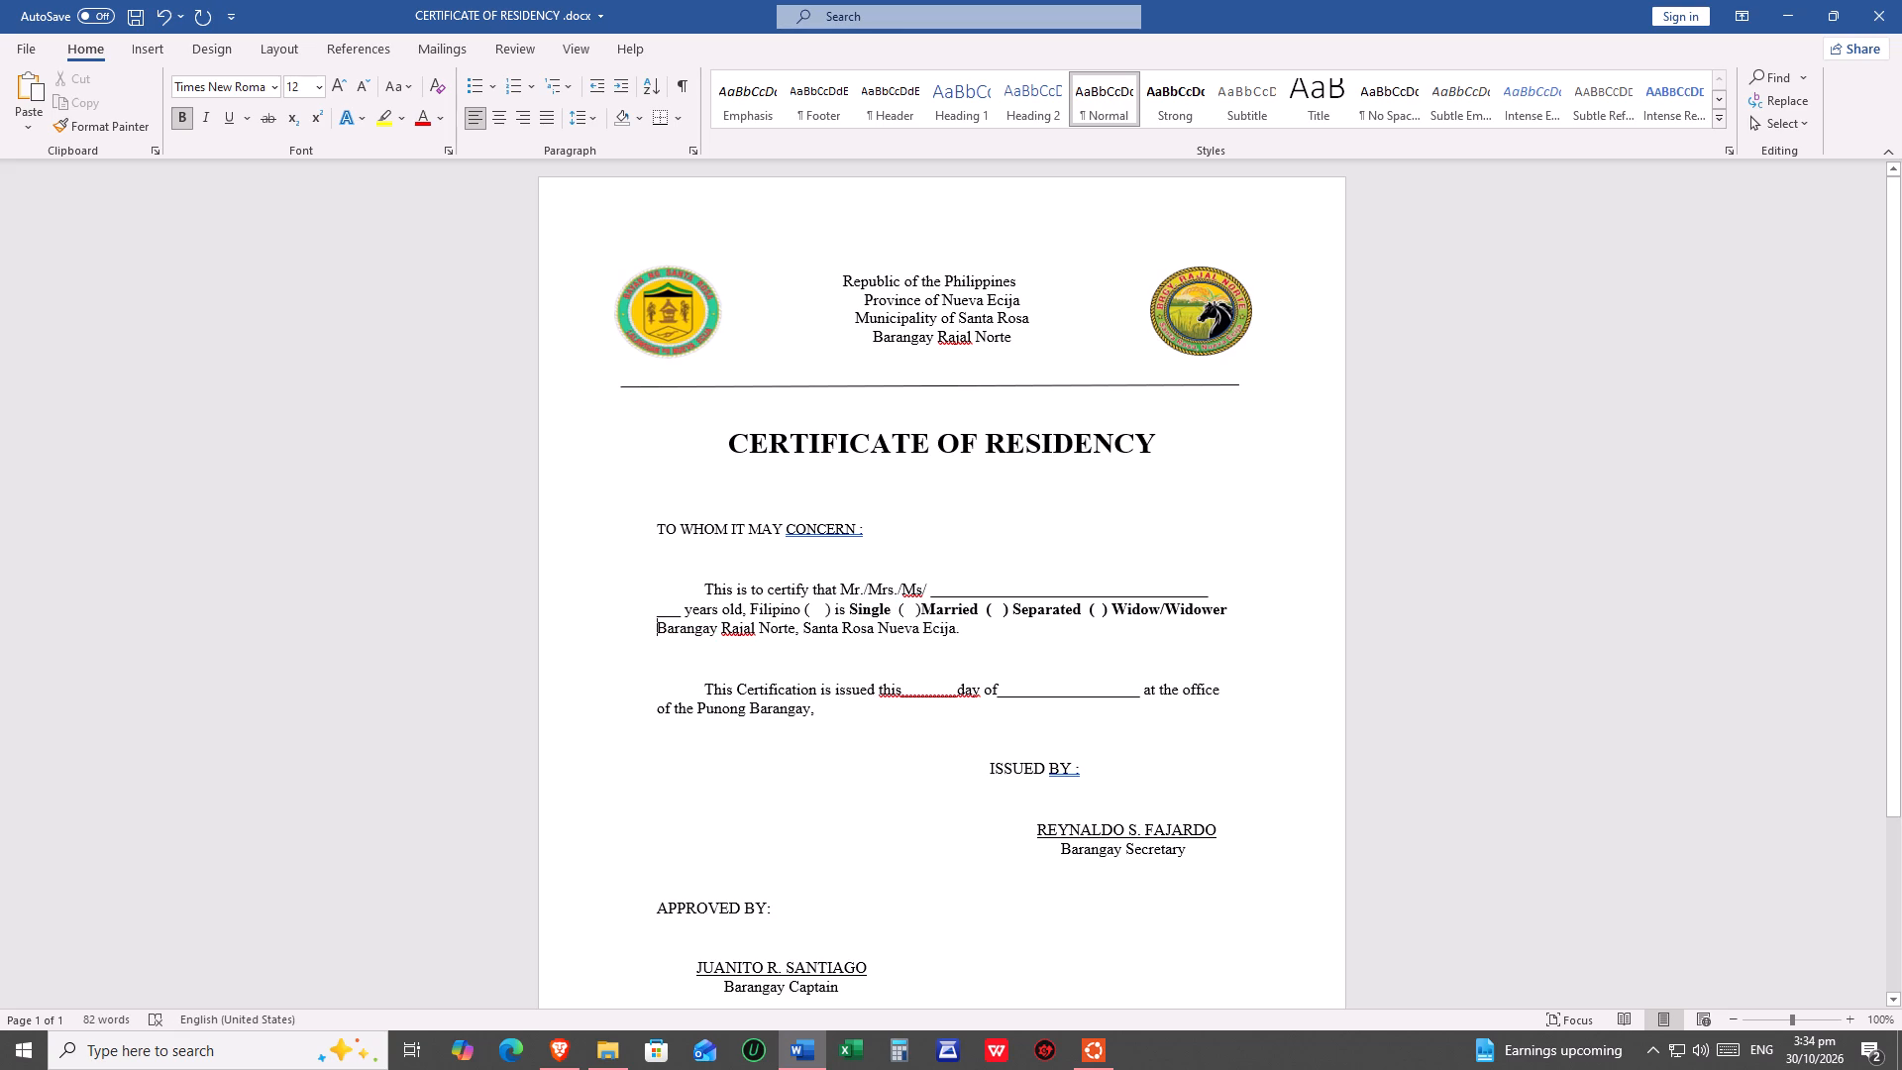
Insert the words "is a bonafide" before "Barangay Rajal Norte" in the first body paragraph.
{"action": "key", "text": "space"}
{"action": "type", "text": "is a"}
{"action": "key", "text": "space"}
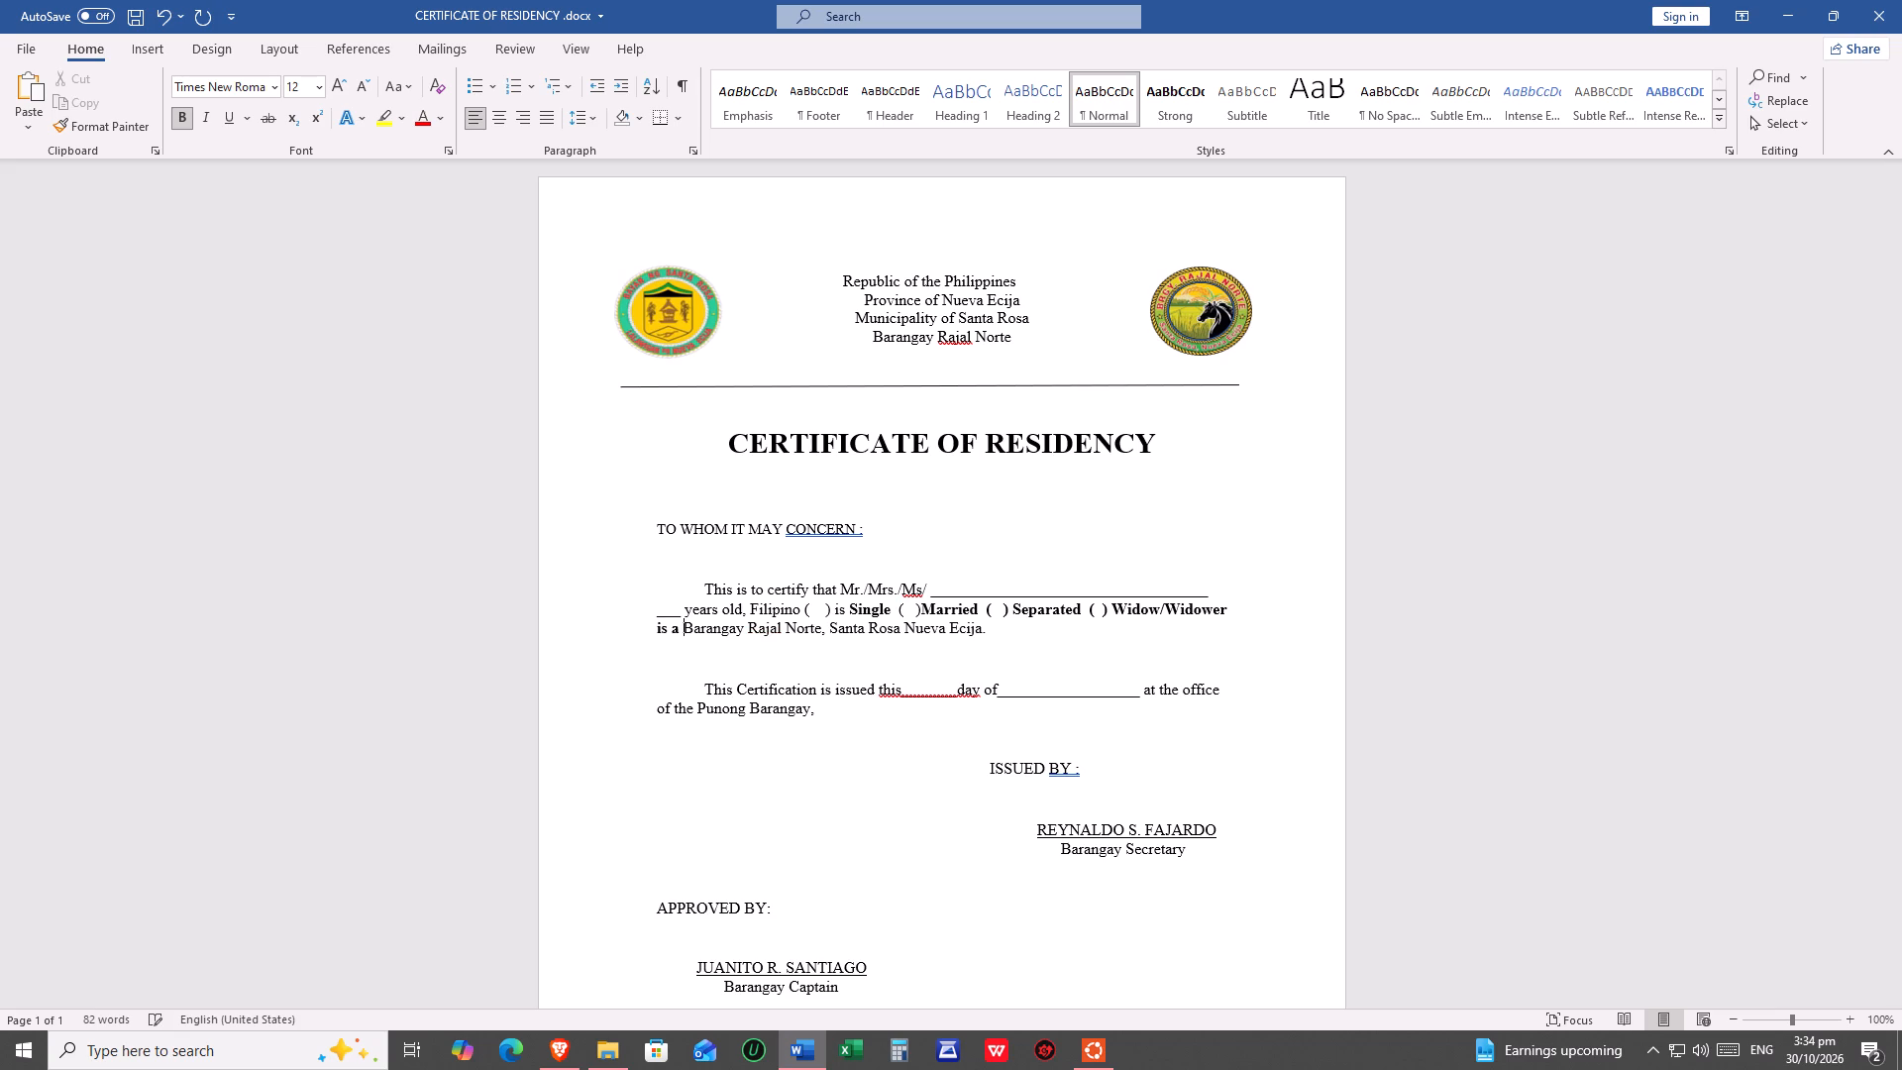
{"action": "type", "text": "bonafide"}
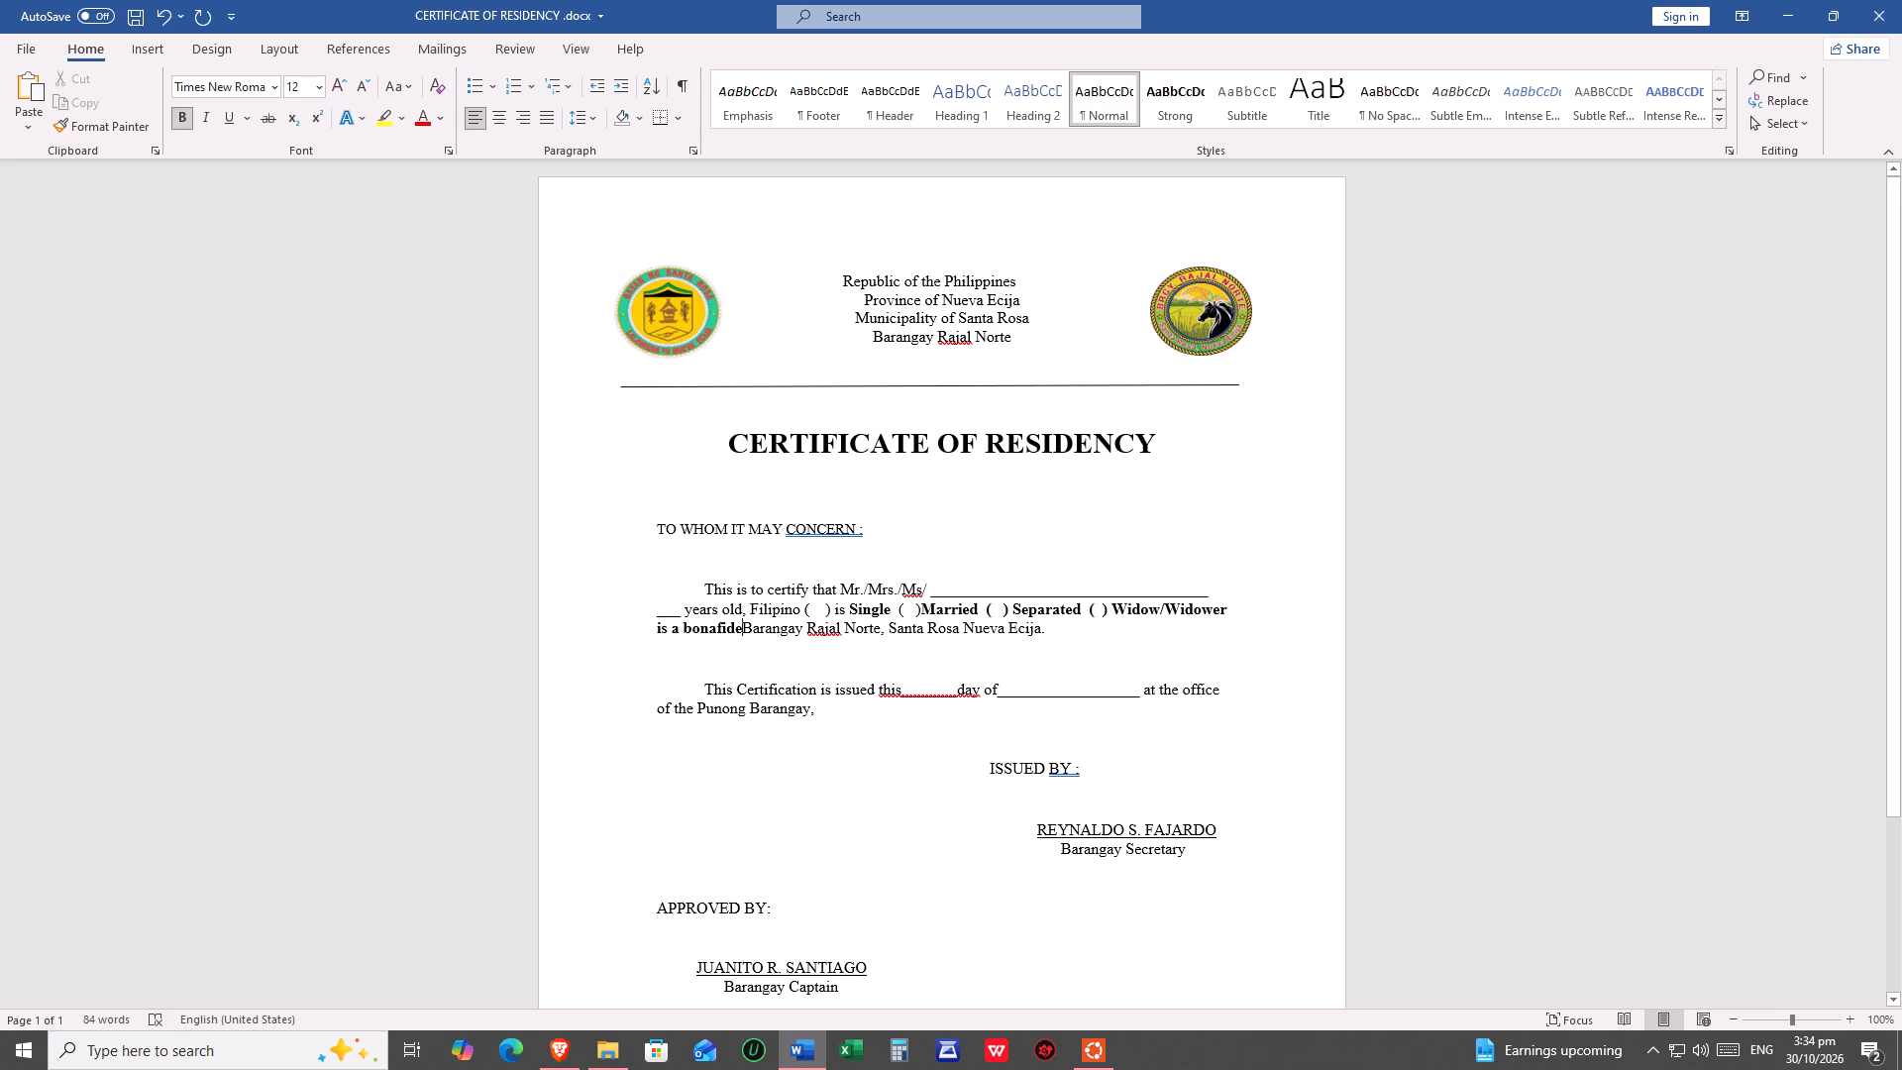
Remove the bold formatting from "is a bonafide".
{"action": "left_click_drag", "start_coordinate": [743, 630], "coordinate": [691, 632]}
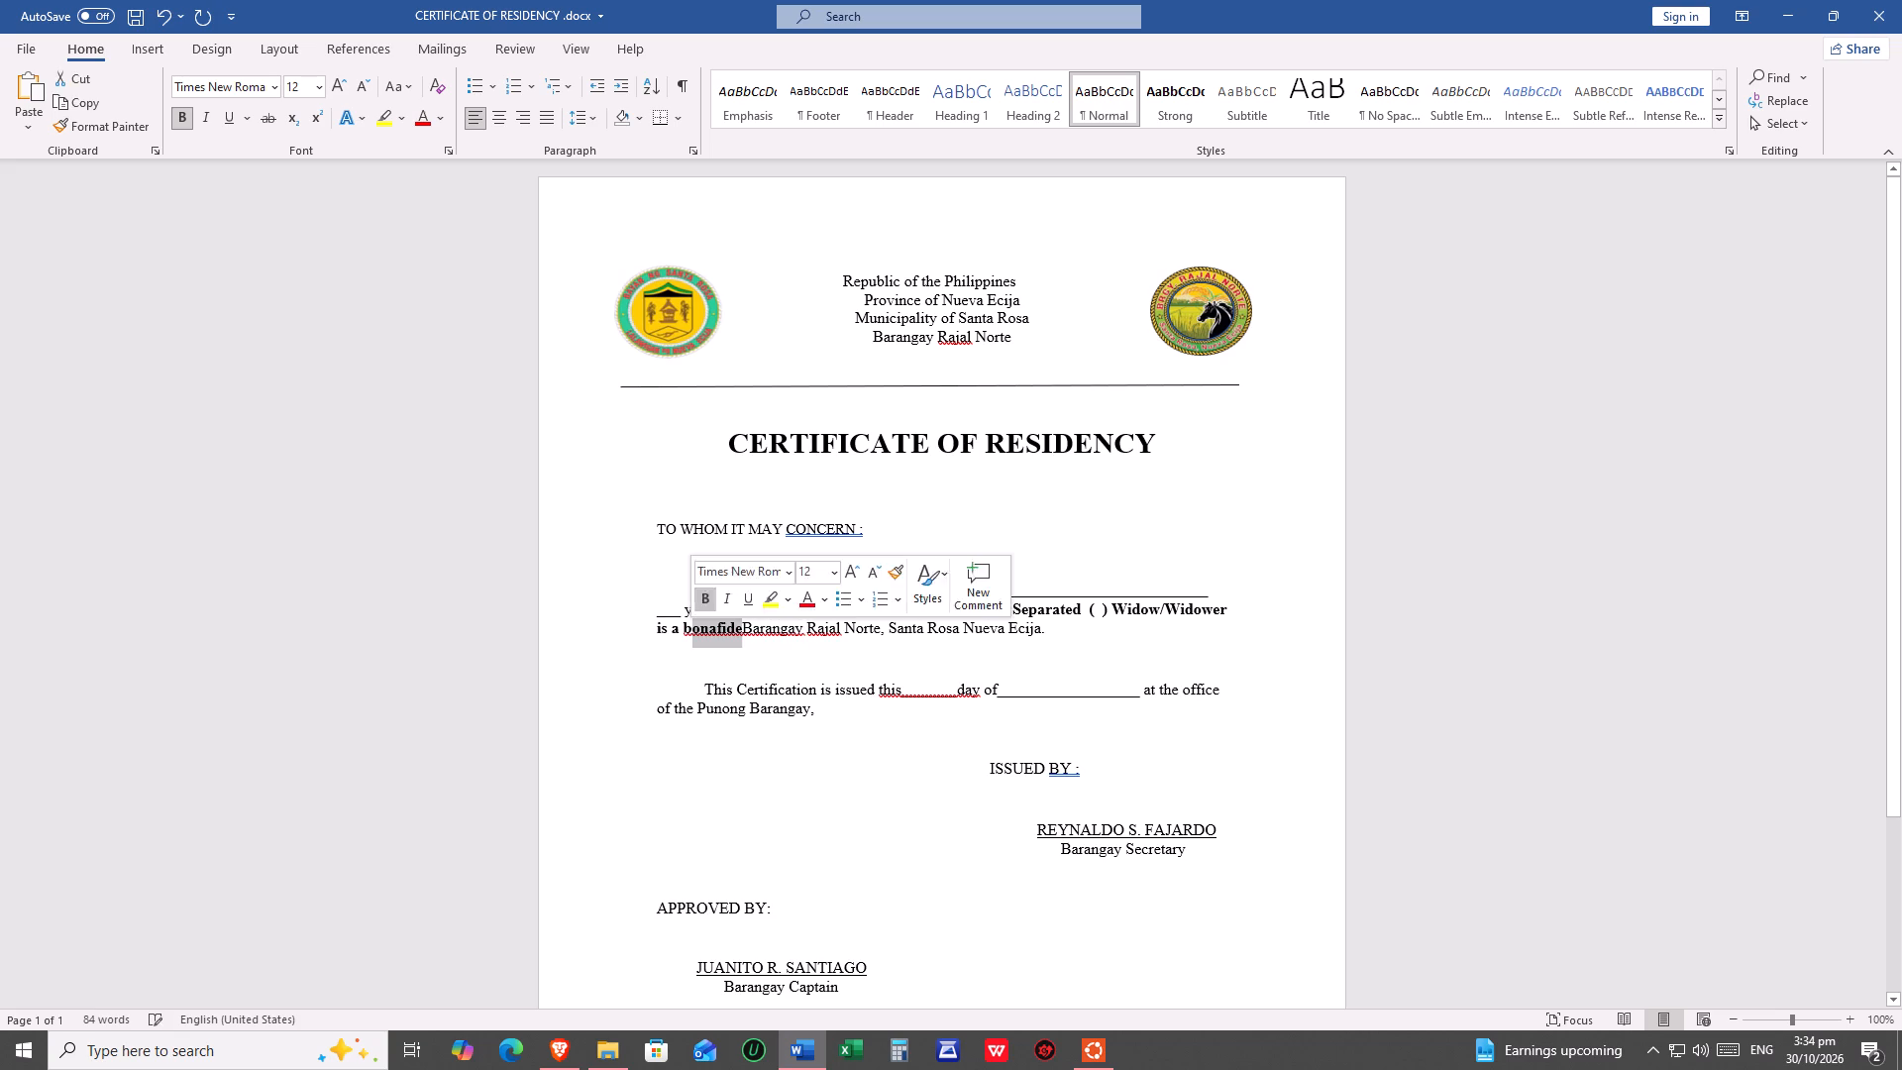
{"action": "left_click_drag", "start_coordinate": [654, 621], "coordinate": [721, 631]}
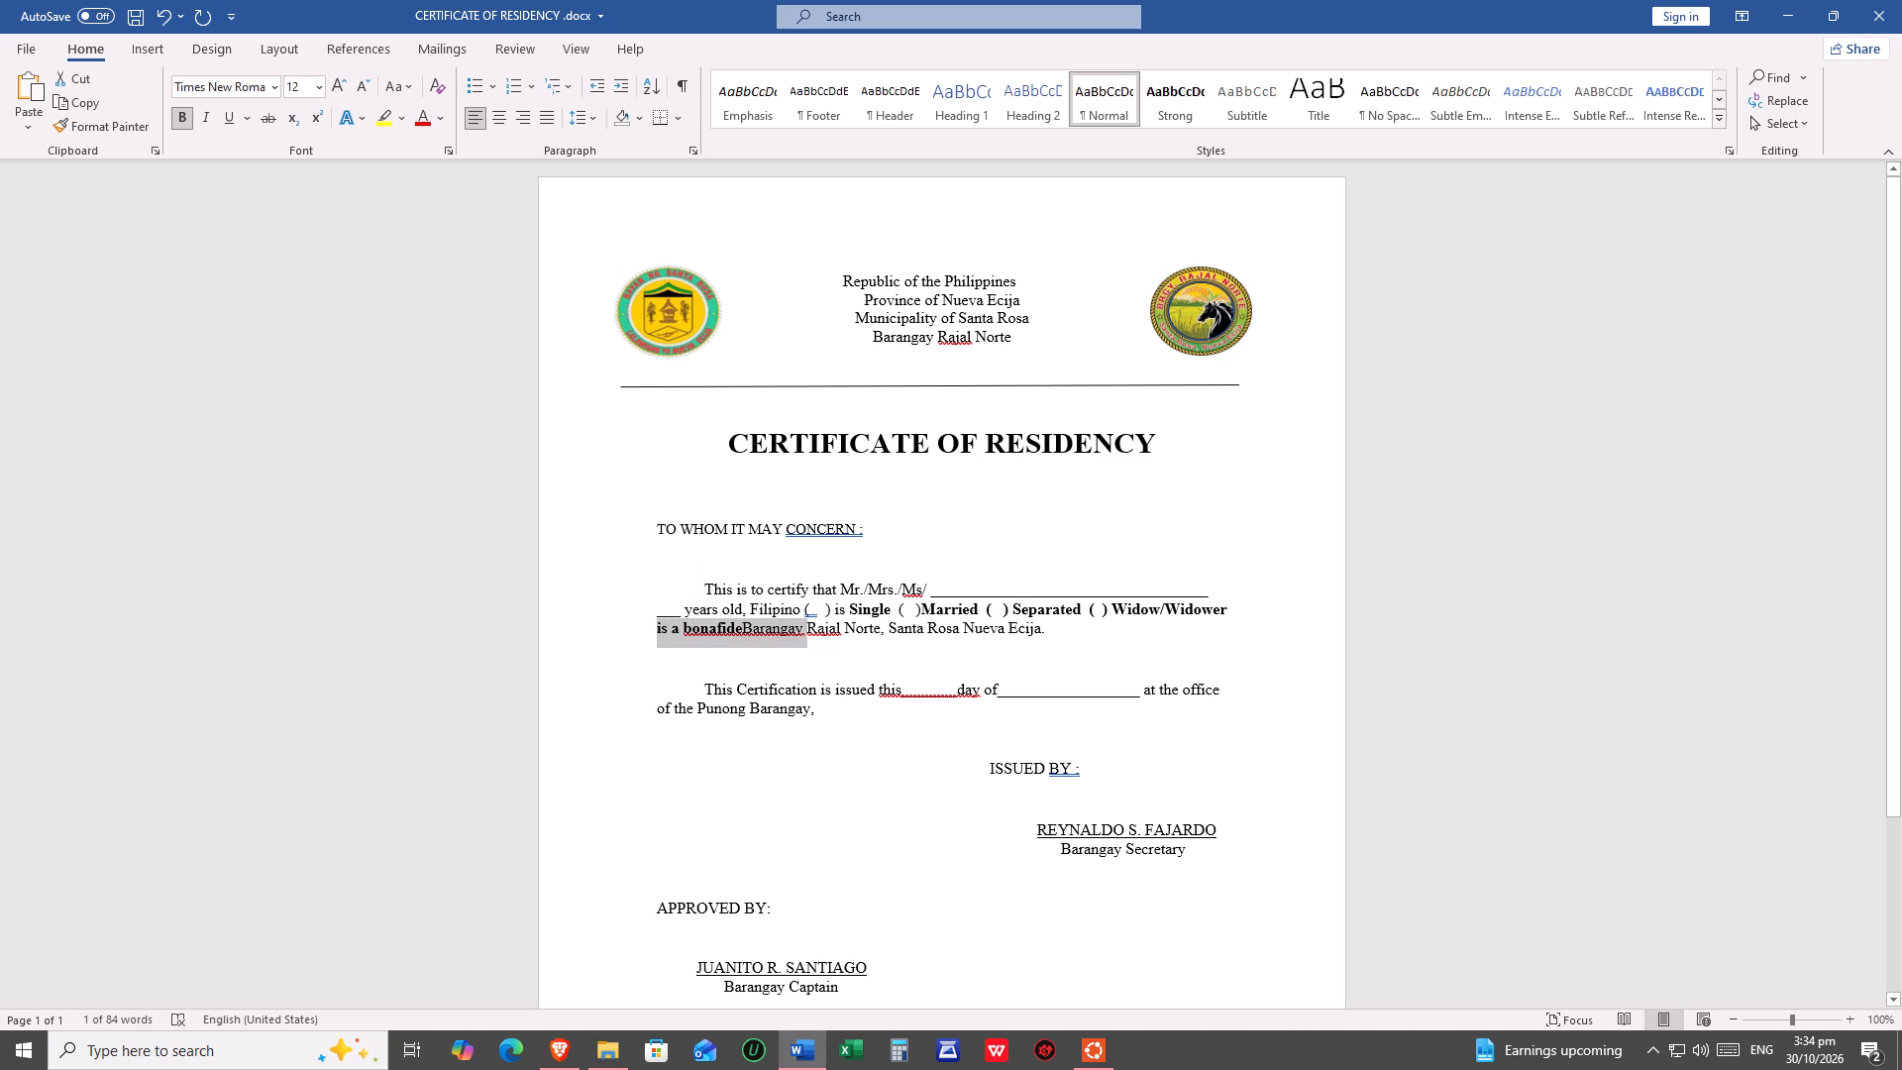
{"action": "left_click_drag", "start_coordinate": [721, 631], "coordinate": [740, 632]}
{"action": "key", "text": "ctrl+b"}
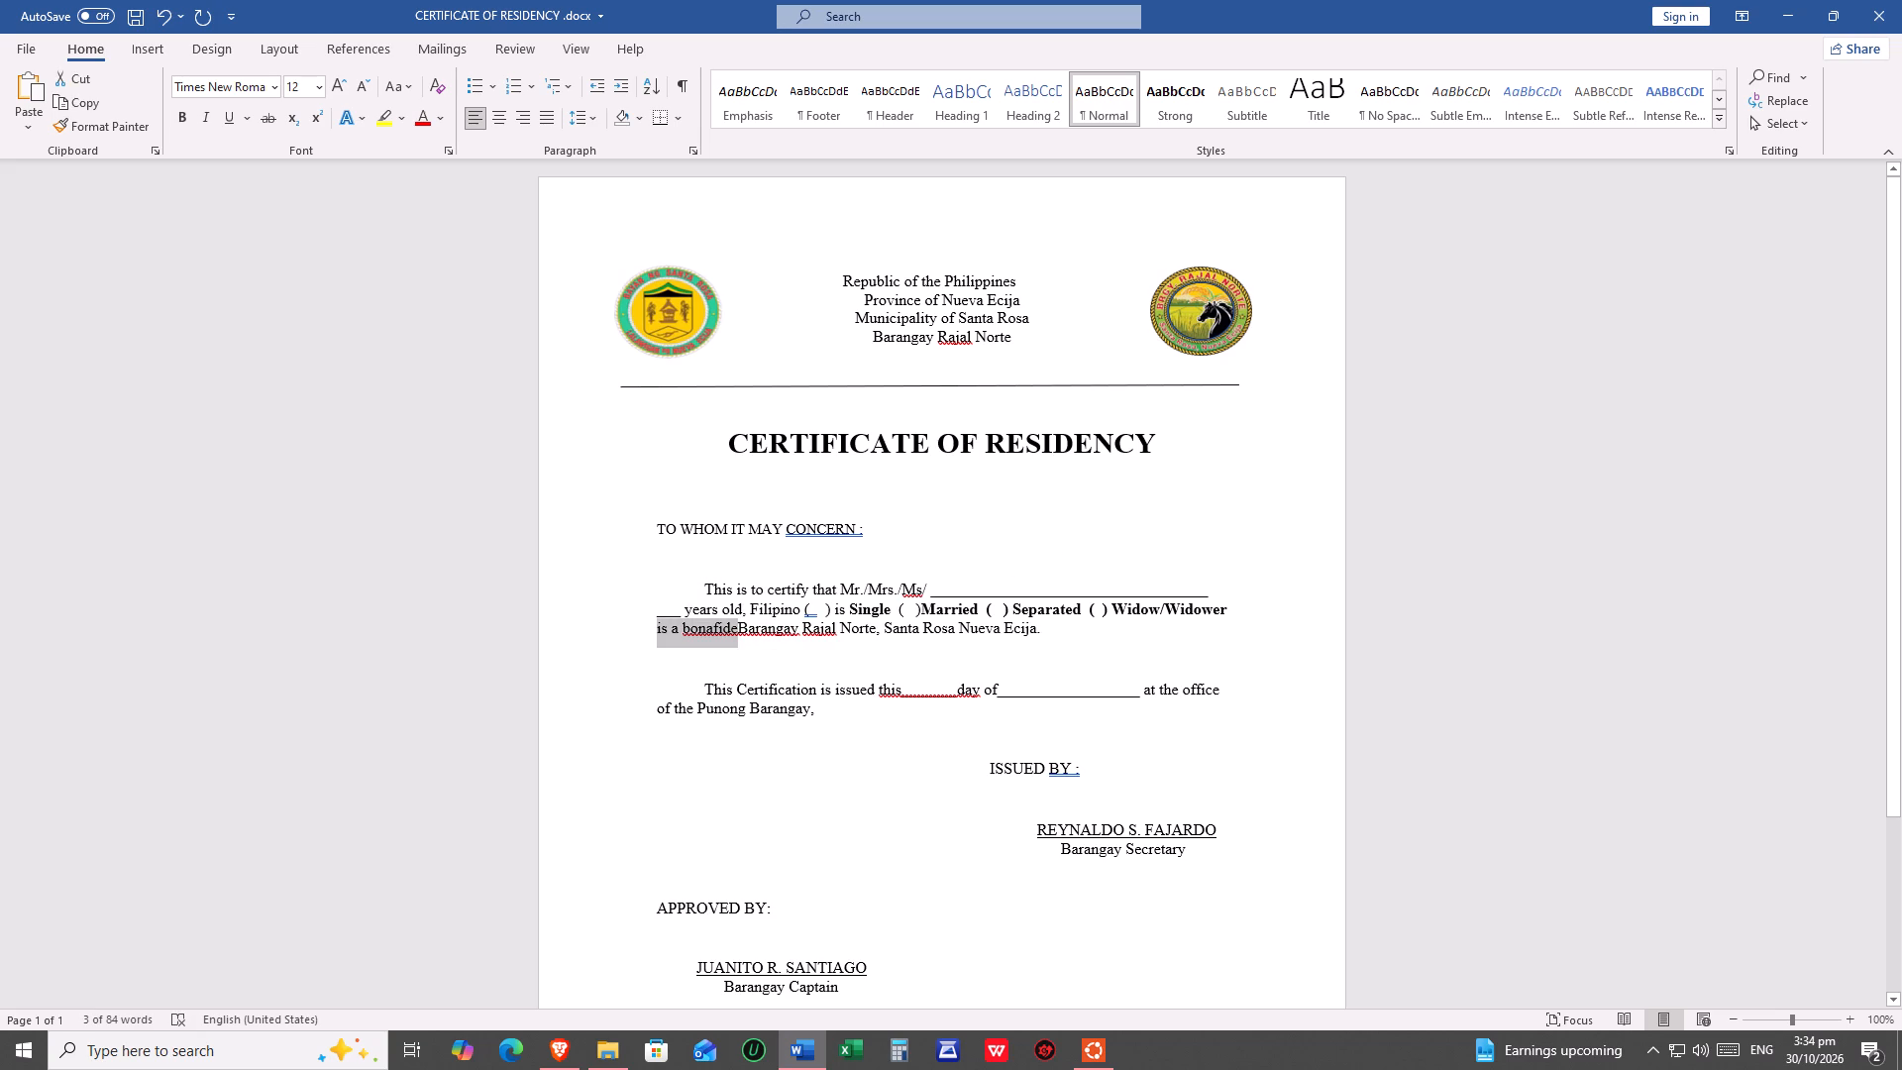
After "bonafide", add "Resident of Purok" followed by a blank of five underscores before "Barangay Rajal Norte".
{"action": "left_click", "coordinate": [735, 628]}
{"action": "key", "text": "space"}
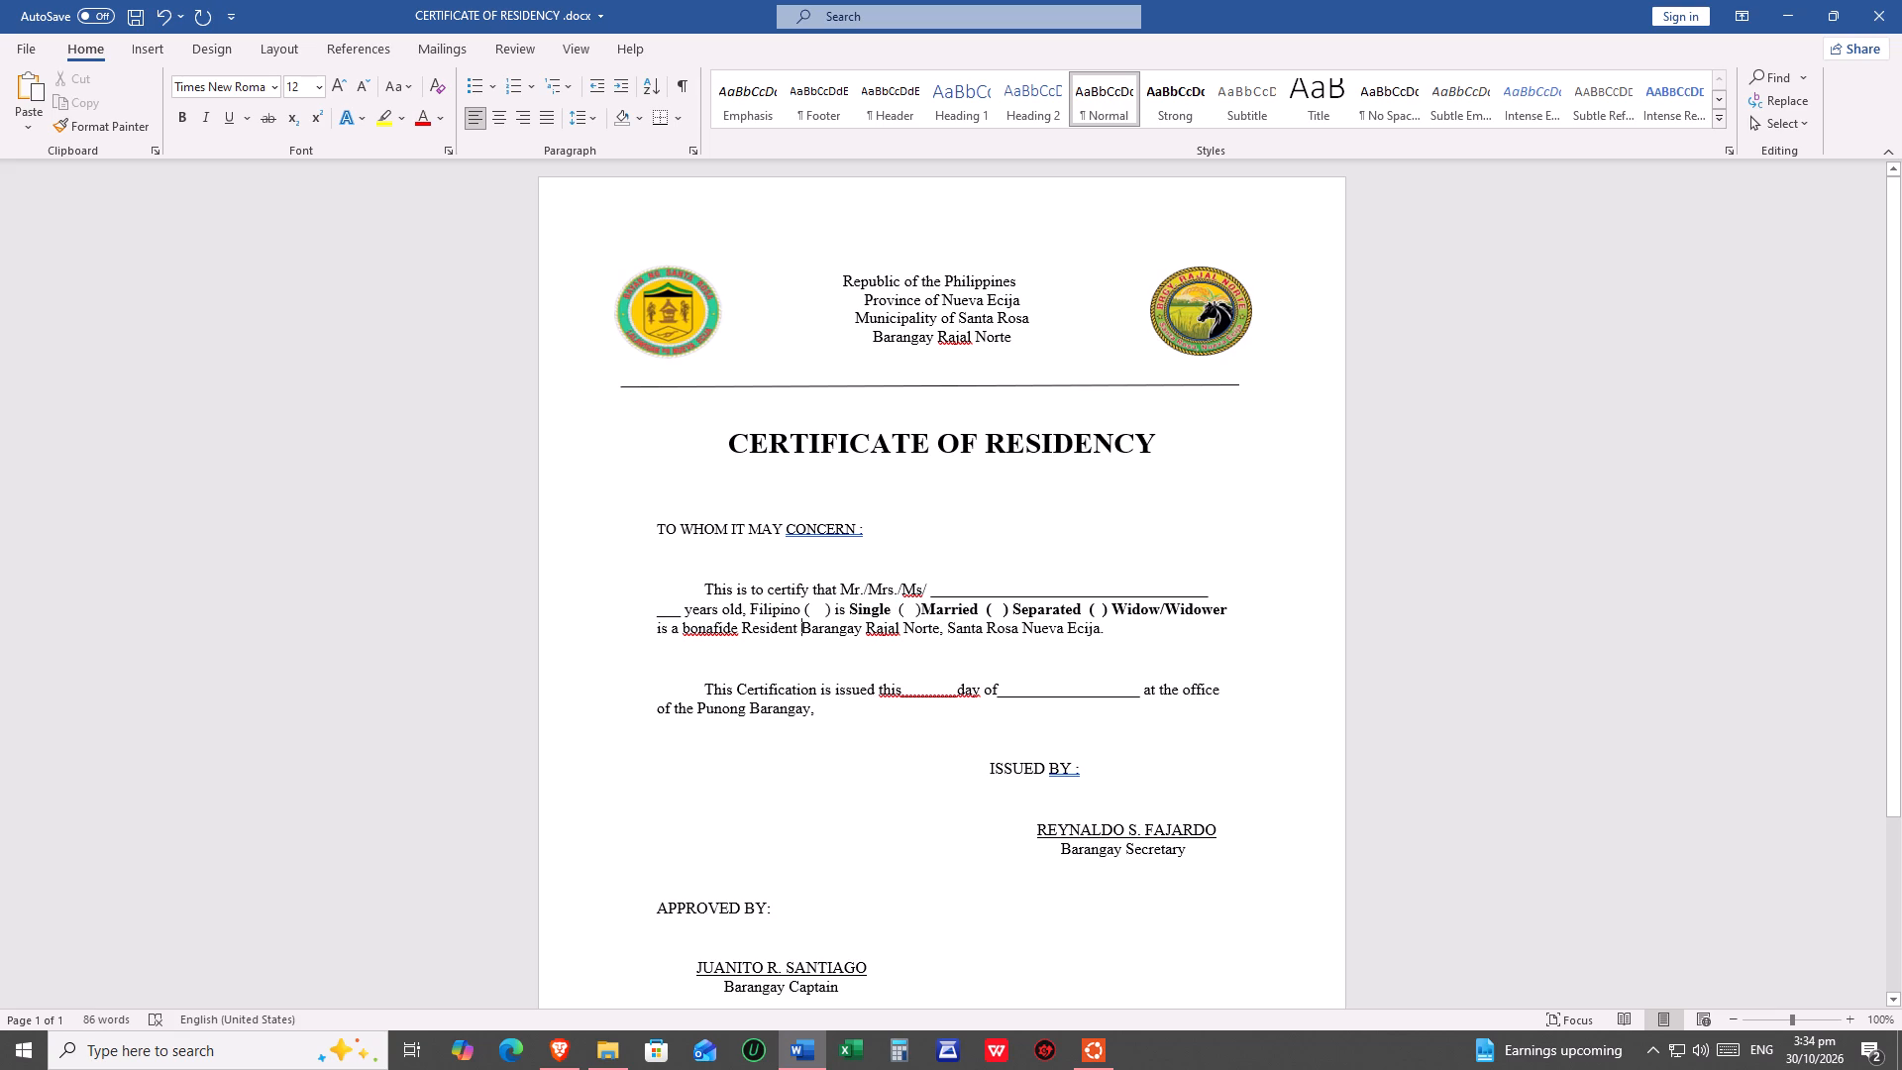
{"action": "type", "text": "of p"}
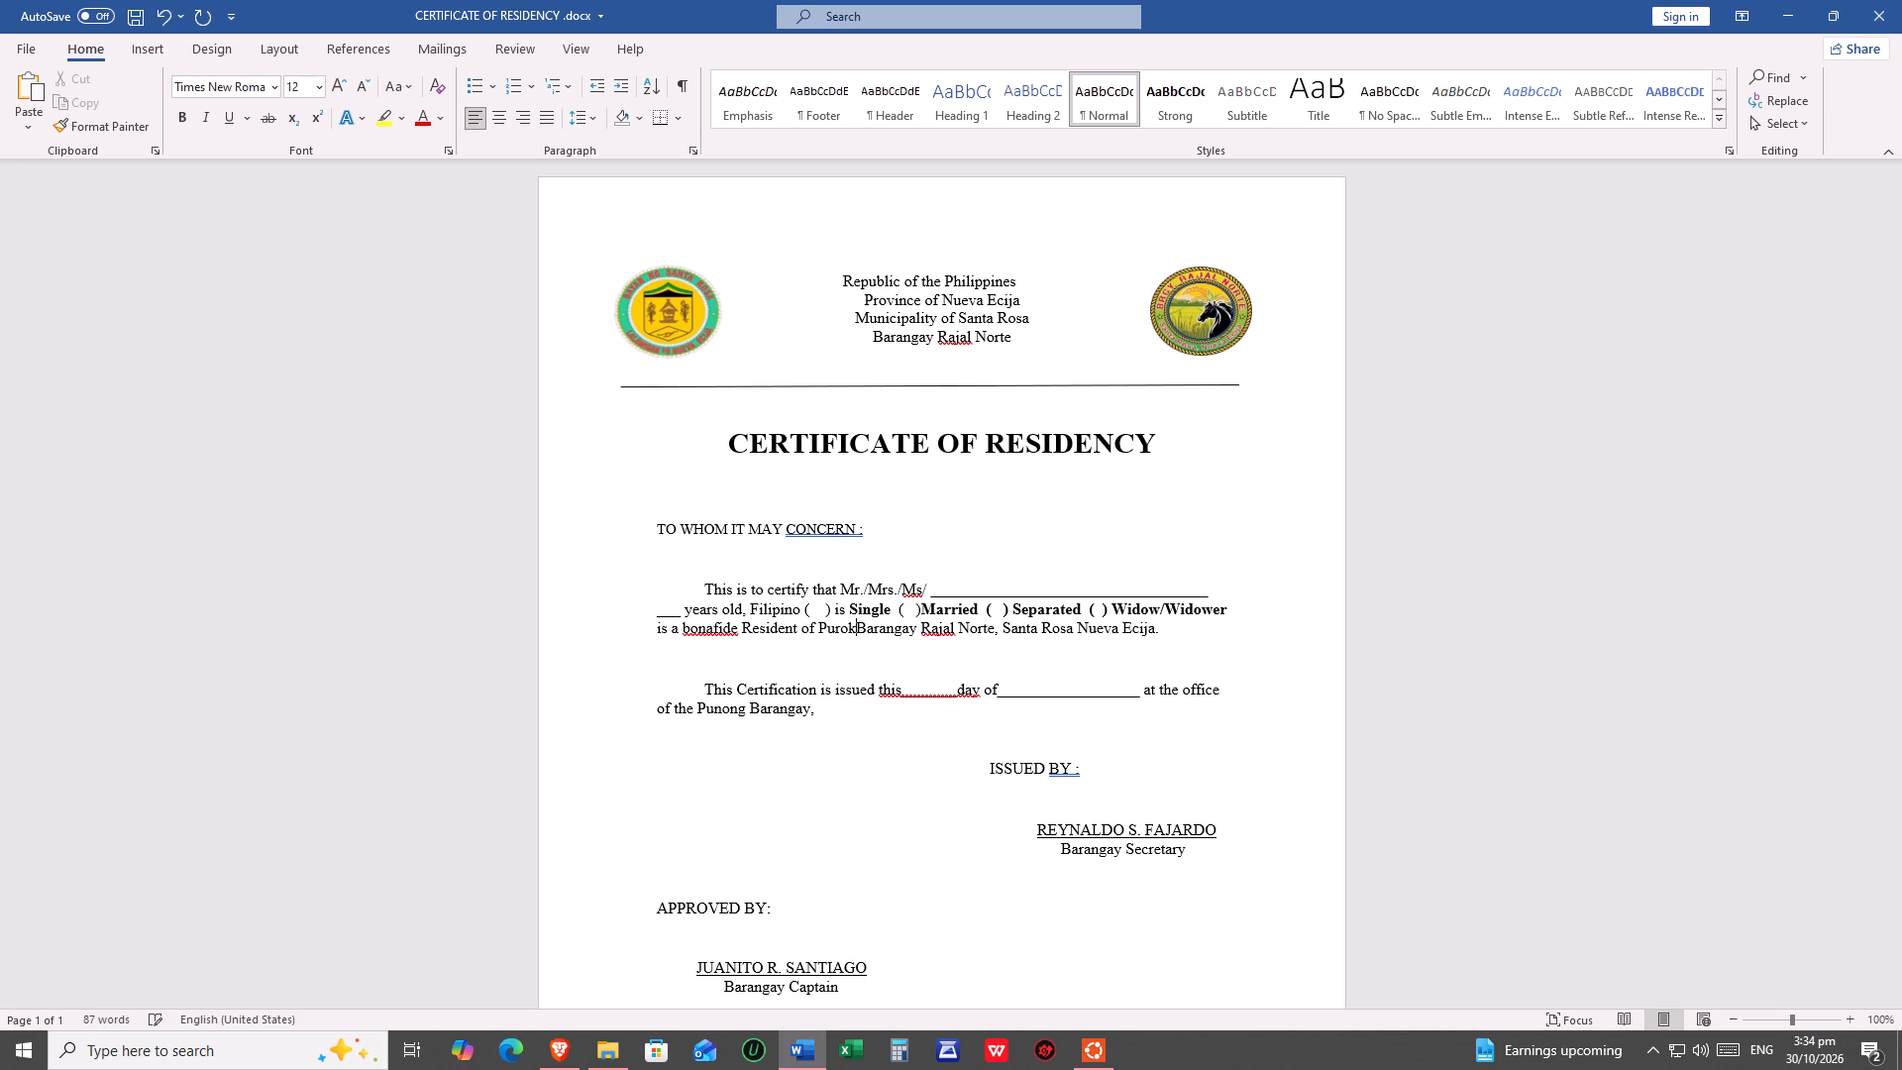
{"action": "type", "text": "_____"}
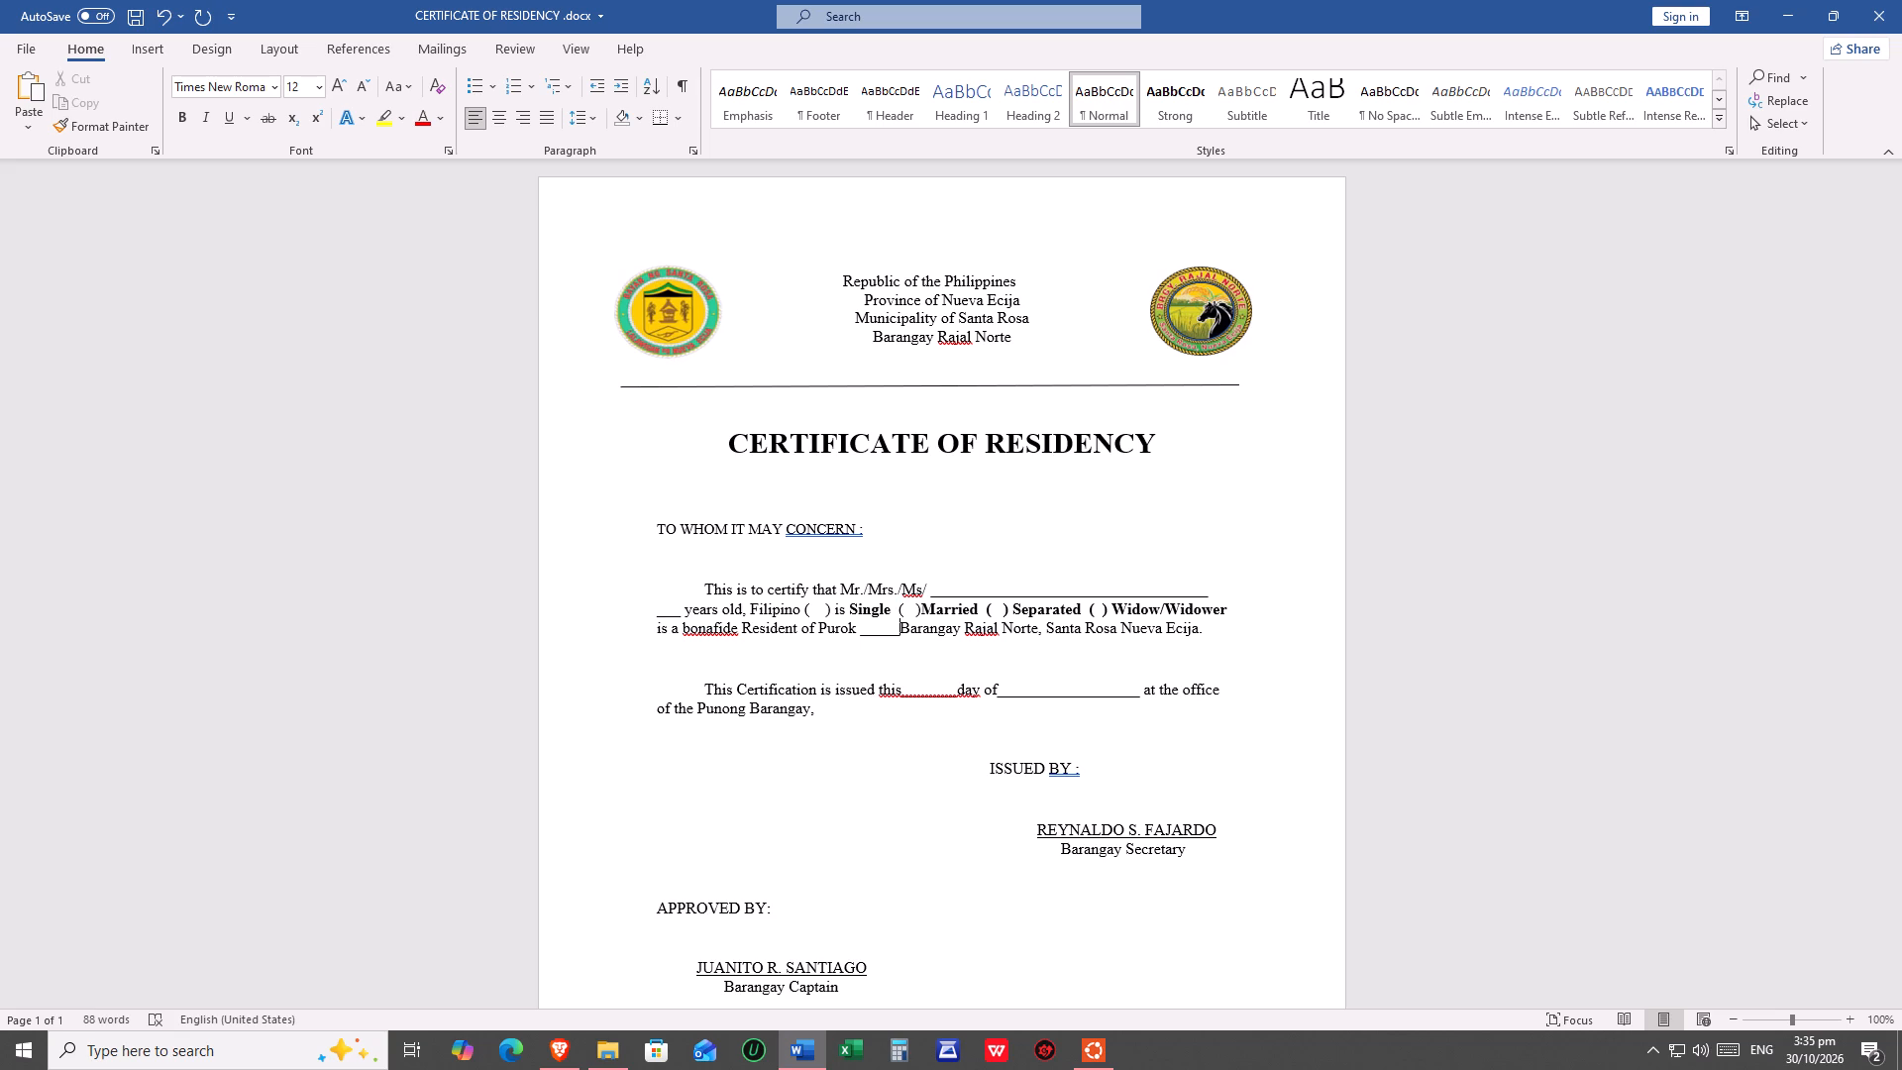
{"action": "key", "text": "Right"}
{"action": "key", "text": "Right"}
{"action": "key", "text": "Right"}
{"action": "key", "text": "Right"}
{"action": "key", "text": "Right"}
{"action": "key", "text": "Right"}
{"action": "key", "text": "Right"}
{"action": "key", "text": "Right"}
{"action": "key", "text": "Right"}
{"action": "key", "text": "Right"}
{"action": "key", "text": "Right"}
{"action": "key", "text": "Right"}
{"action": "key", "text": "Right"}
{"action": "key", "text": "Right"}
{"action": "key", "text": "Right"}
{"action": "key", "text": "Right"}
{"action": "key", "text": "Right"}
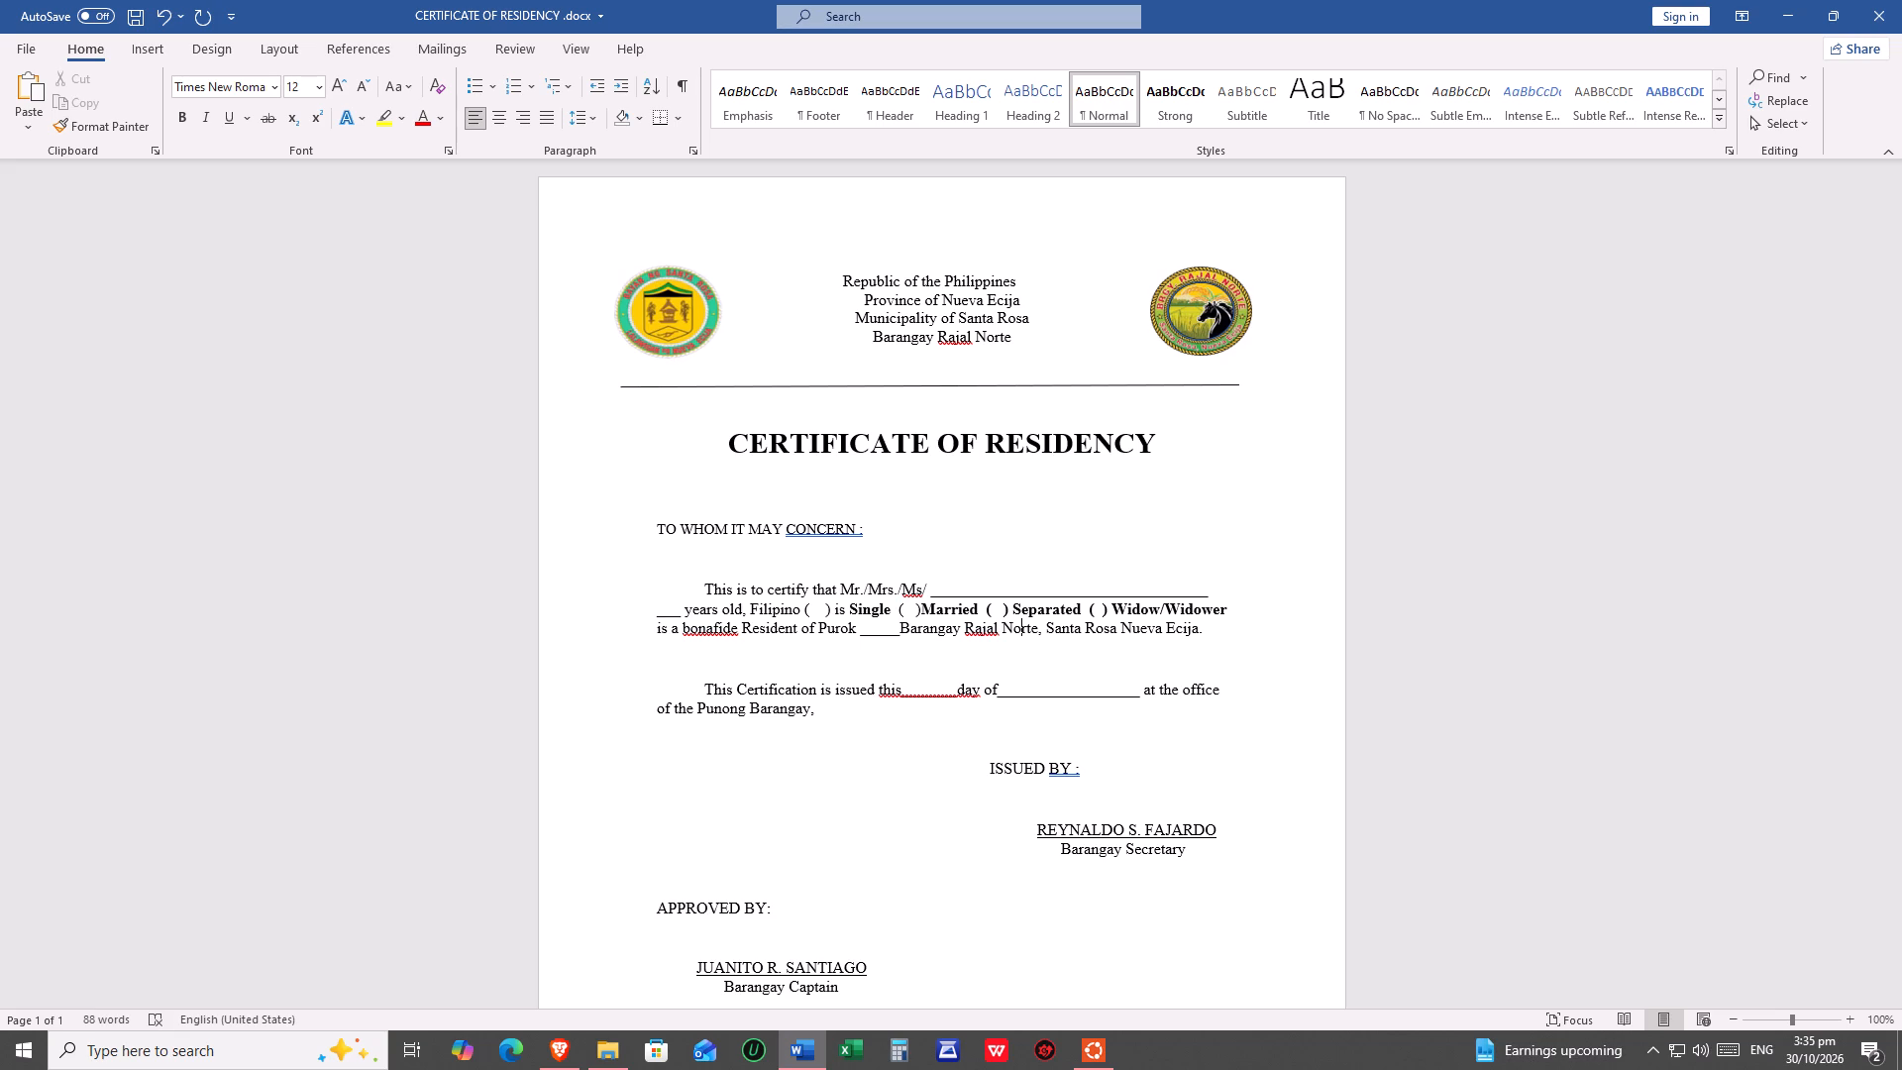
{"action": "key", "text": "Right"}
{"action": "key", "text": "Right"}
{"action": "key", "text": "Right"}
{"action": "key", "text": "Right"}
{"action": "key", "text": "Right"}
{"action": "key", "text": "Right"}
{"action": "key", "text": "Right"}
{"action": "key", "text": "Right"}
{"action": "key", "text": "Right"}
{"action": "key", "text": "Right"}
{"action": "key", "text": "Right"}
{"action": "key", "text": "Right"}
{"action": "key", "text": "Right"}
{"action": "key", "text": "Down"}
Insert the lowercase word "being" between "This Certification is" and "issued" in the second paragraph.
{"action": "left_click", "coordinate": [820, 691]}
{"action": "left_click", "coordinate": [829, 690]}
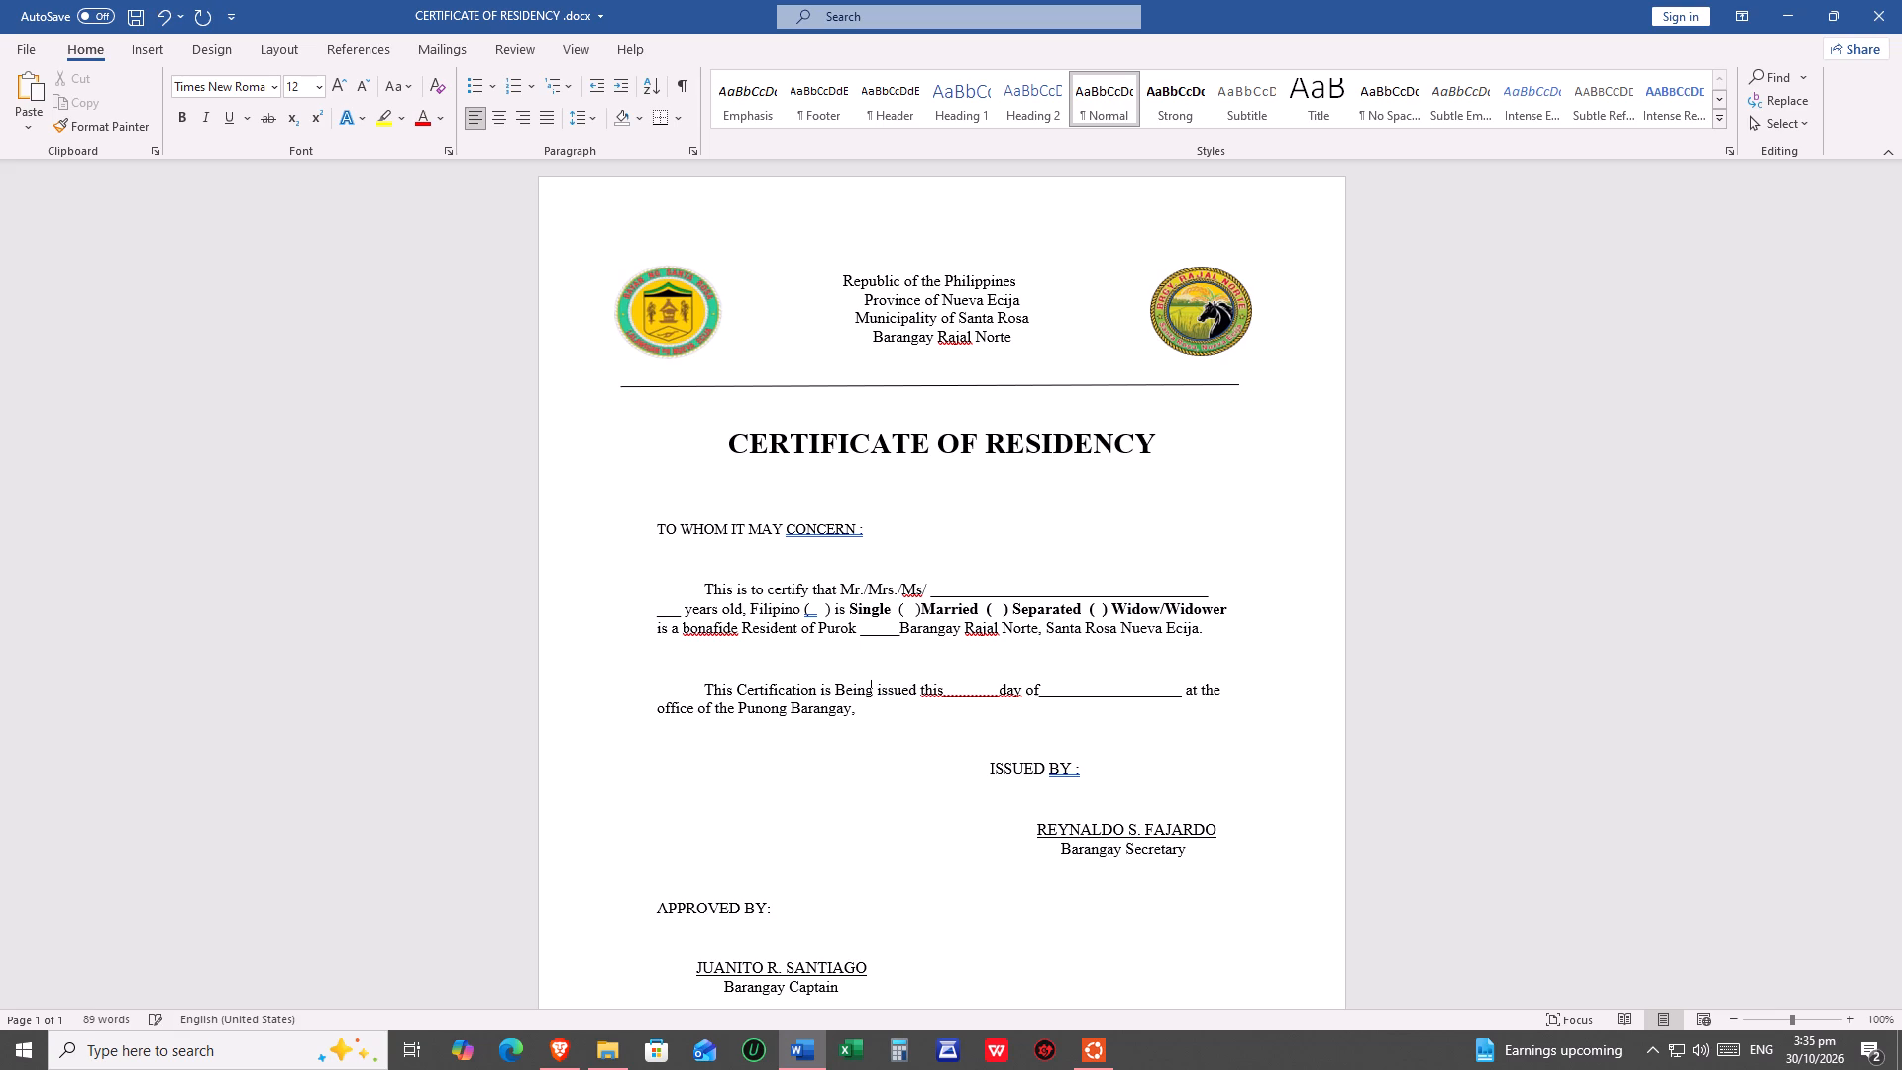
{"action": "key", "text": "BackSpace"}
{"action": "key", "text": "BackSpace"}
{"action": "key", "text": "BackSpace"}
{"action": "key", "text": "BackSpace"}
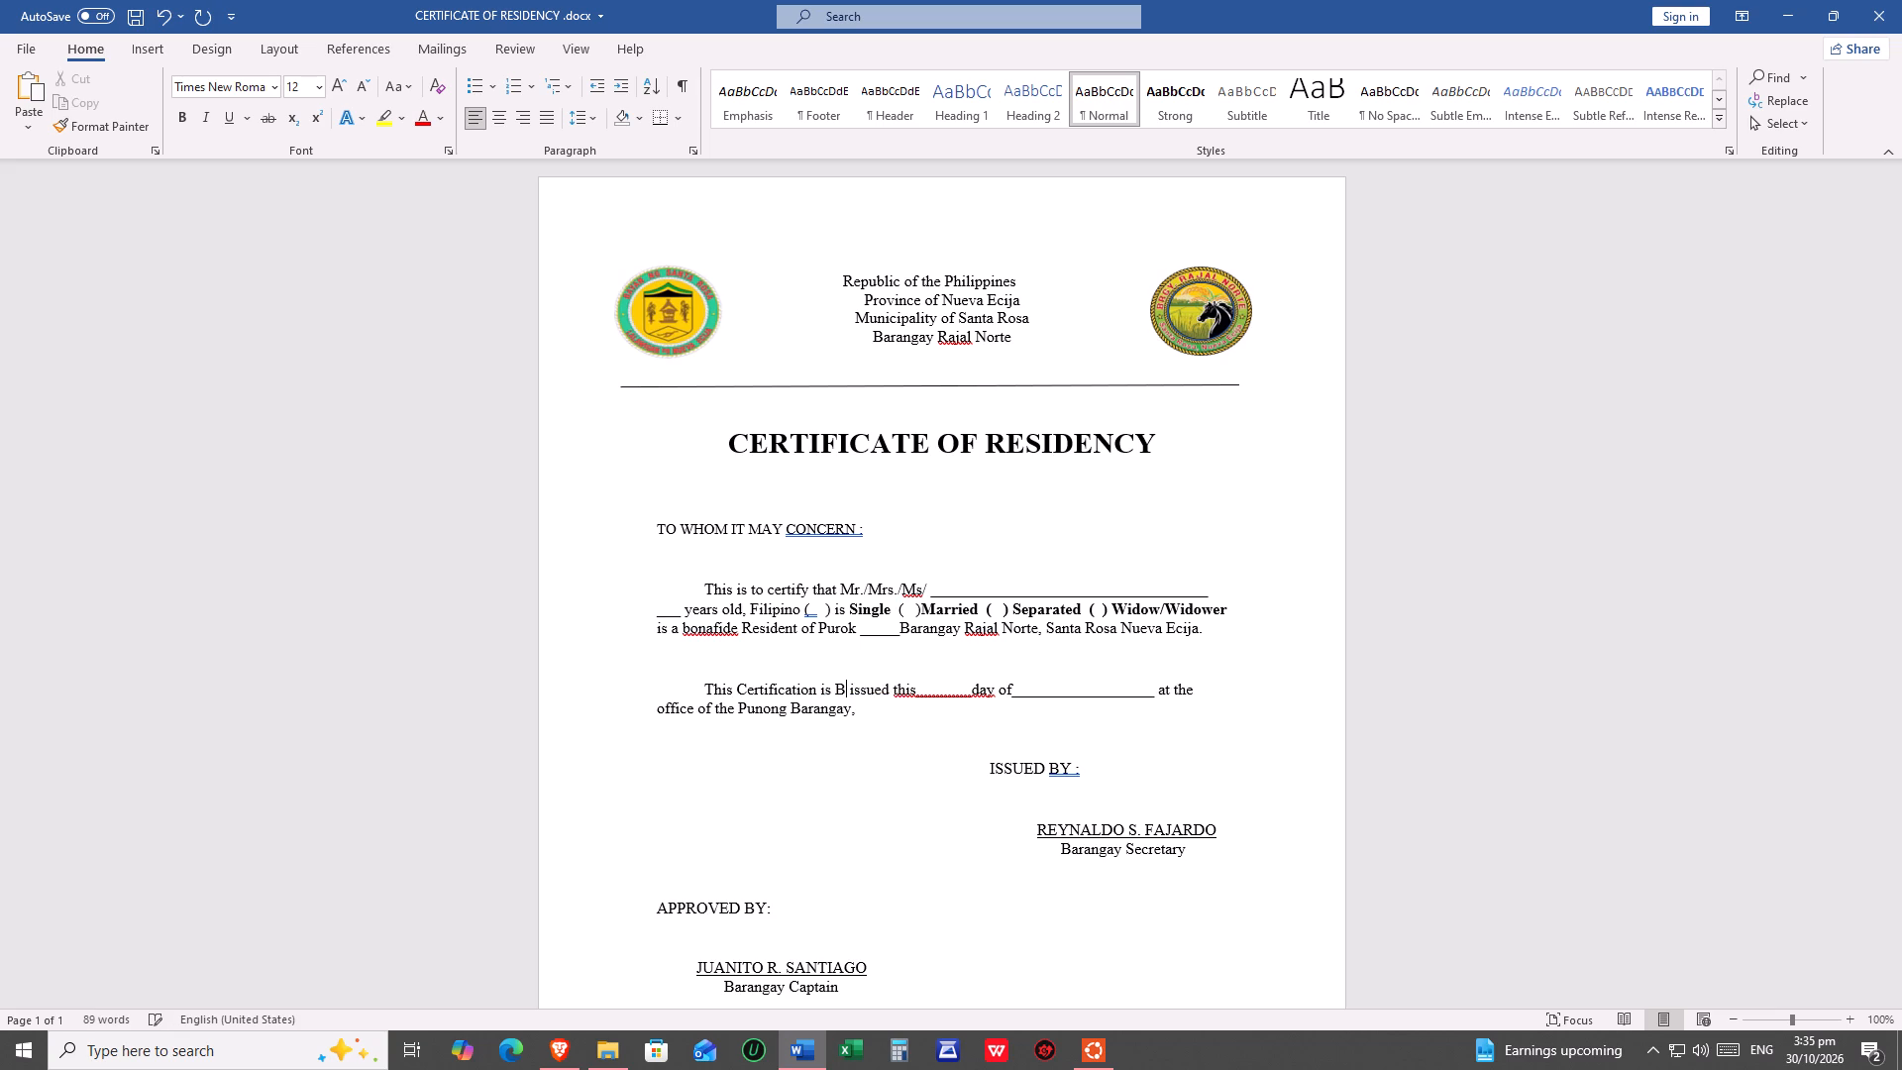
{"action": "key", "text": "BackSpace"}
{"action": "type", "text": "being"}
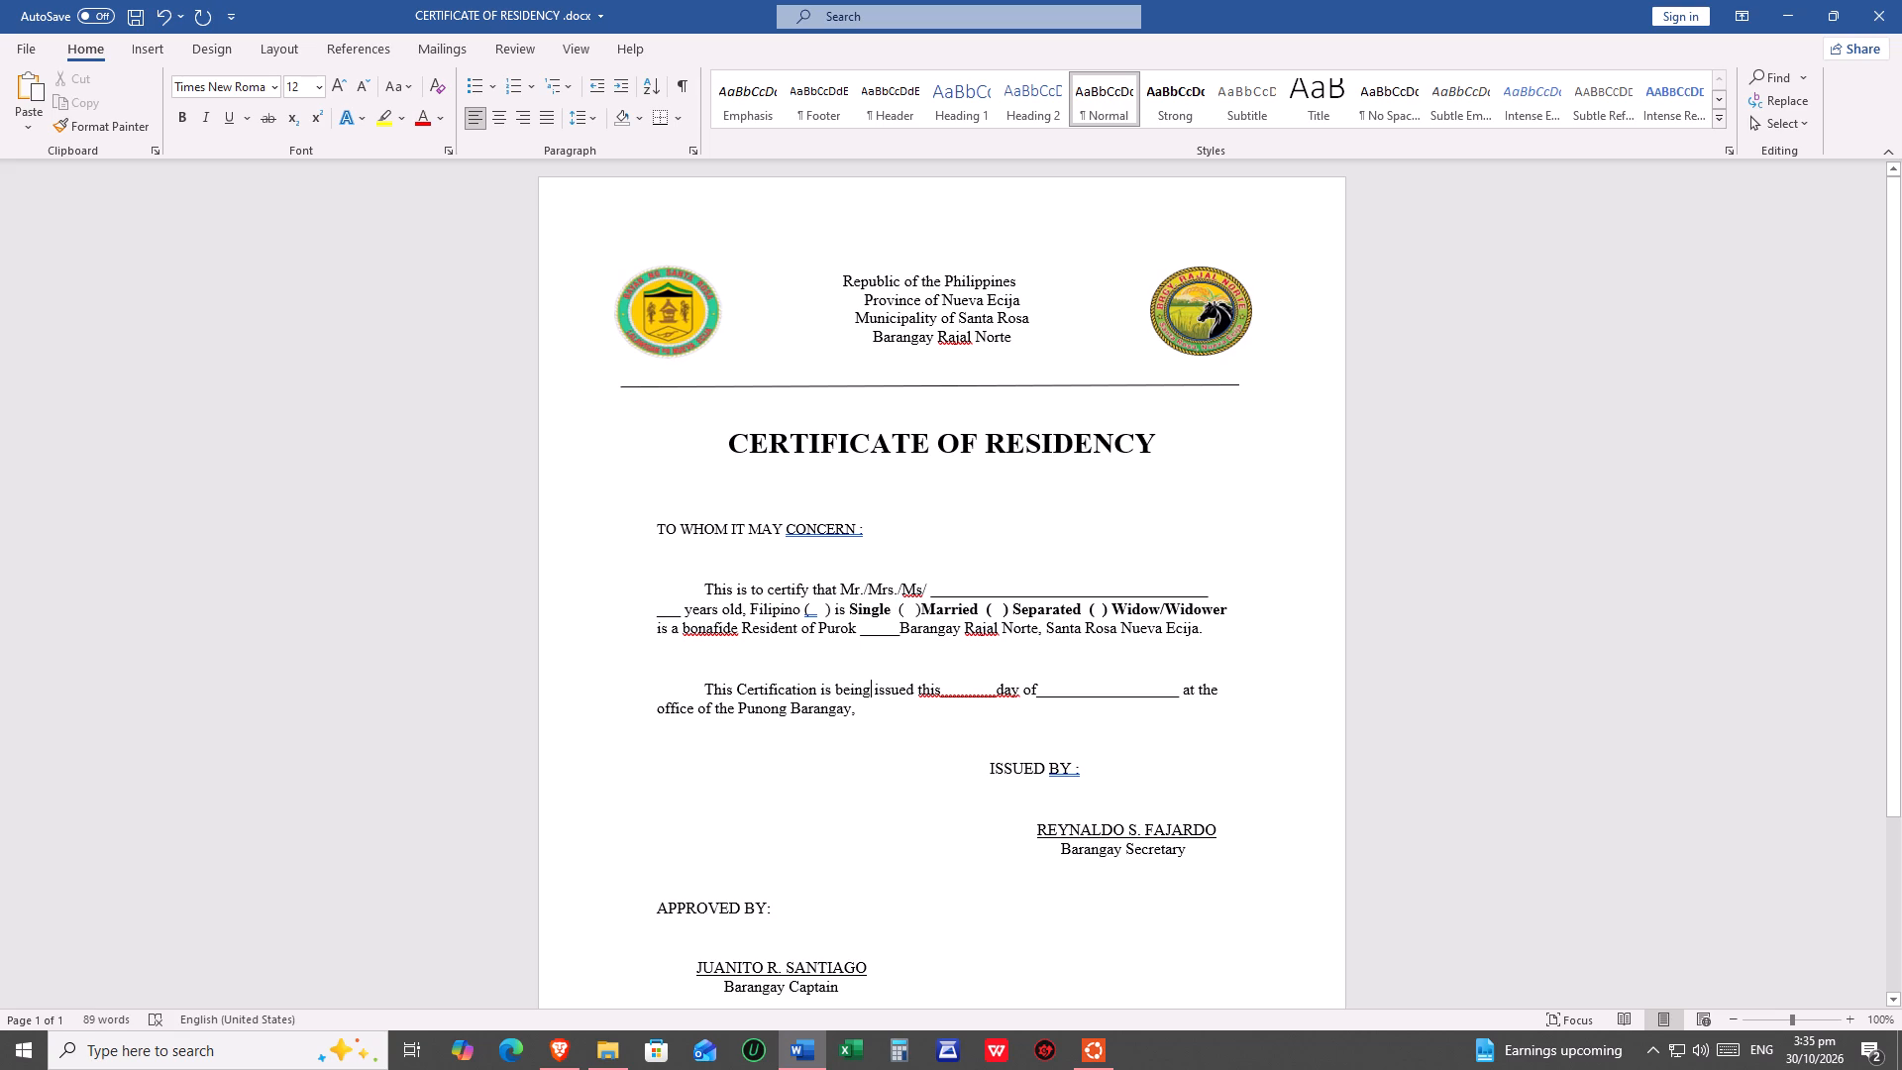
Delete the date wording from "this" through "at the" between "issued" and "office of the Punong Barangay".
{"action": "left_click_drag", "start_coordinate": [1233, 687], "coordinate": [973, 688]}
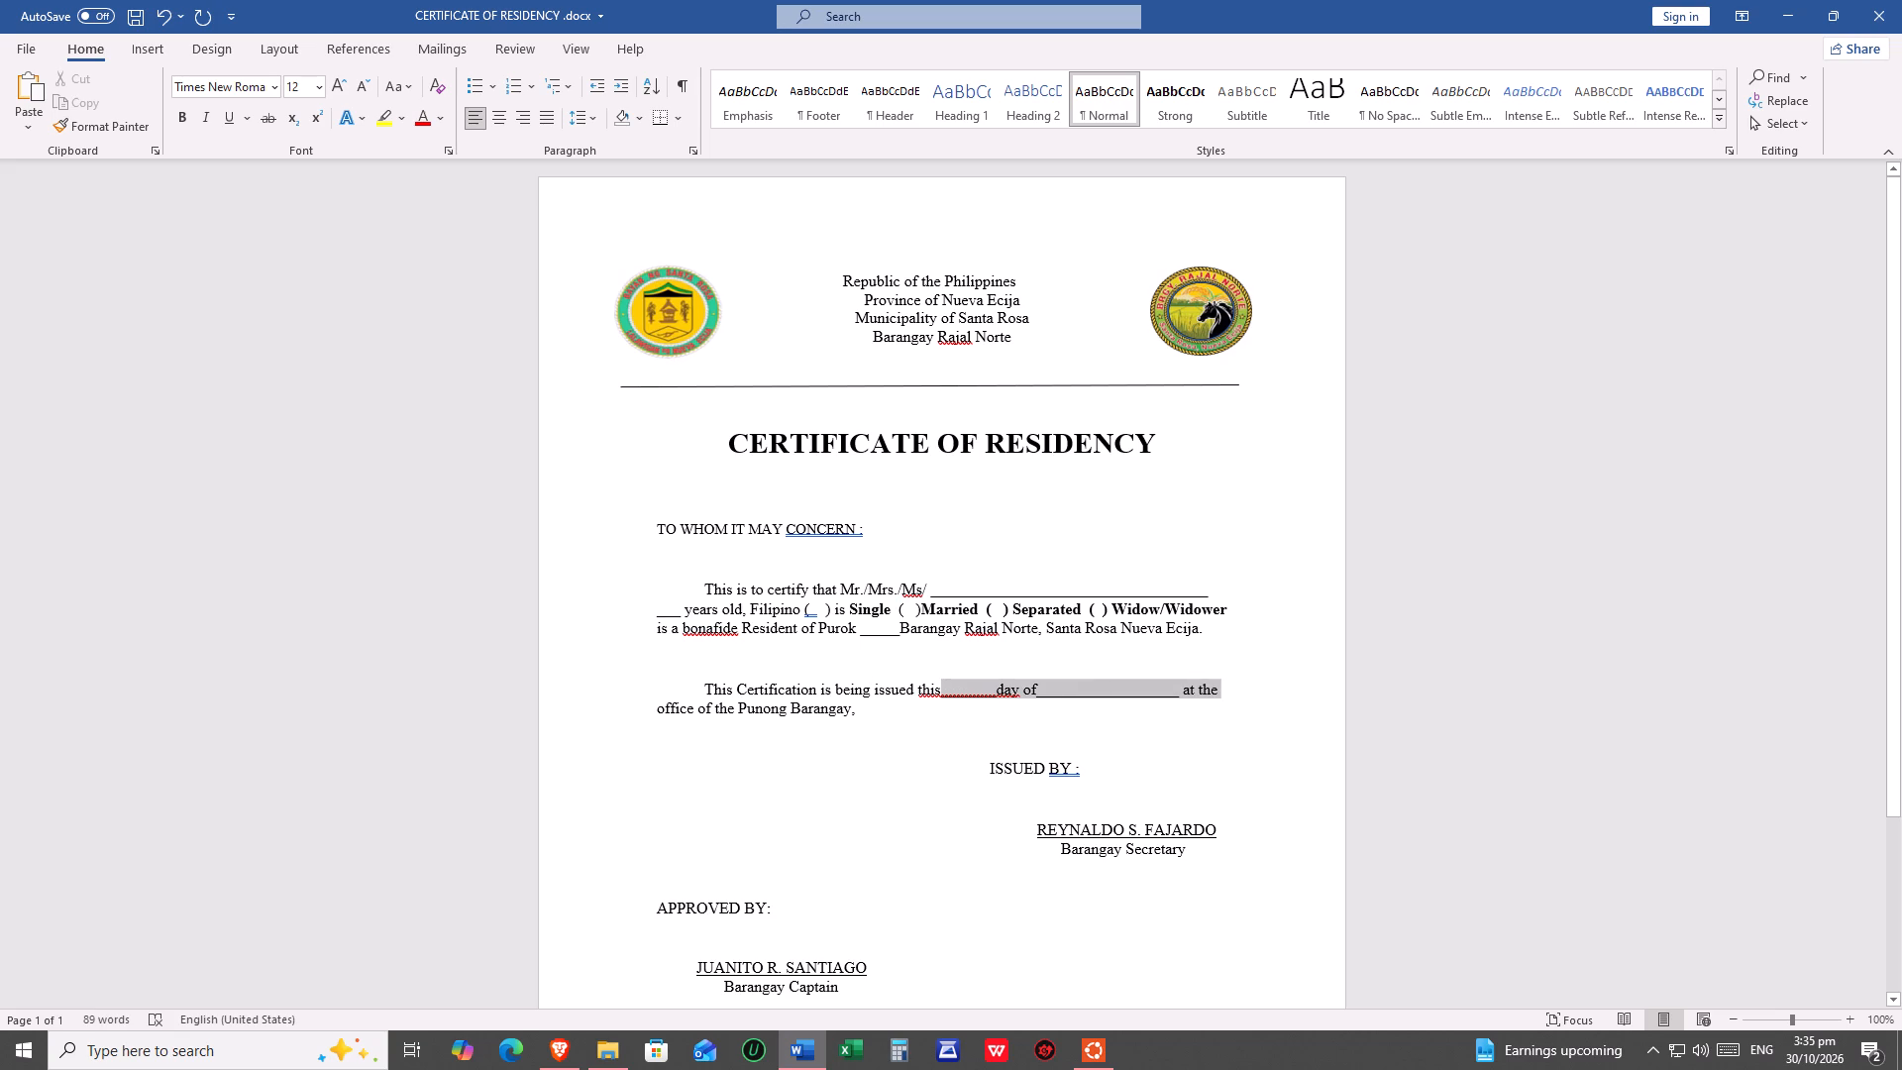
{"action": "left_click_drag", "start_coordinate": [973, 688], "coordinate": [961, 687]}
{"action": "key", "text": "BackSpace"}
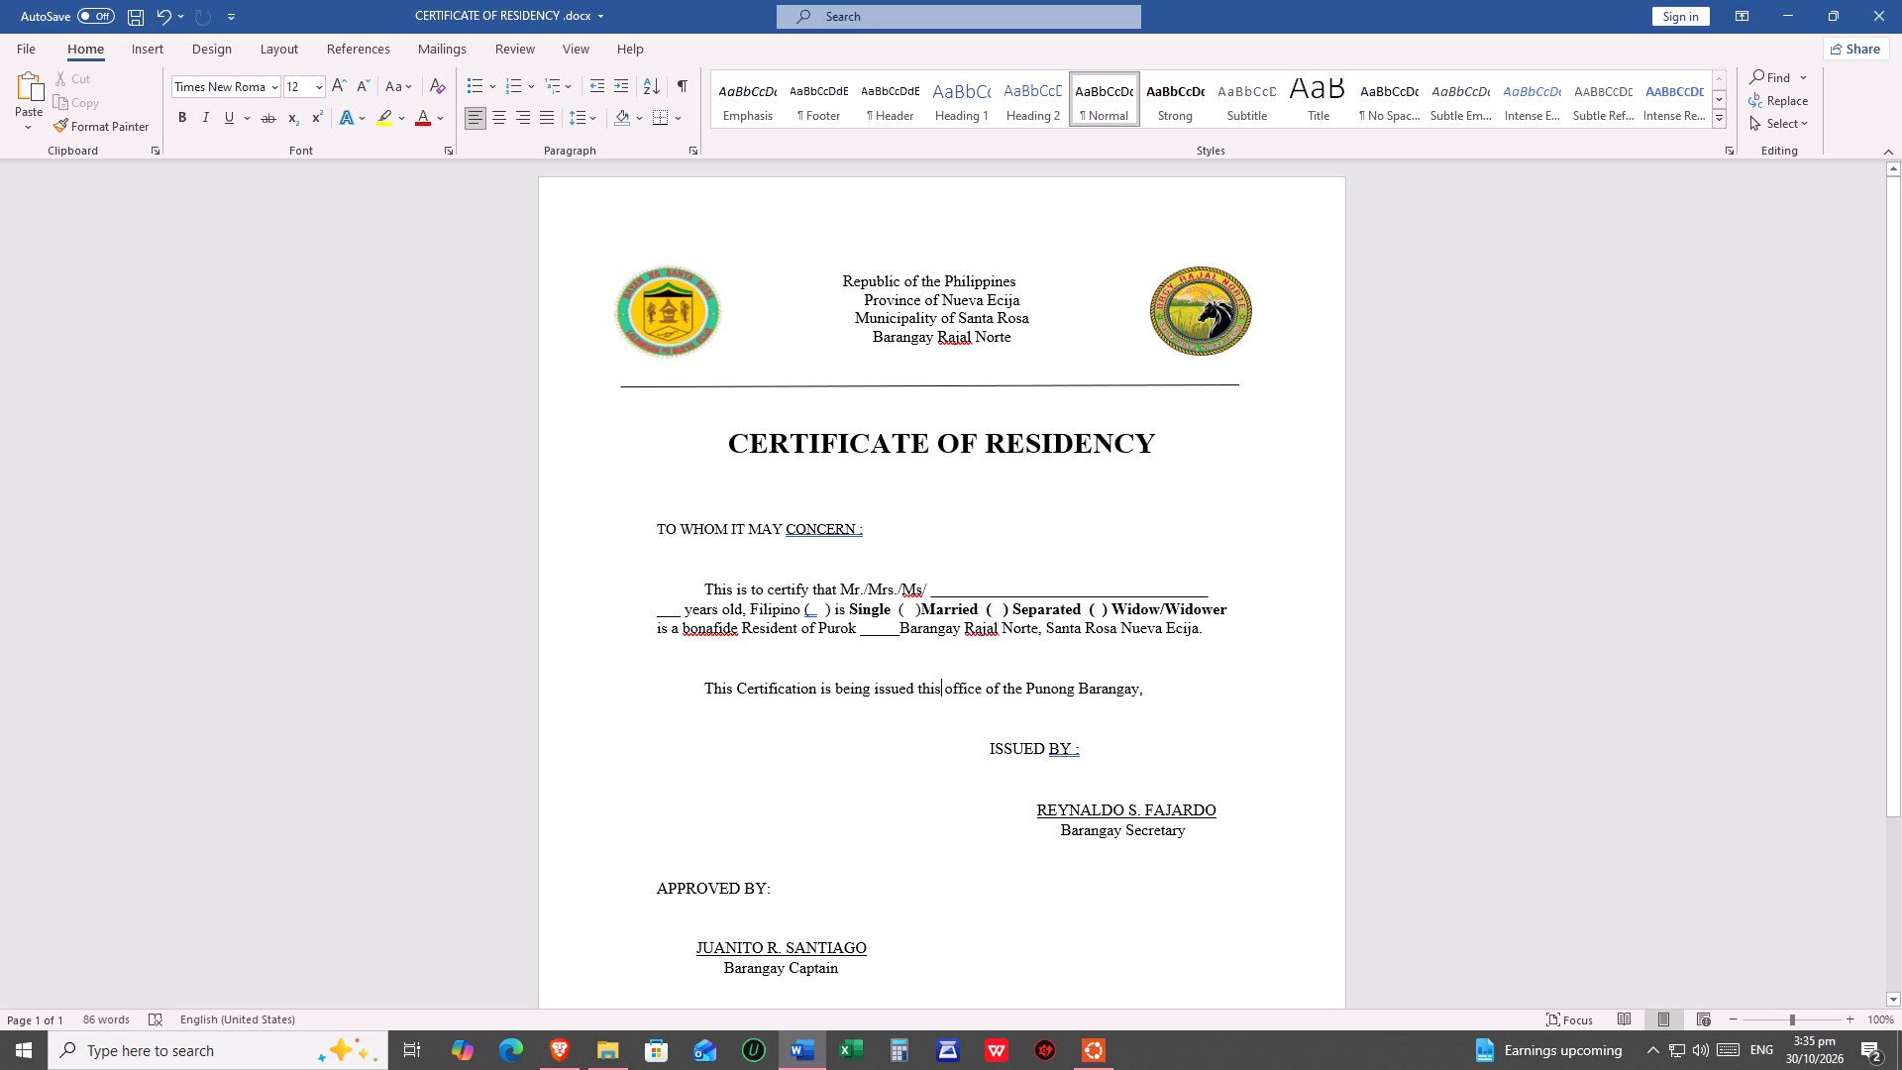
{"action": "key", "text": "BackSpace"}
{"action": "key", "text": "BackSpace"}
{"action": "key", "text": "BackSpace"}
{"action": "key", "text": "BackSpace"}
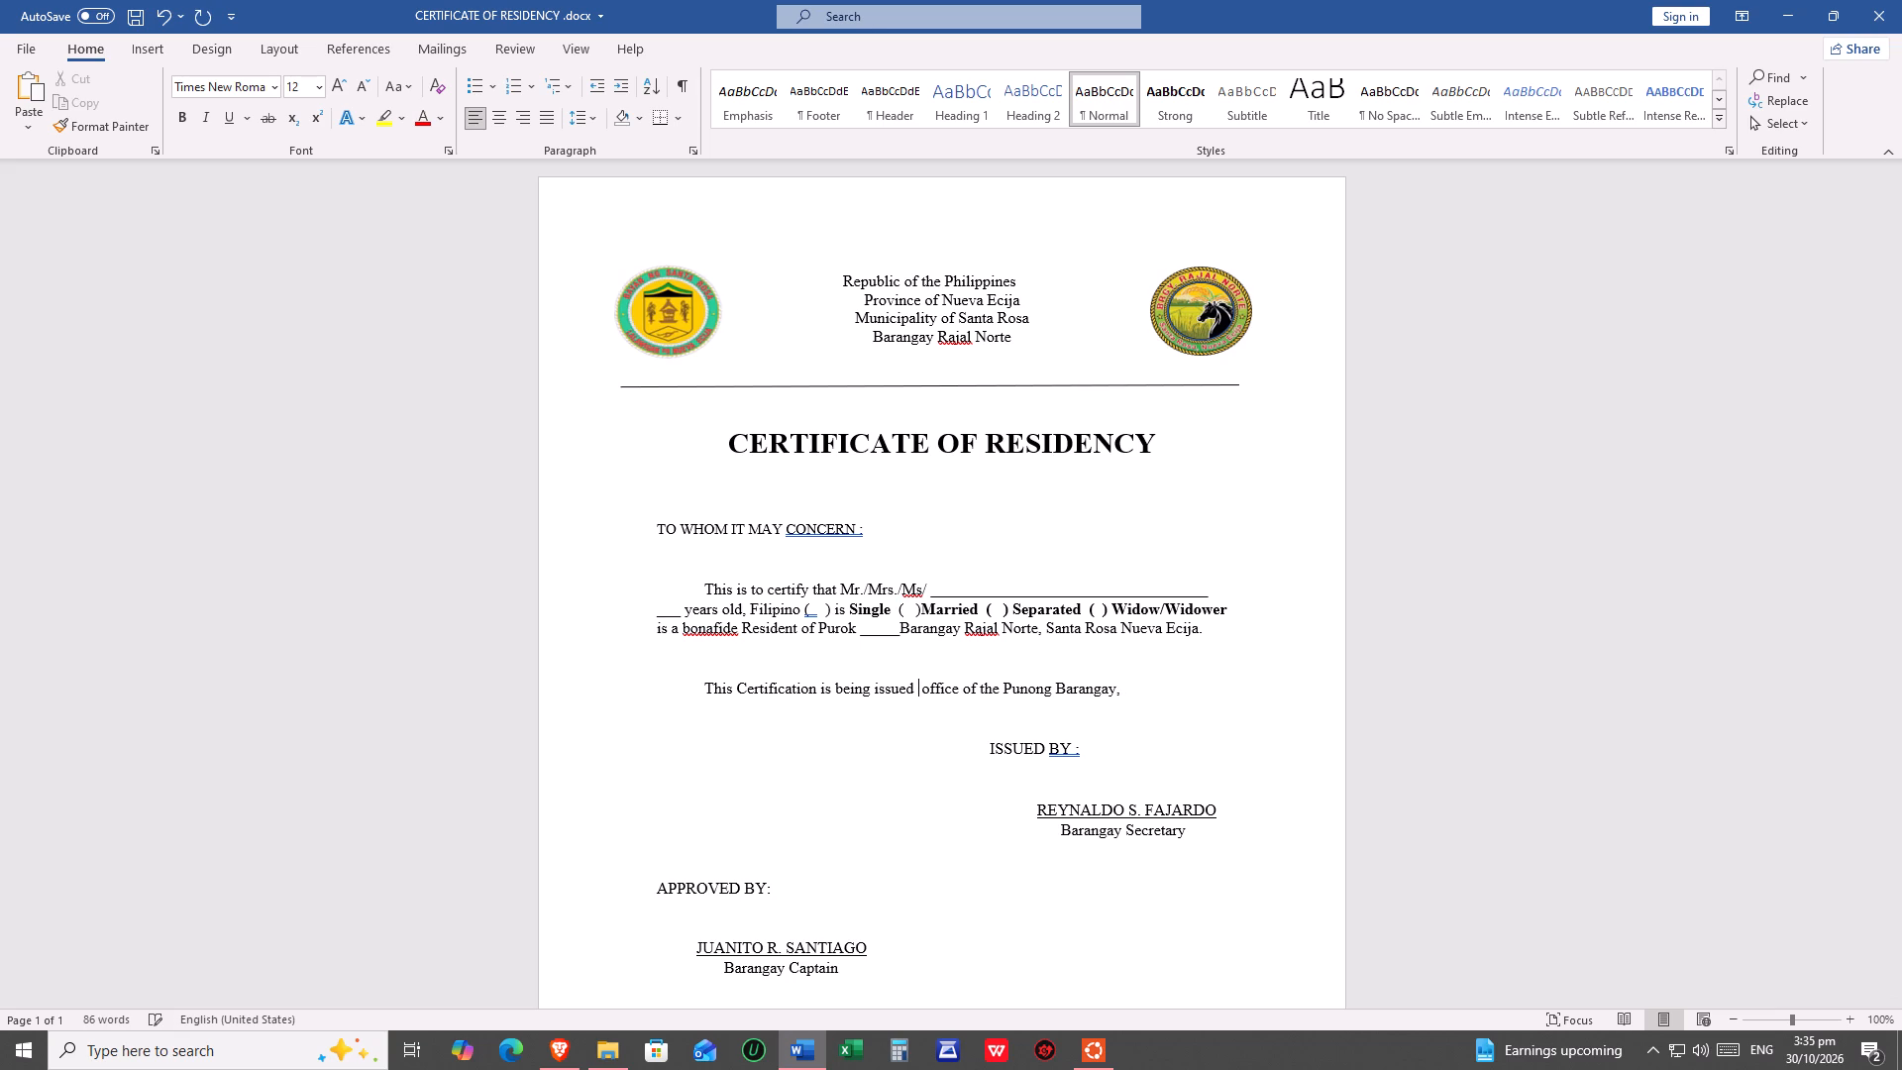
Add "upon the request" after "This Certification is being issued".
{"action": "type", "text": "u[pon"}
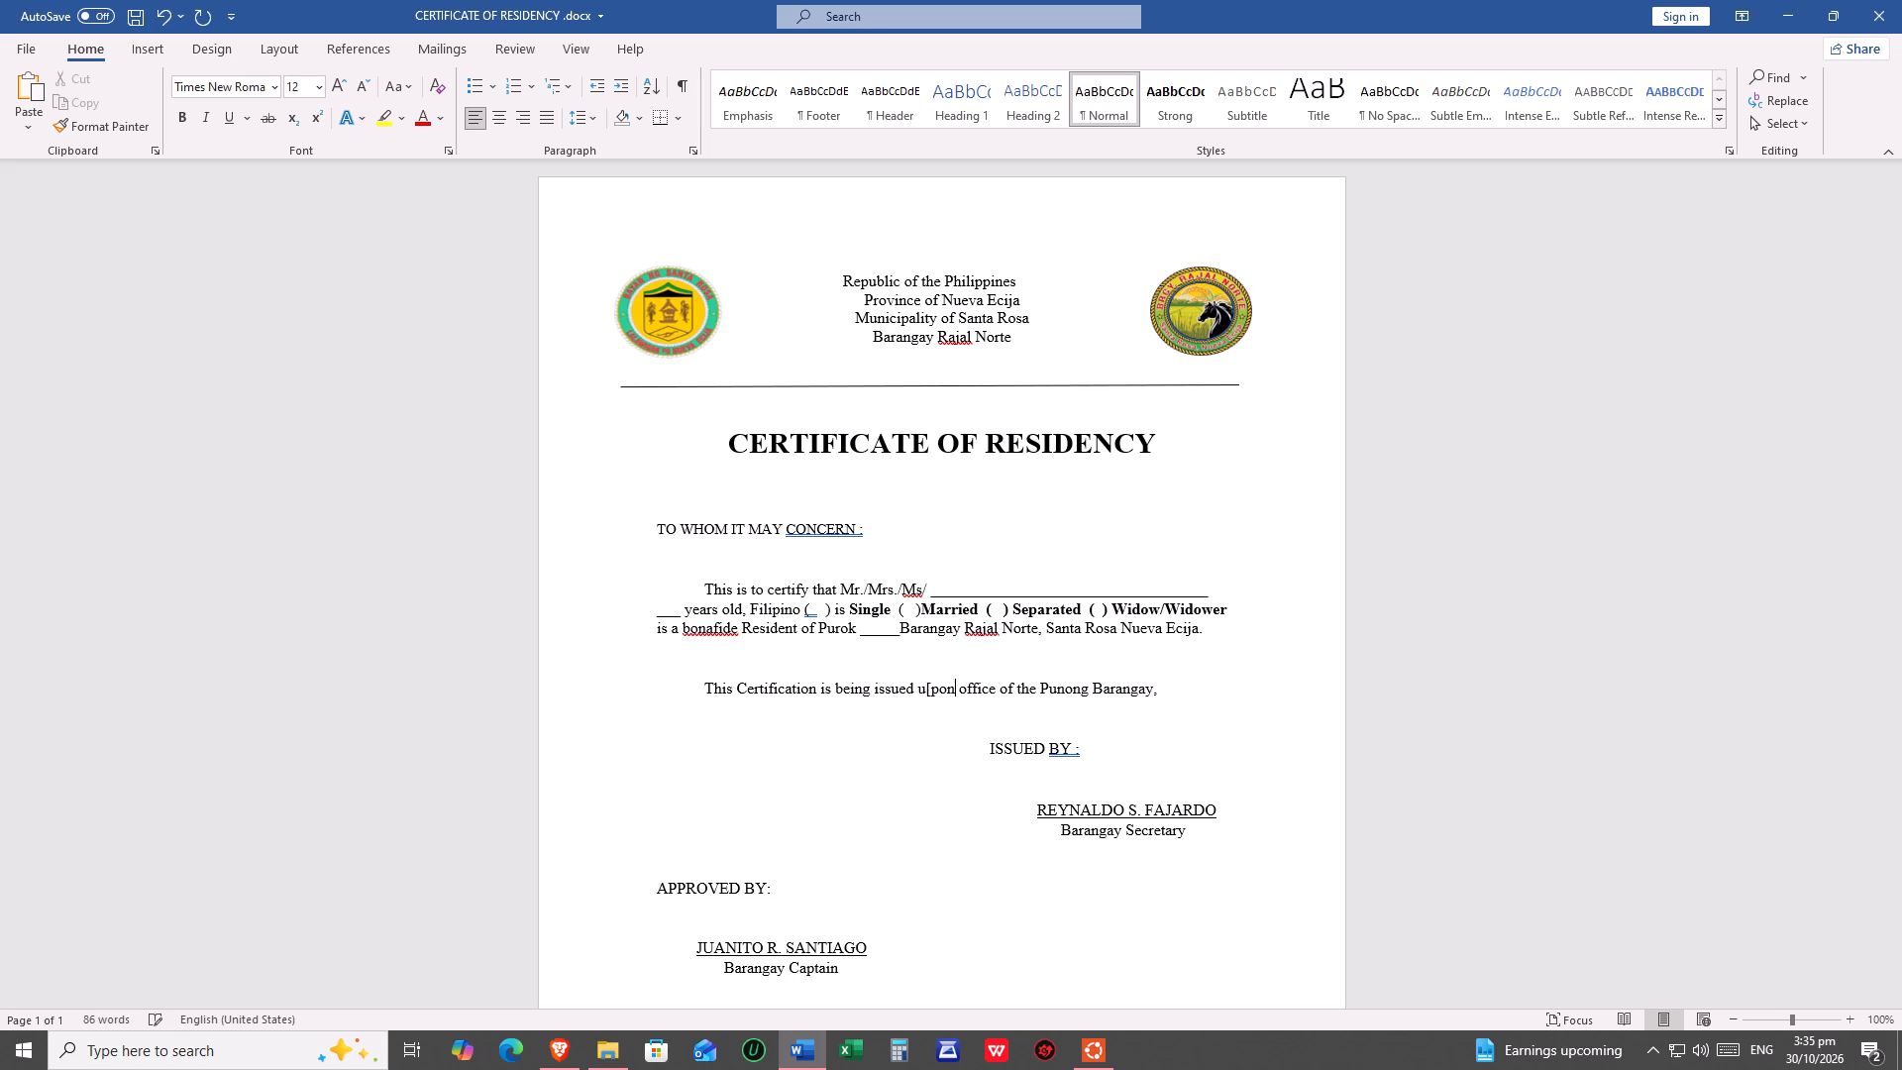
{"action": "key", "text": "BackSpace"}
{"action": "key", "text": "BackSpace"}
{"action": "key", "text": "BackSpace"}
{"action": "key", "text": "BackSpace"}
{"action": "type", "text": "pon"}
{"action": "key", "text": "space"}
{"action": "type", "text": "the"}
{"action": "key", "text": "space"}
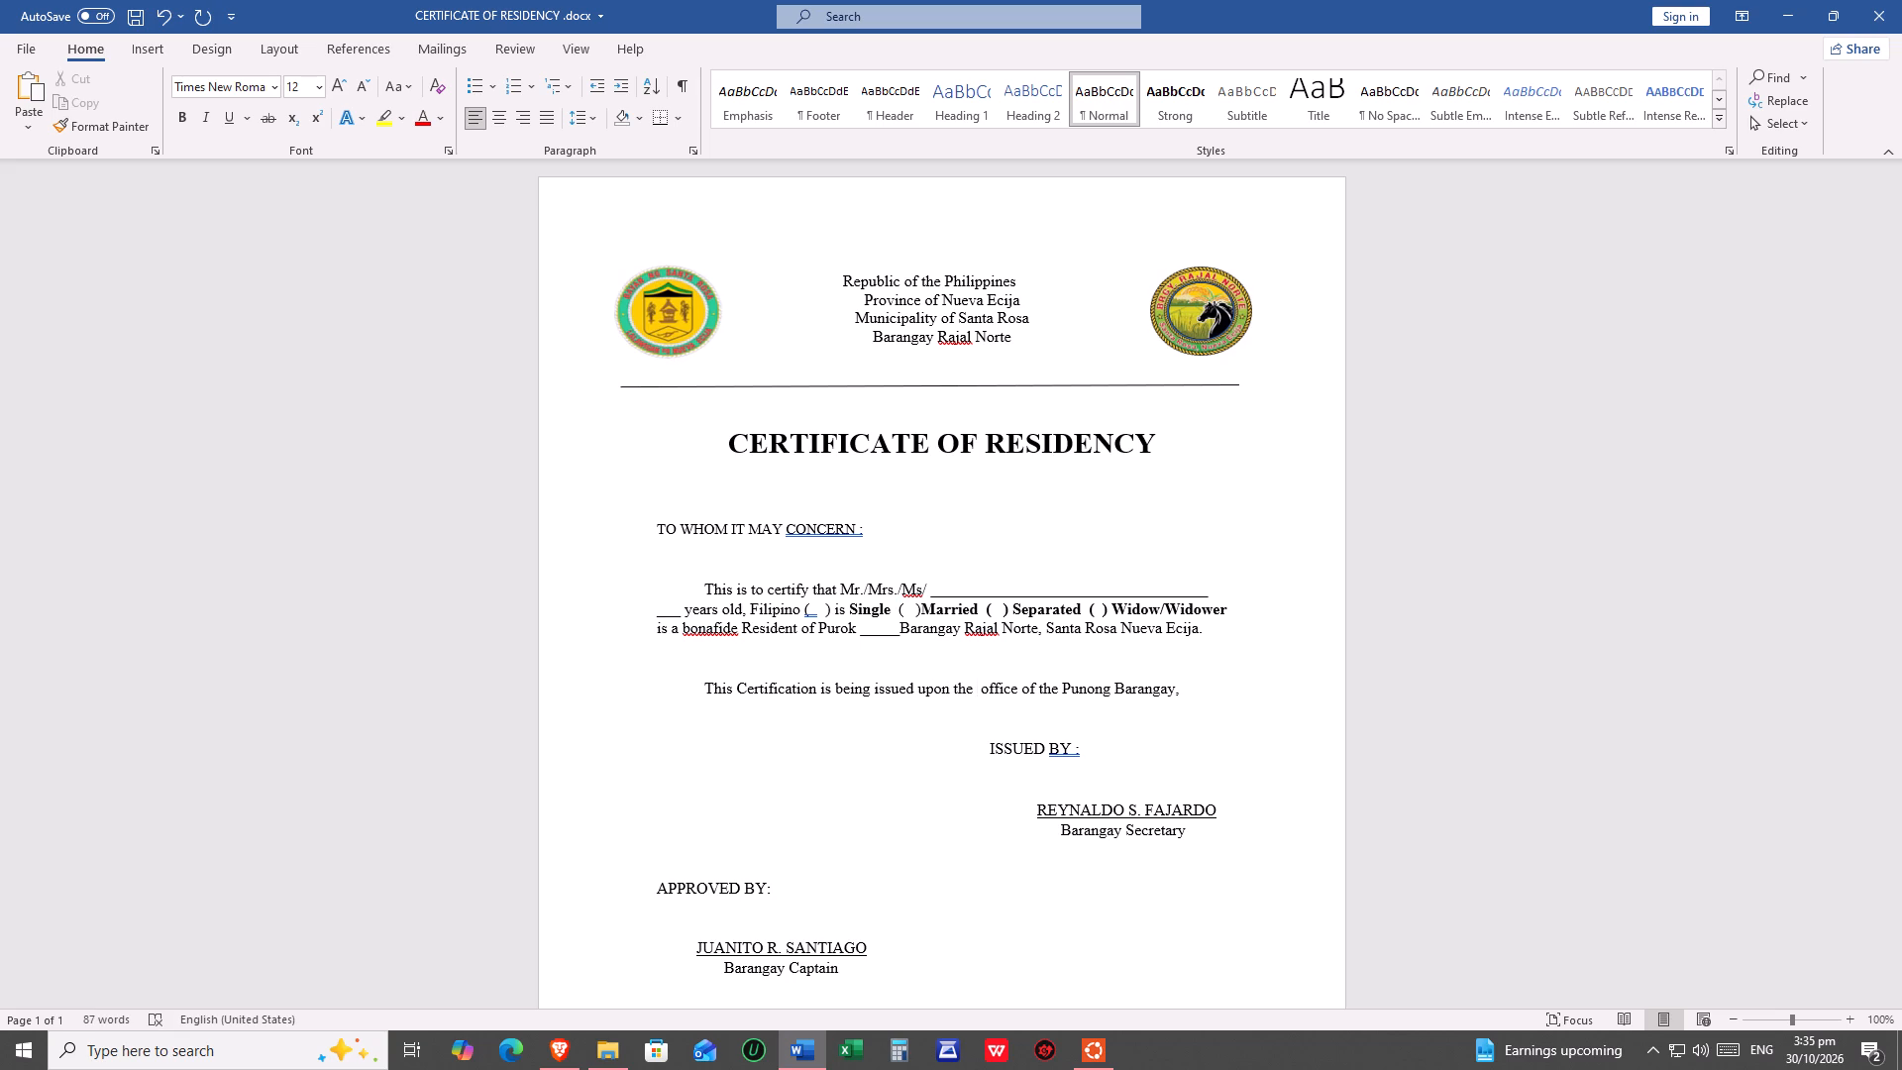
{"action": "type", "text": "request"}
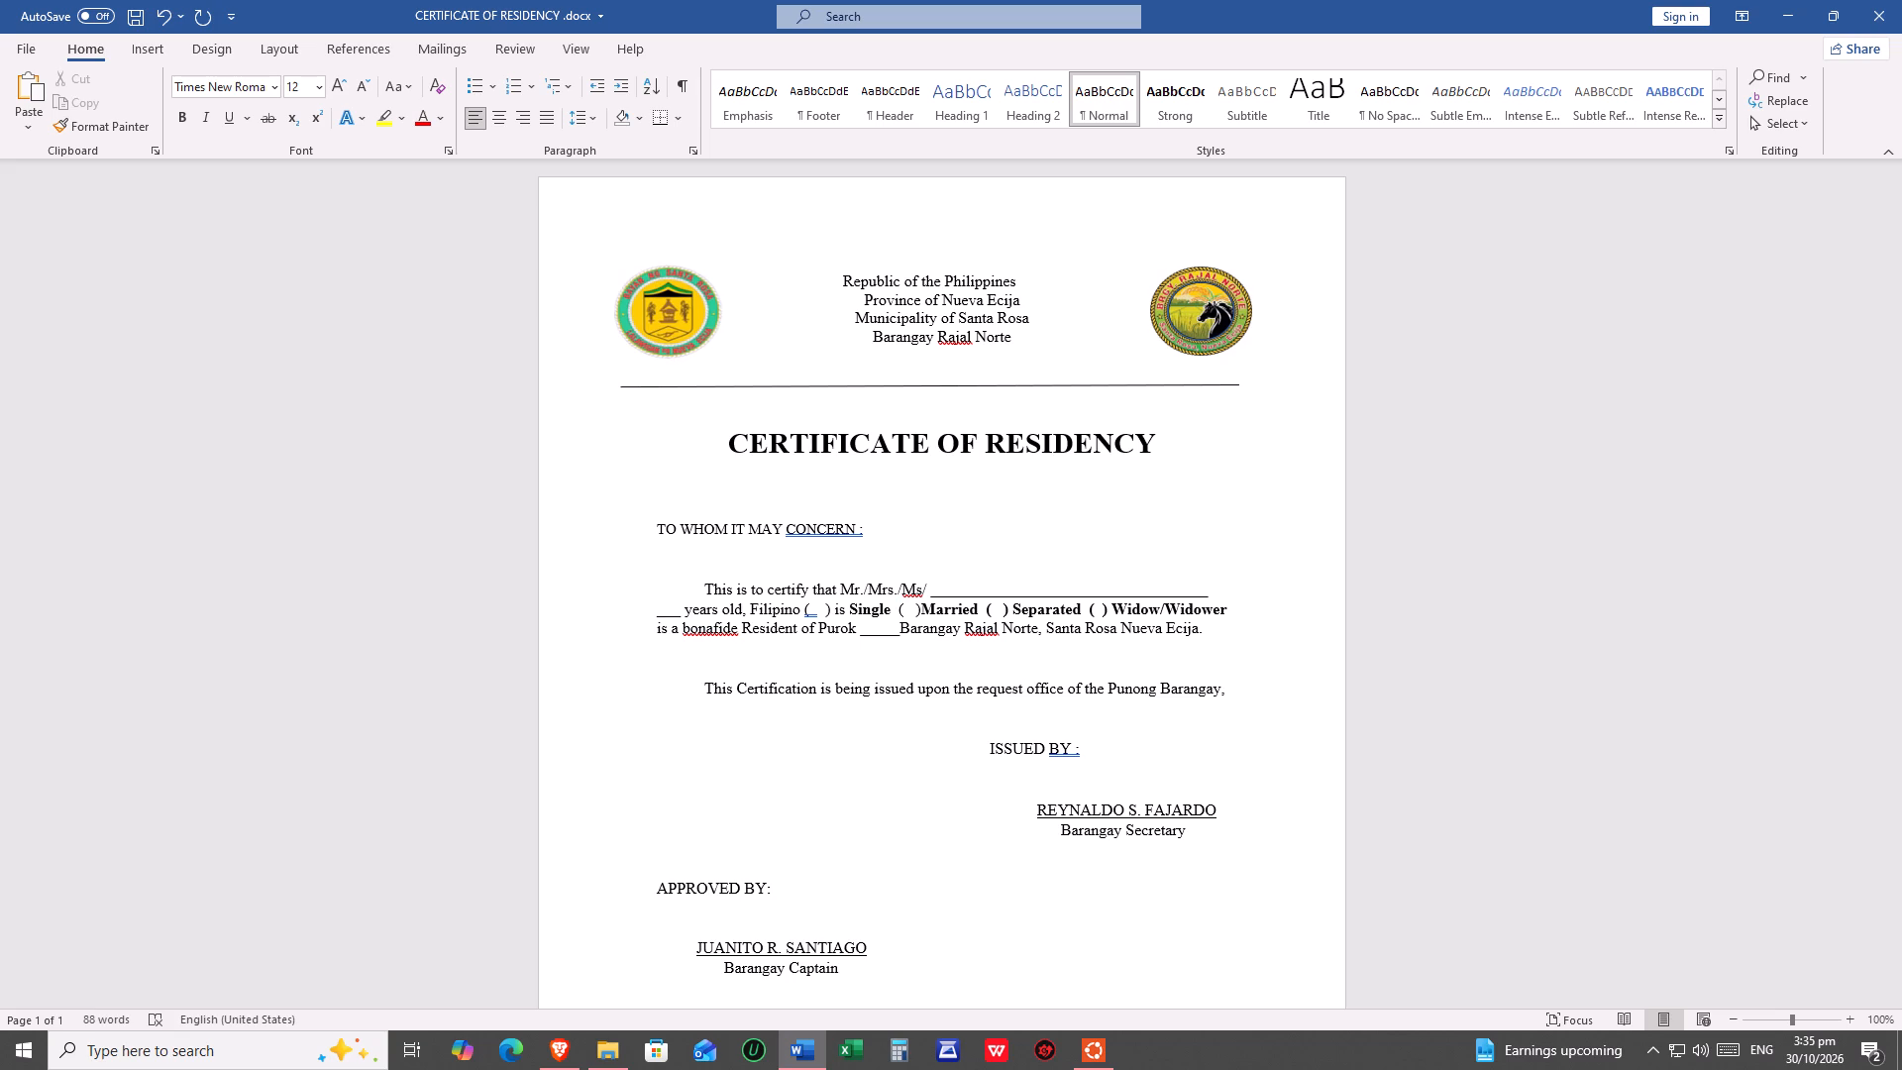
Continue the certification sentence after "request" with "of the above named person".
{"action": "key", "text": "space"}
{"action": "type", "text": "of the"}
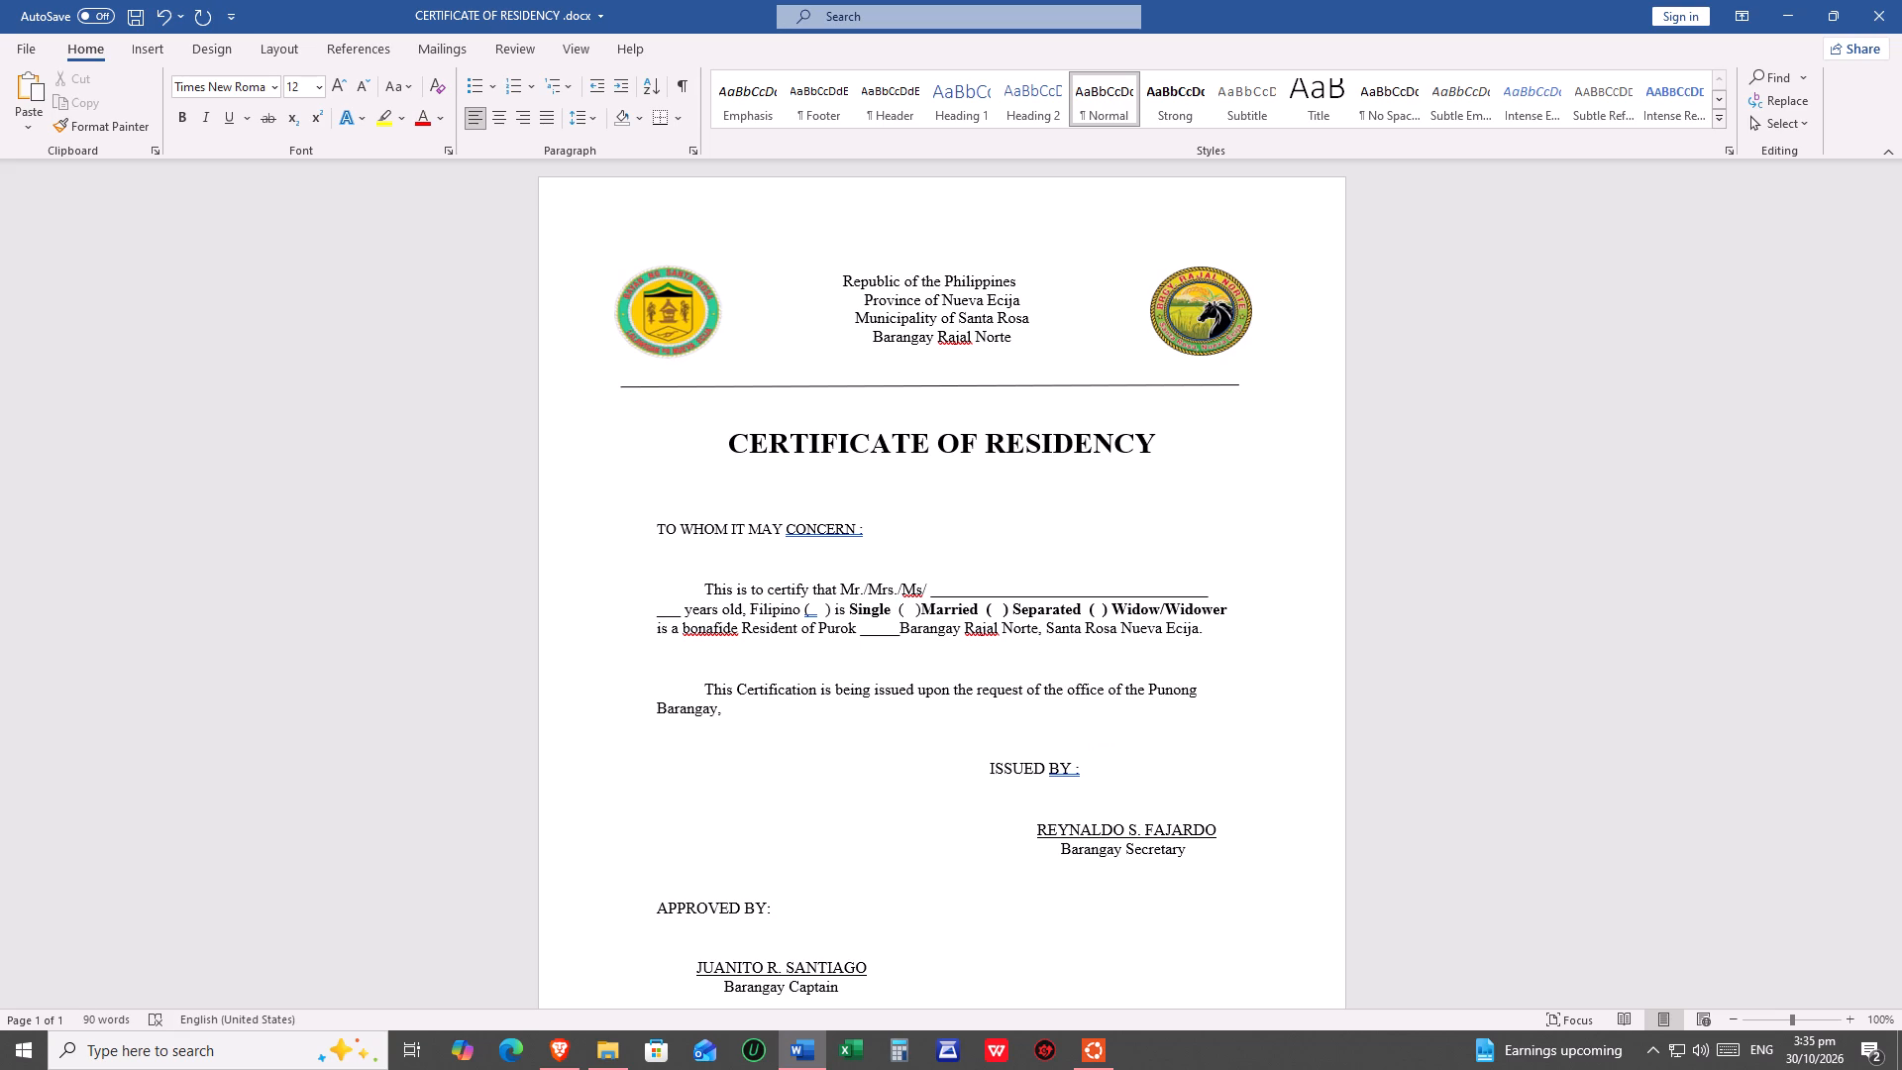
{"action": "key", "text": "space"}
{"action": "type", "text": "above"}
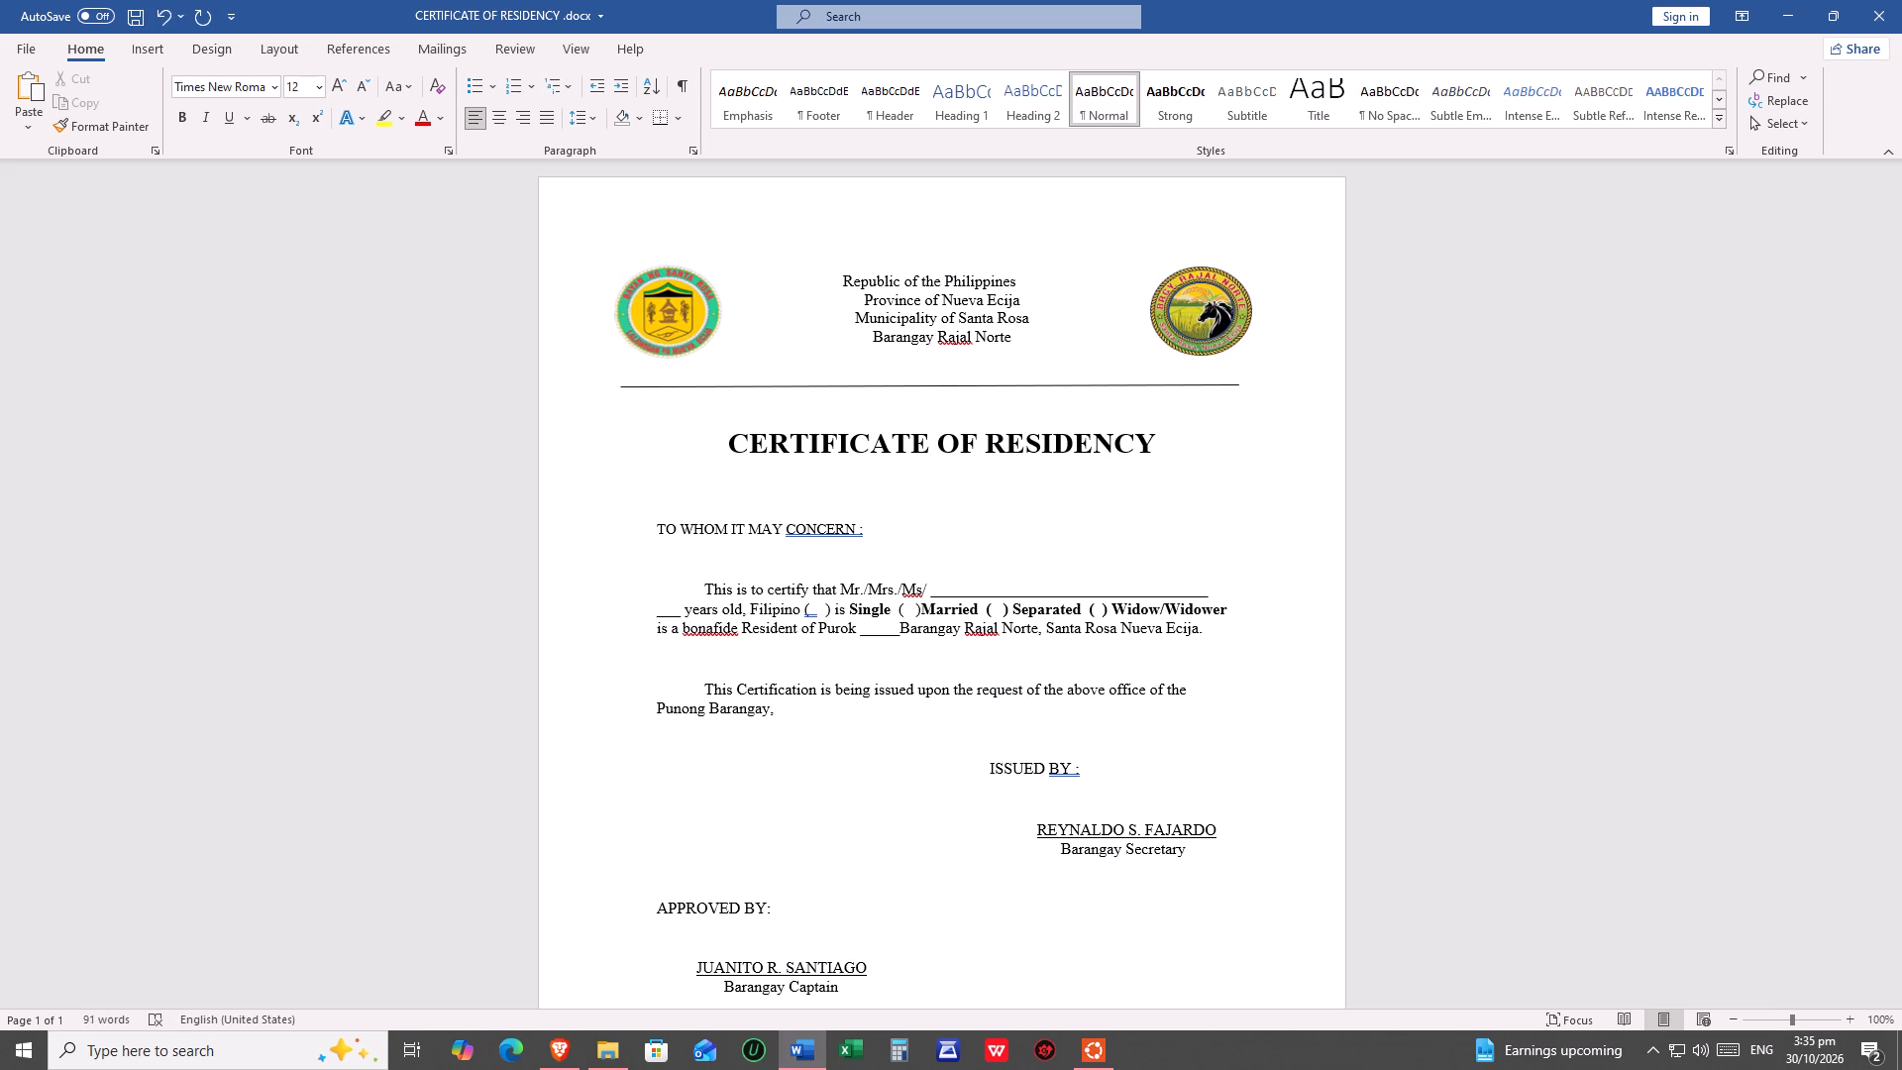
{"action": "key", "text": "space"}
{"action": "type", "text": "named"}
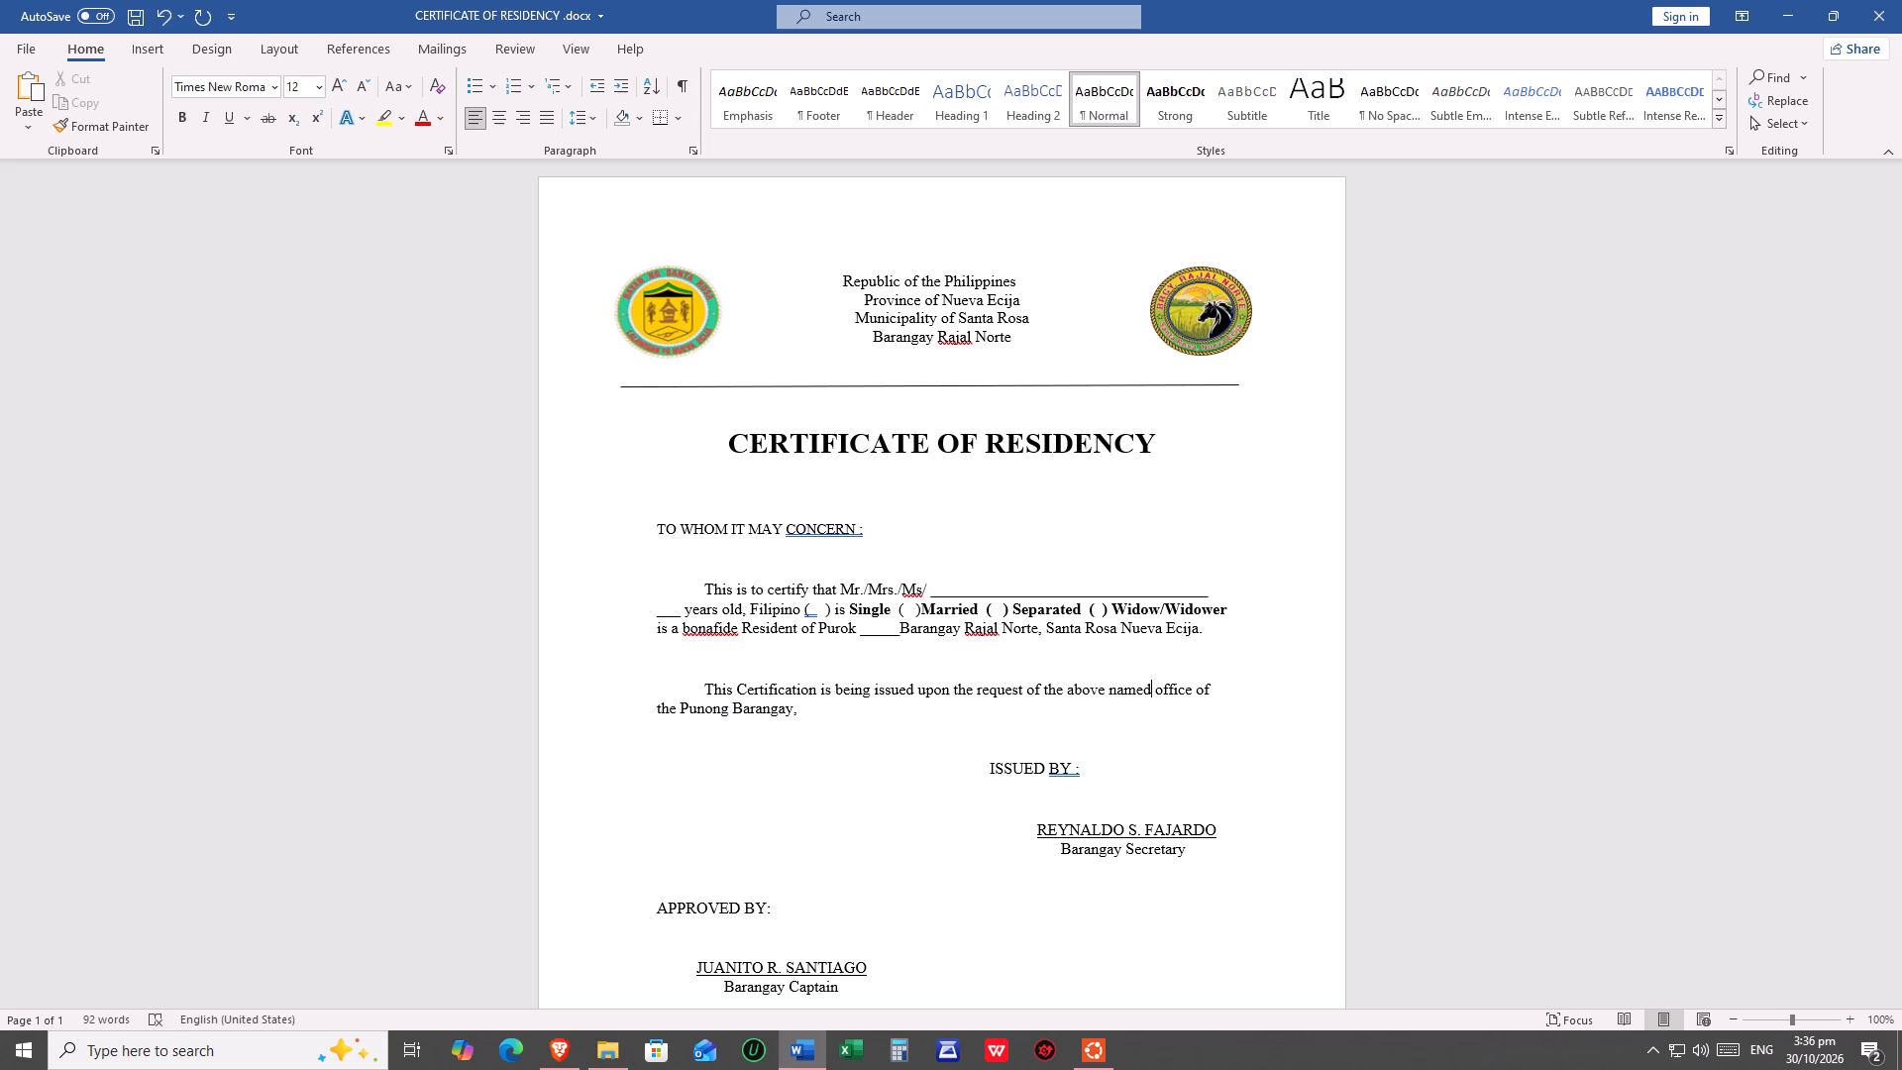
{"action": "key", "text": "space"}
{"action": "type", "text": "pewr"}
{"action": "key", "text": "BackSpace"}
{"action": "key", "text": "BackSpace"}
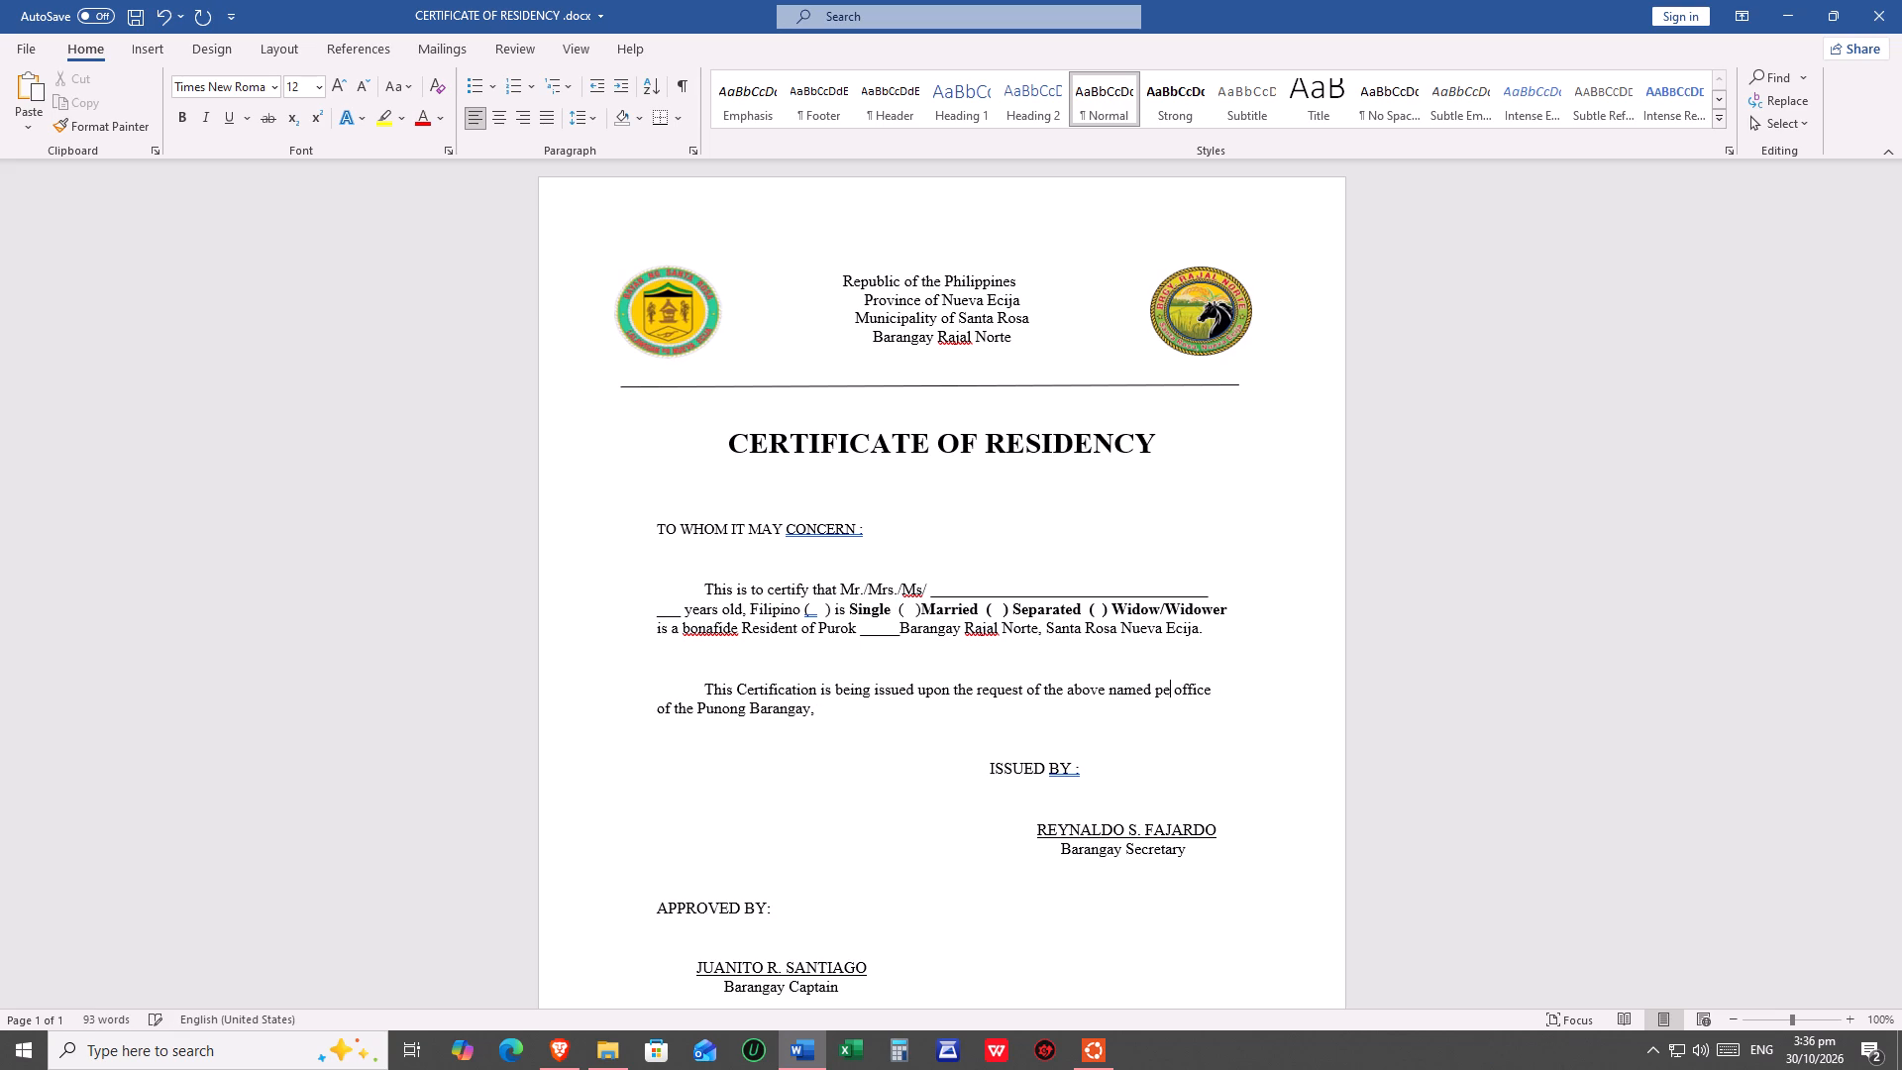
{"action": "type", "text": "rson"}
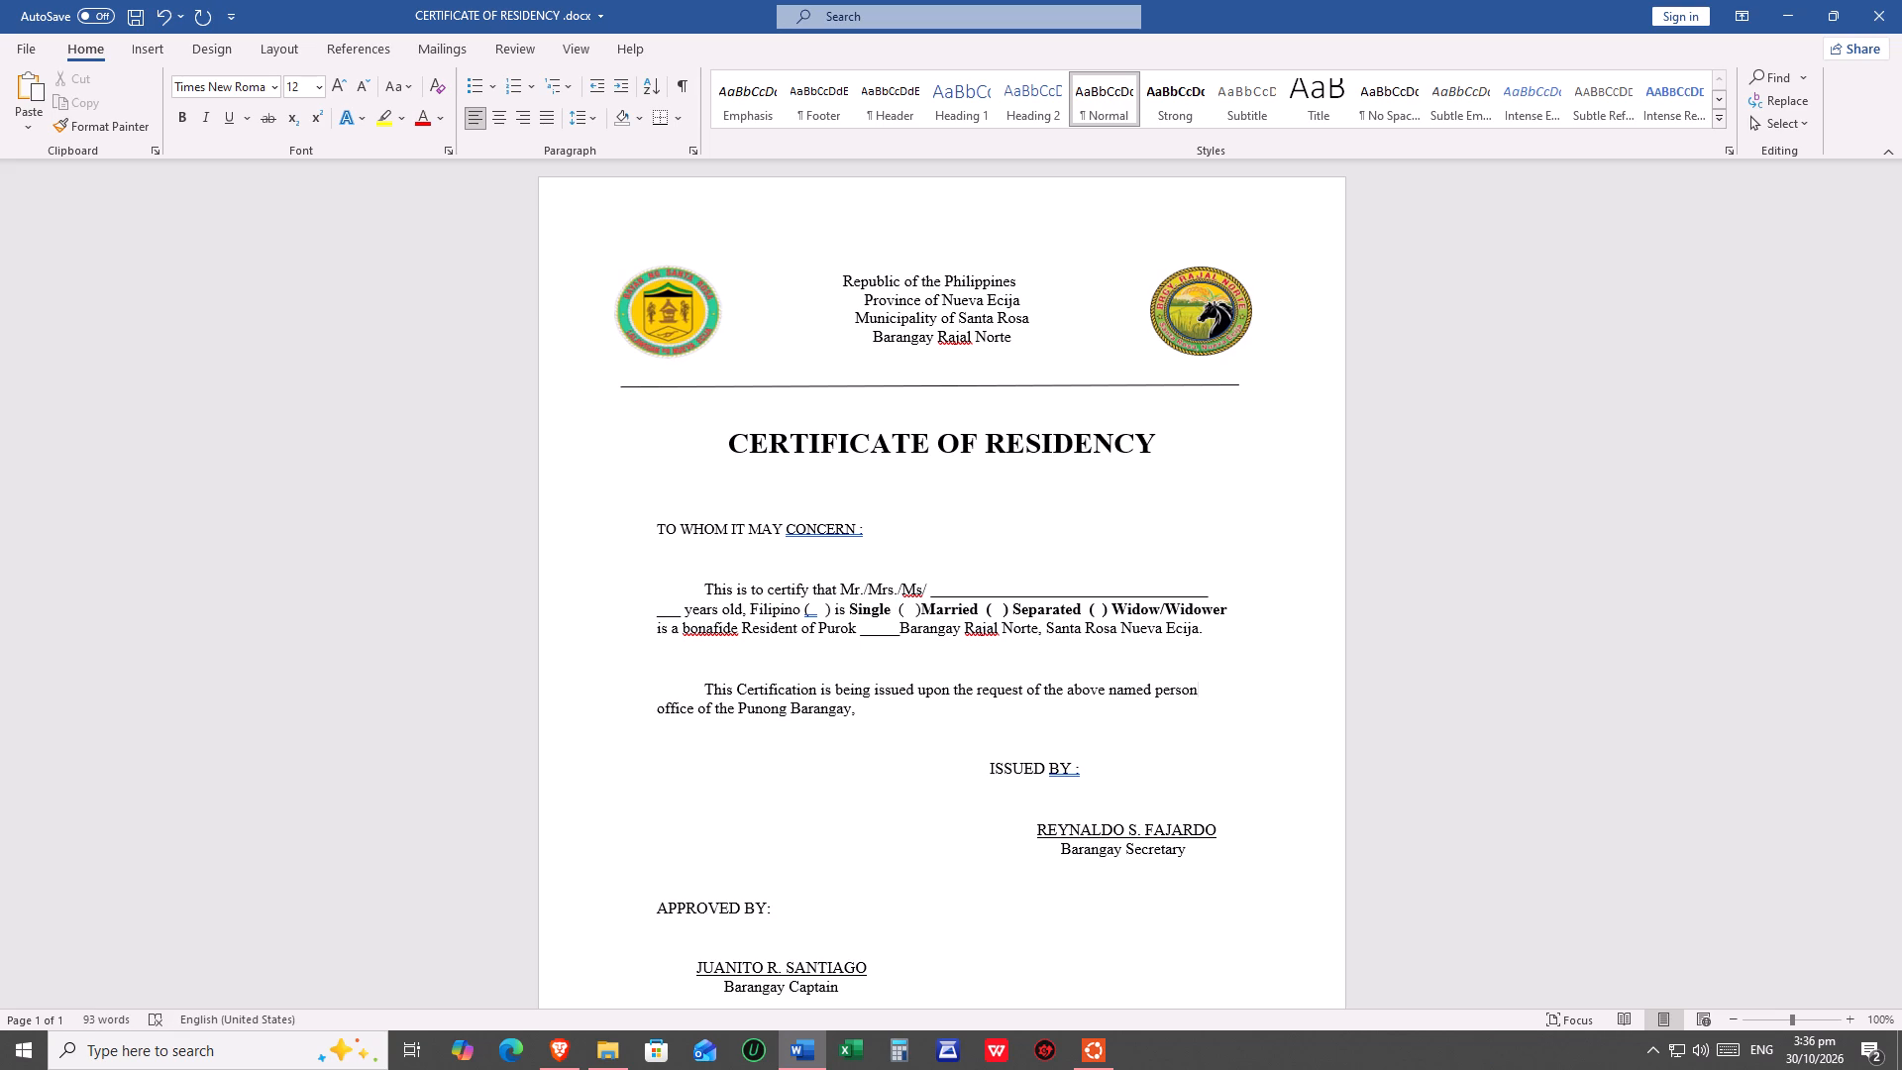
Continue the sentence after "person" with "for whatever legal purposes it may serve to him".
{"action": "key", "text": "space"}
{"action": "type", "text": "for whatever"}
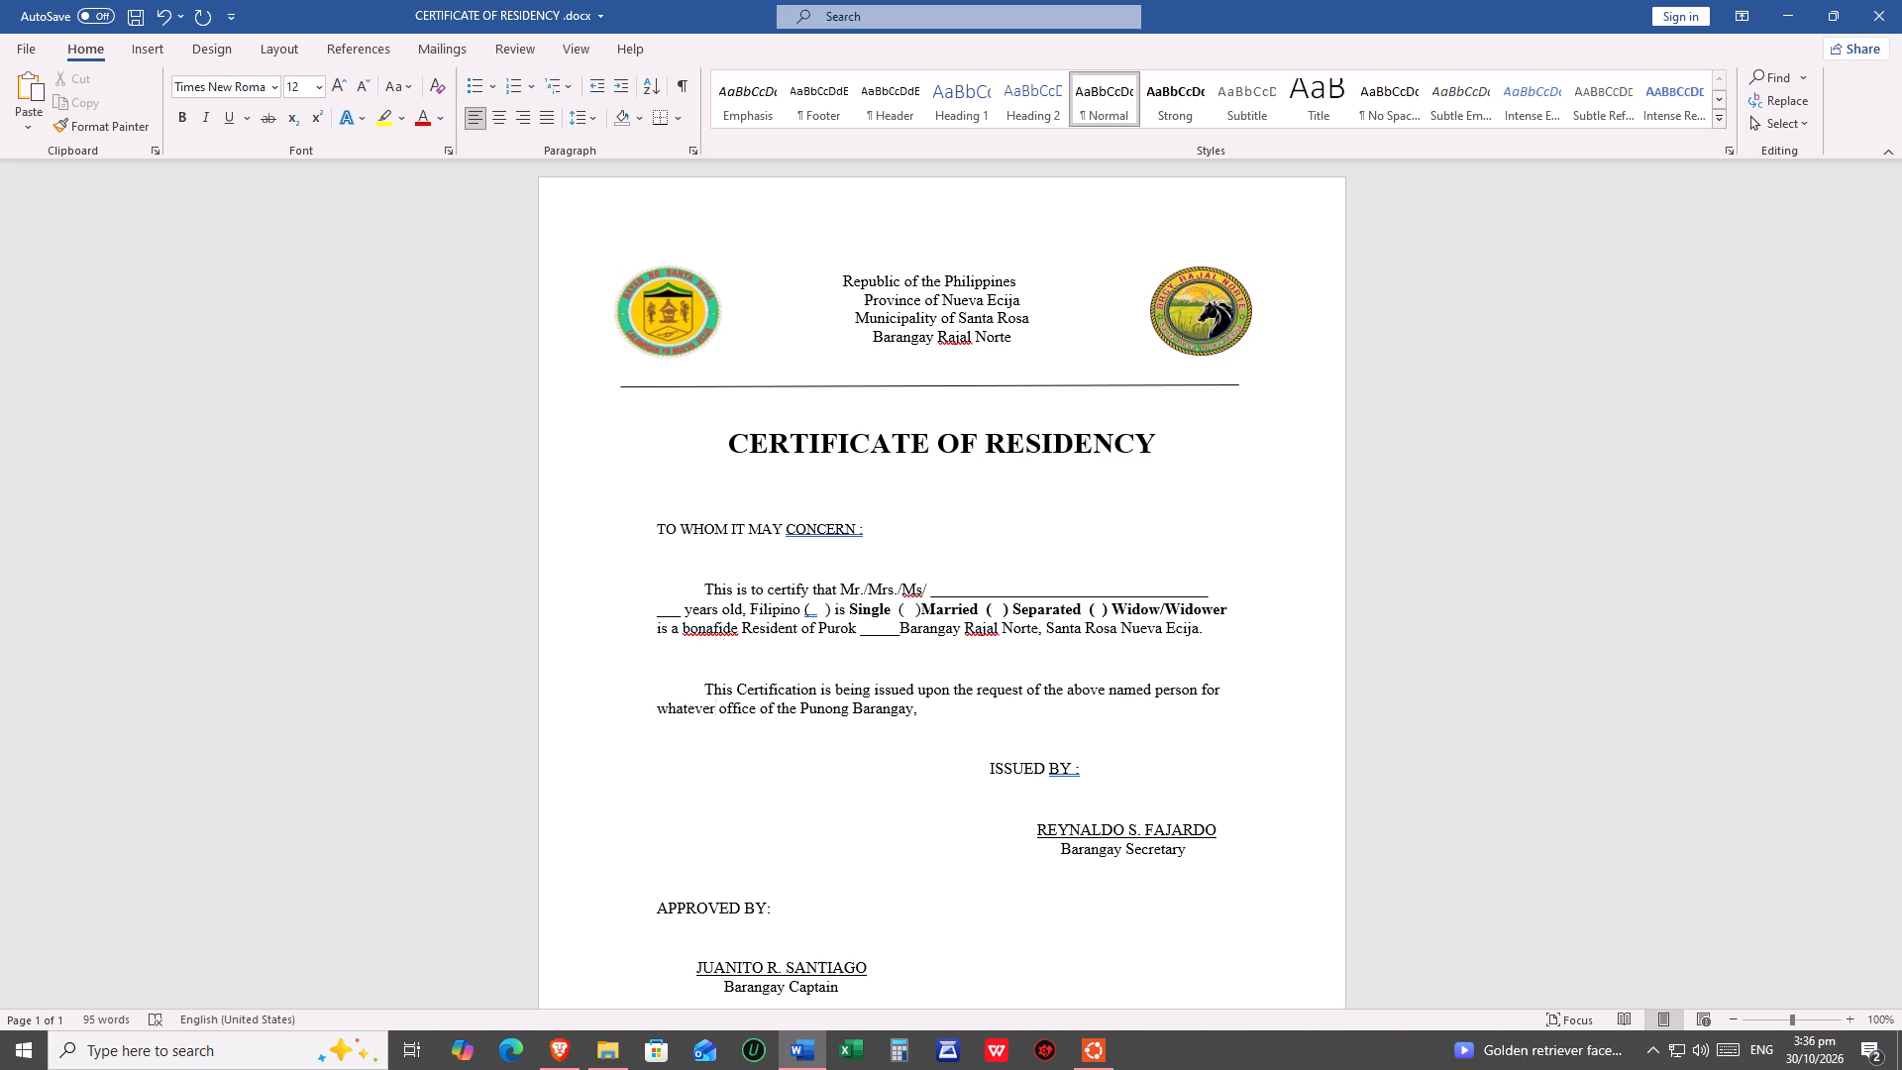
{"action": "key", "text": "space"}
{"action": "type", "text": "legal"}
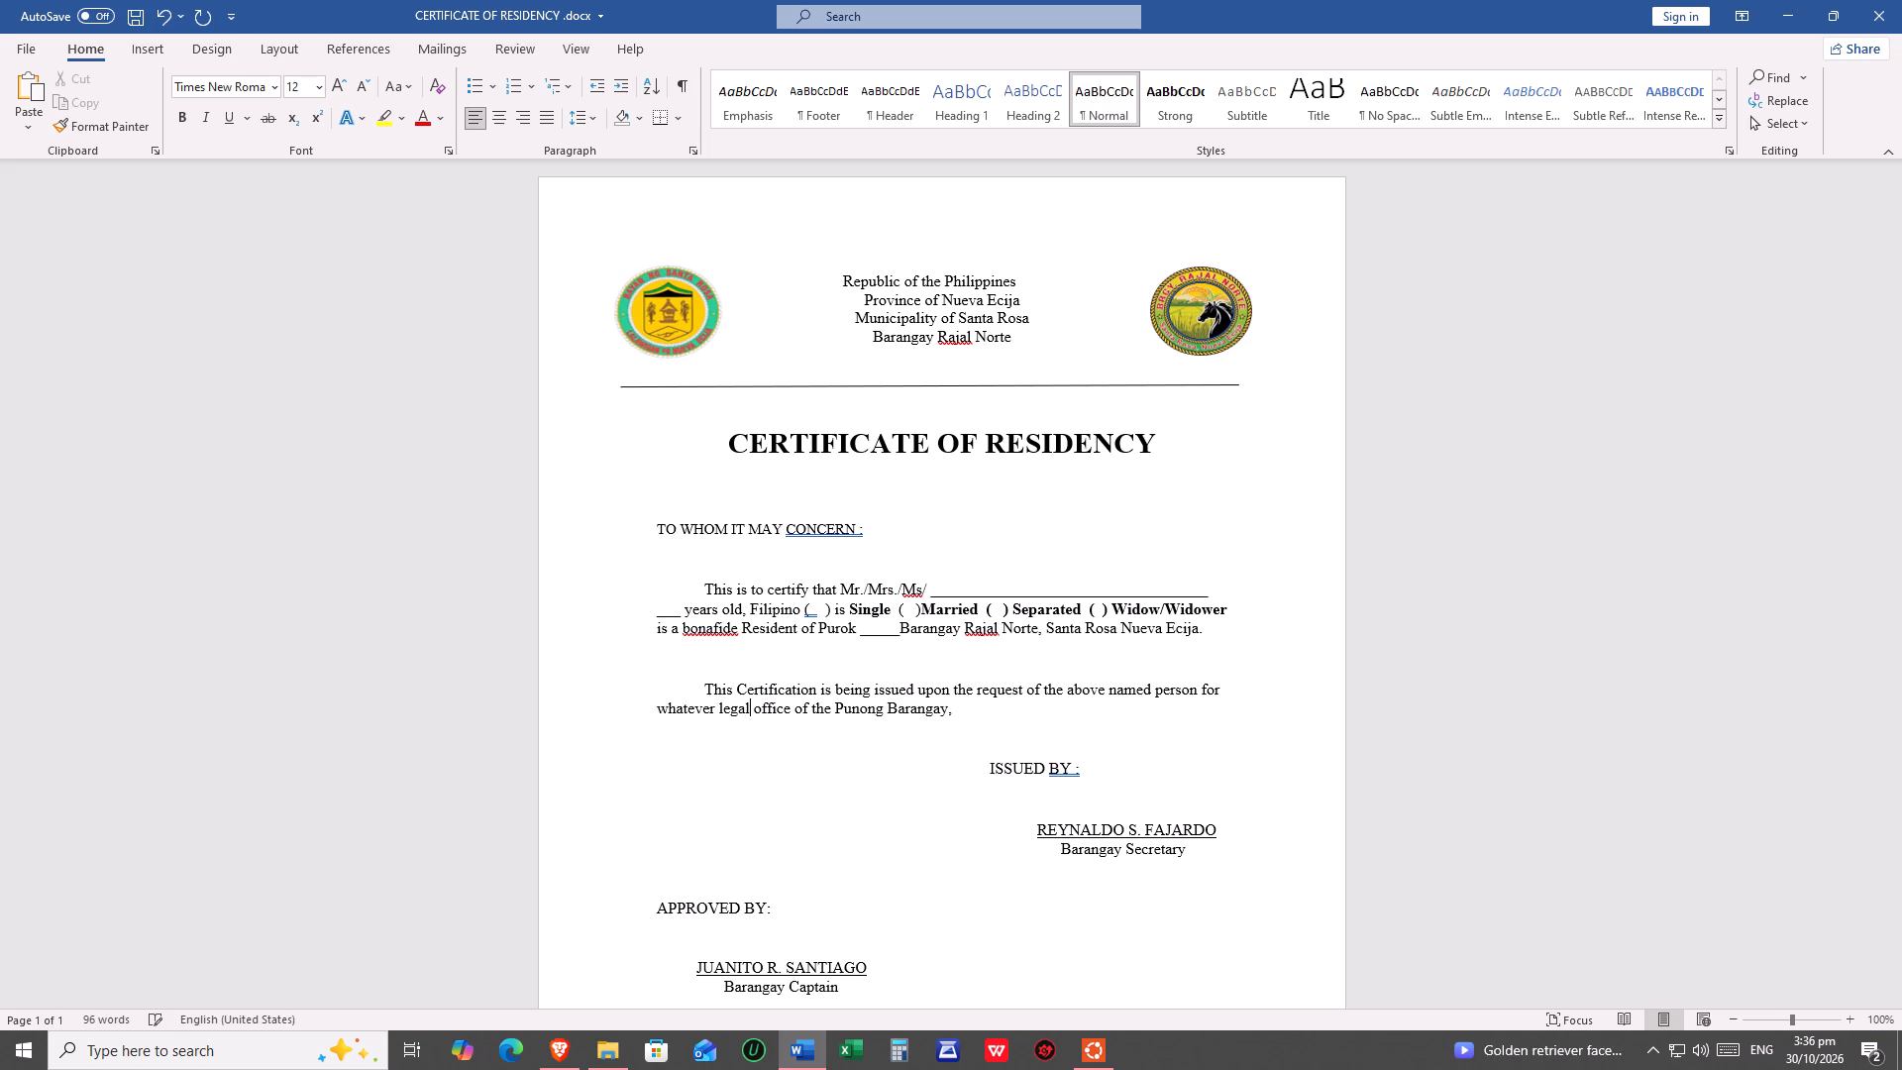
{"action": "key", "text": "space"}
{"action": "type", "text": "purposes"}
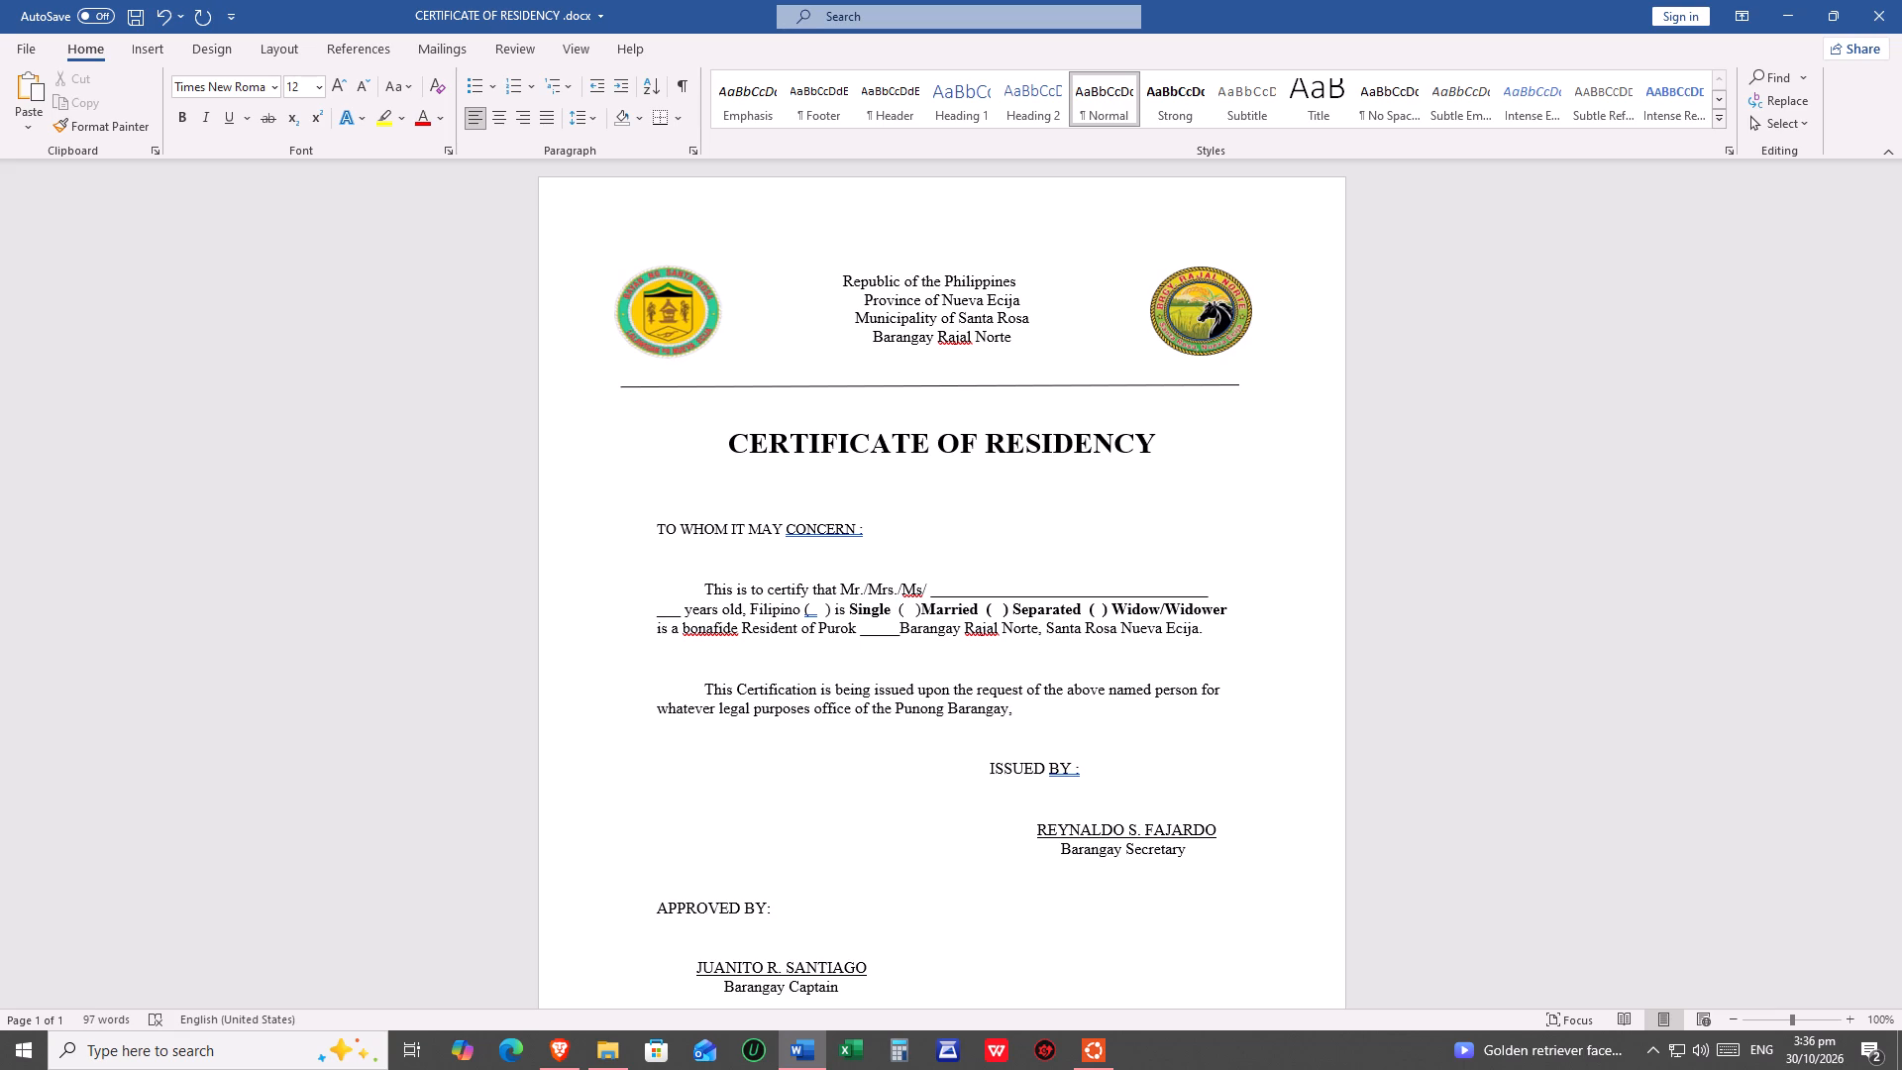
{"action": "key", "text": "space"}
{"action": "type", "text": "it may se"}
{"action": "type", "text": "rve"}
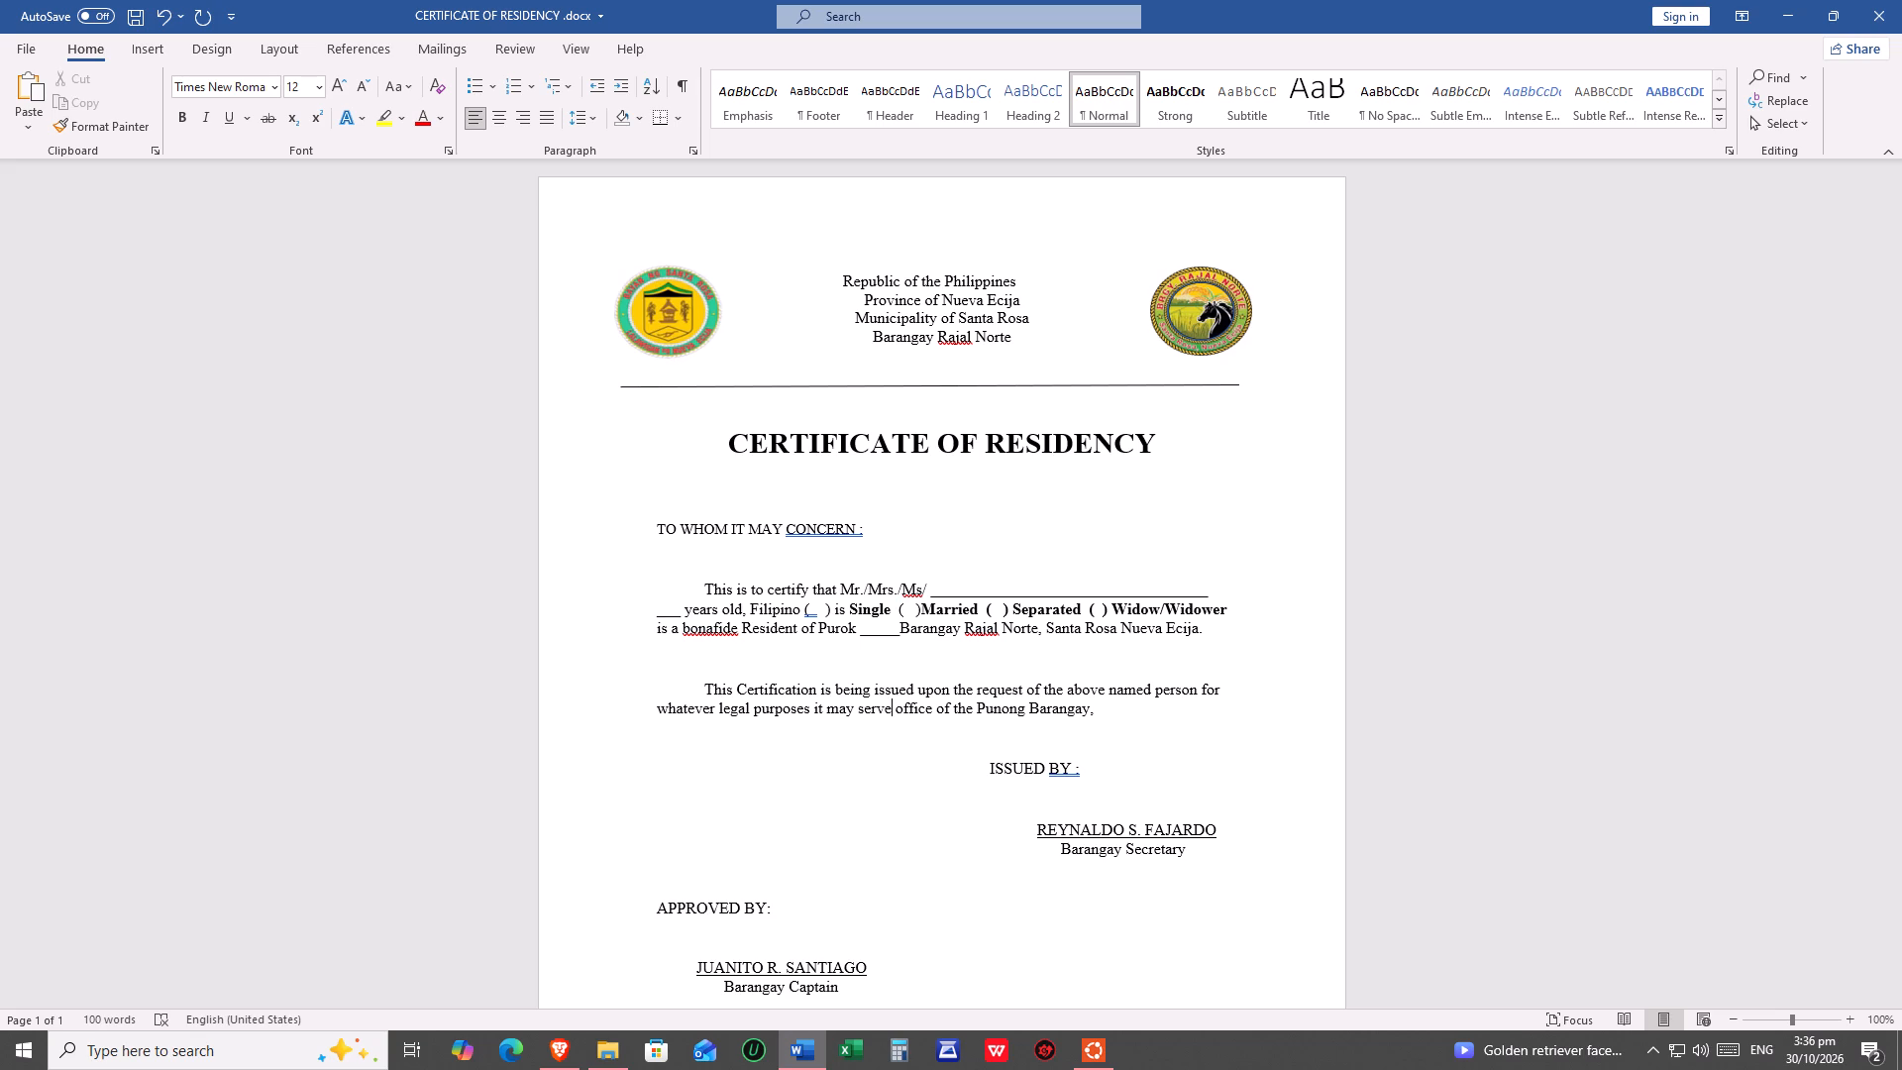
{"action": "key", "text": "space"}
{"action": "type", "text": "to hiom"}
{"action": "key", "text": "BackSpace"}
{"action": "key", "text": "BackSpace"}
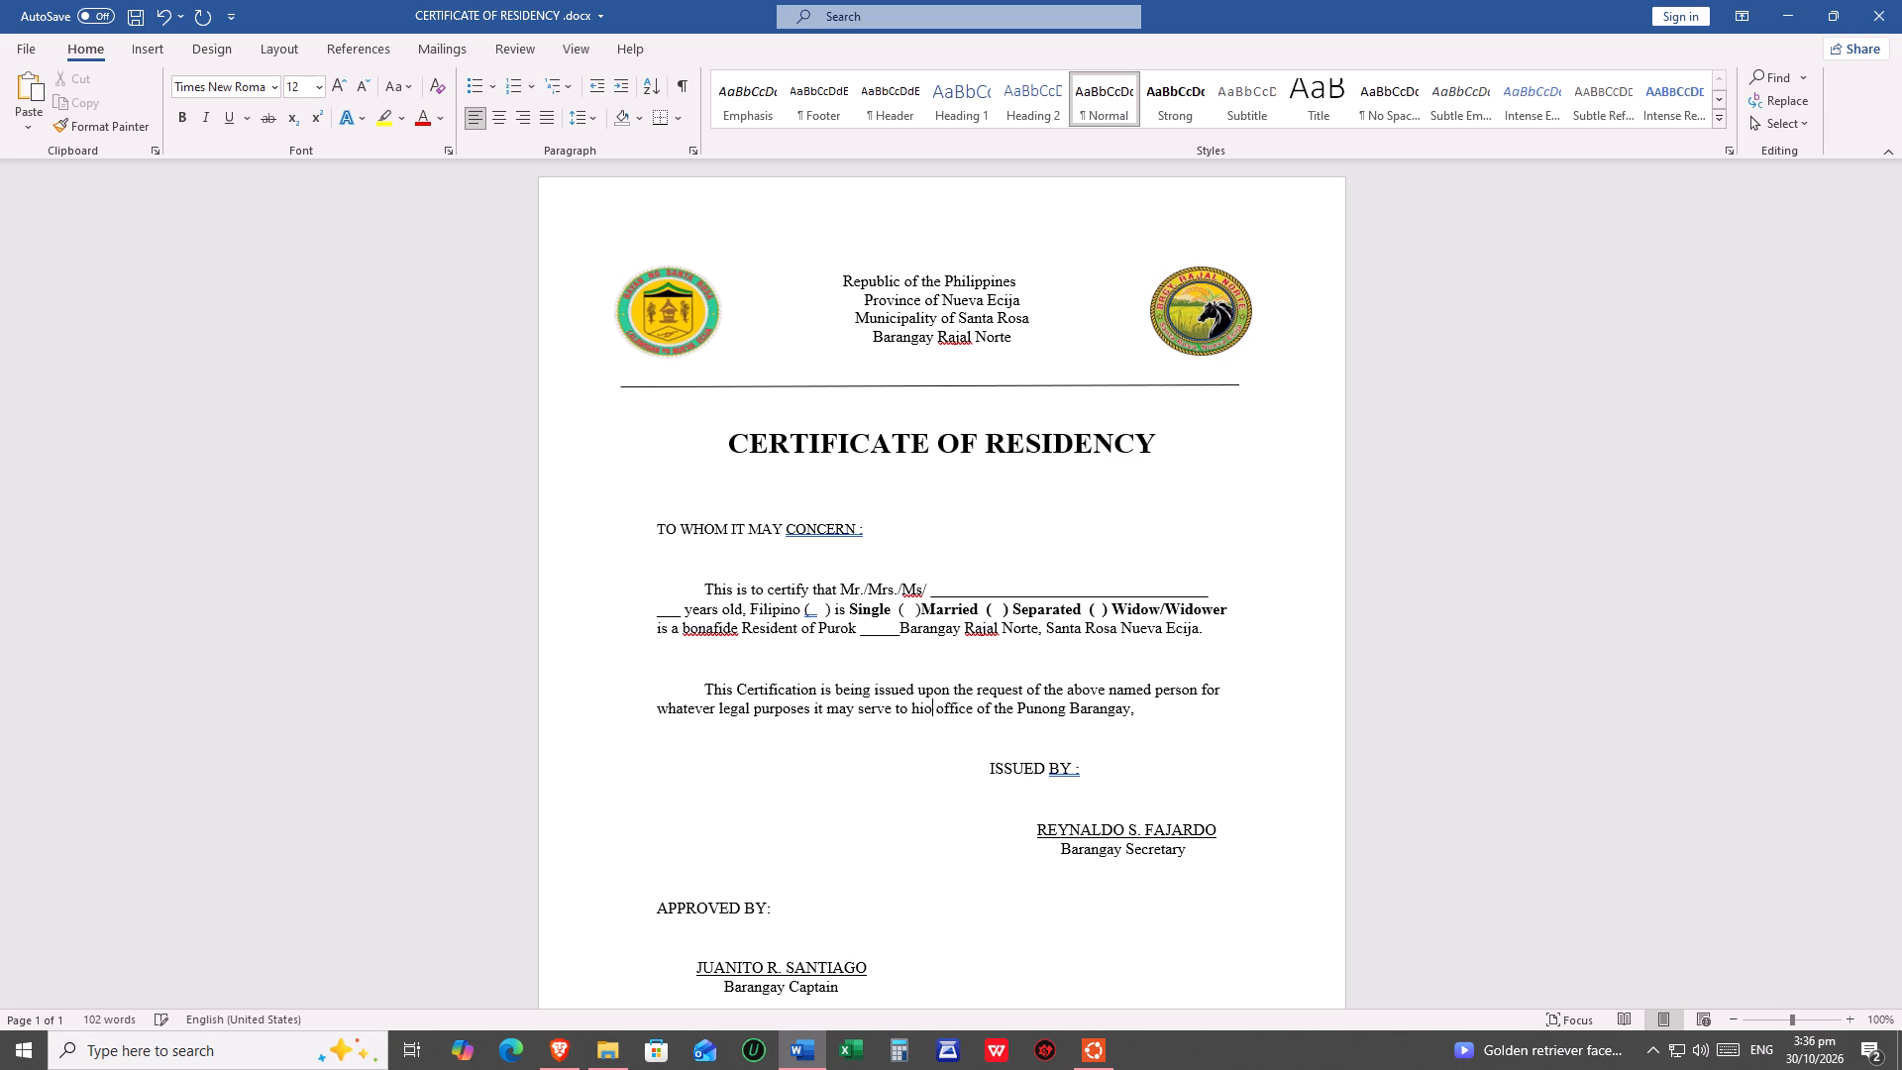
{"action": "key", "text": "m"}
Extend the certification sentence after "him" with "/her best".
{"action": "type", "text": "/her"}
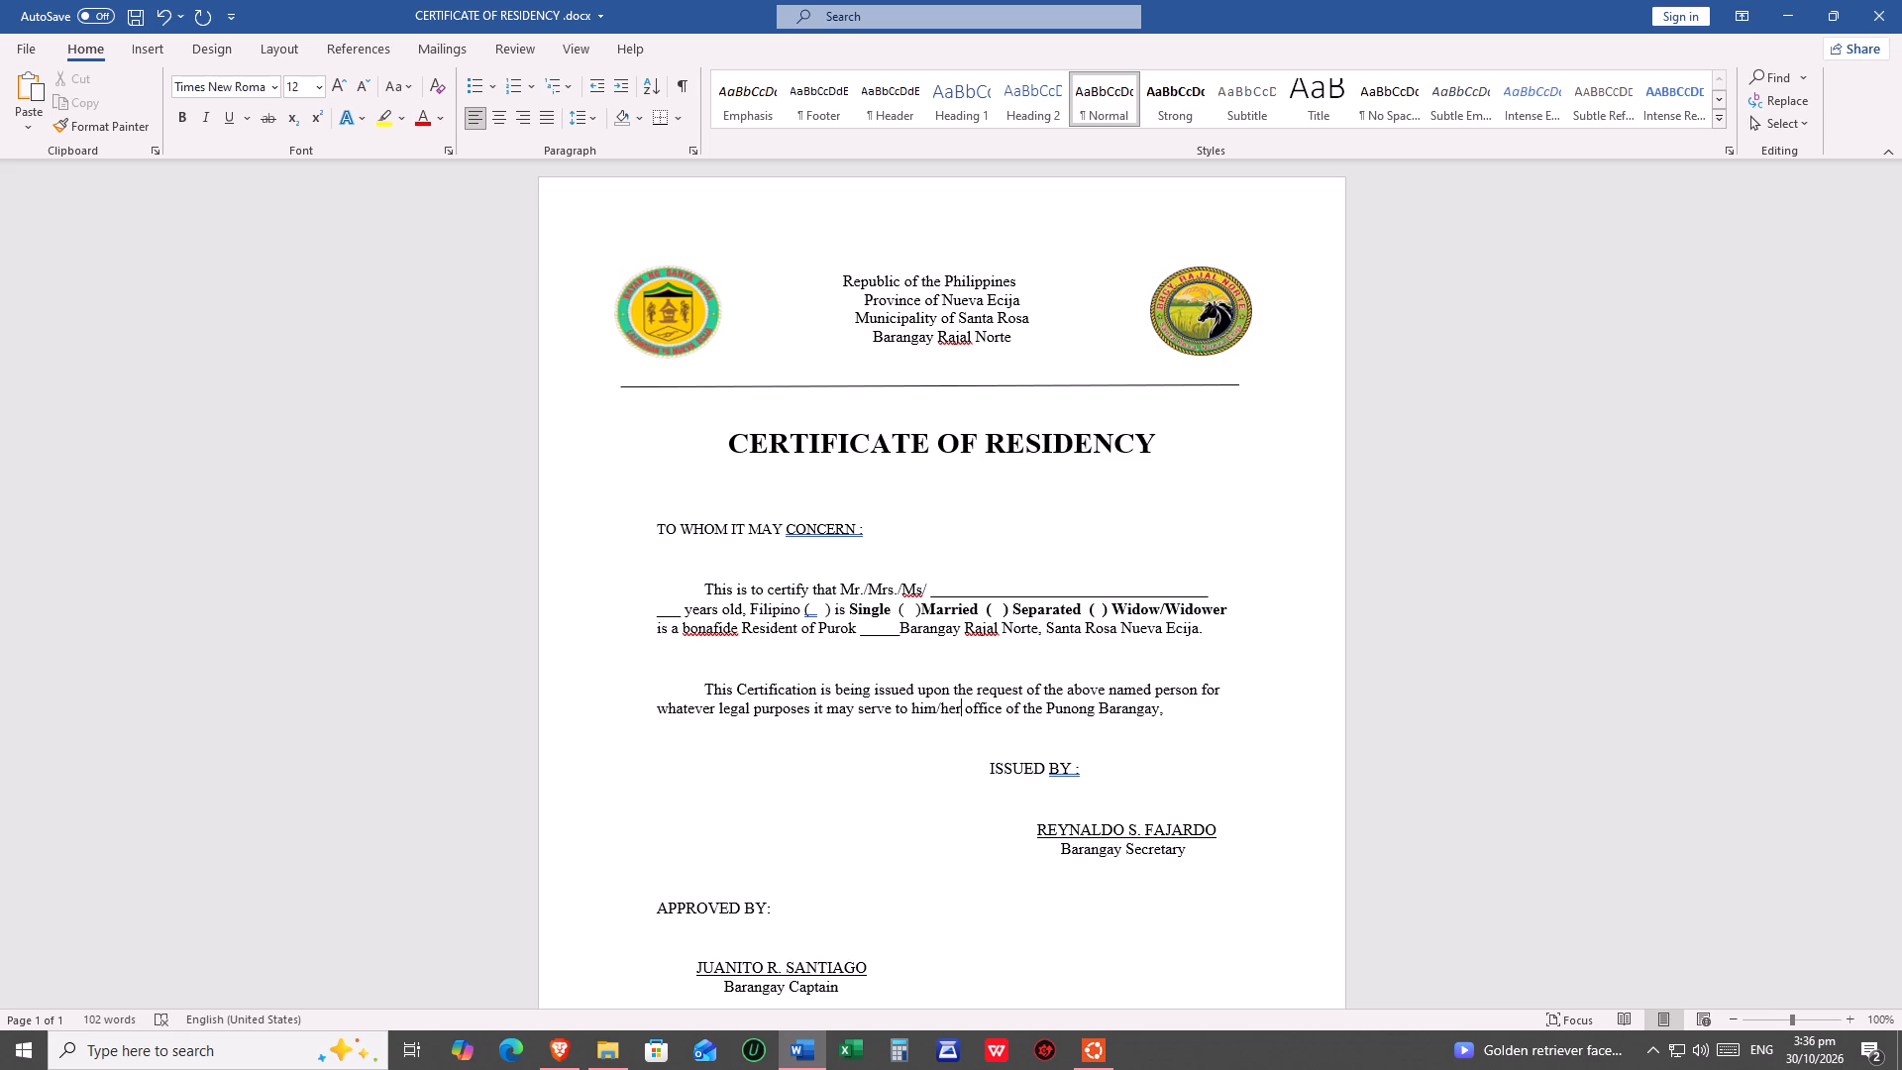
{"action": "key", "text": "space"}
{"action": "type", "text": "best"}
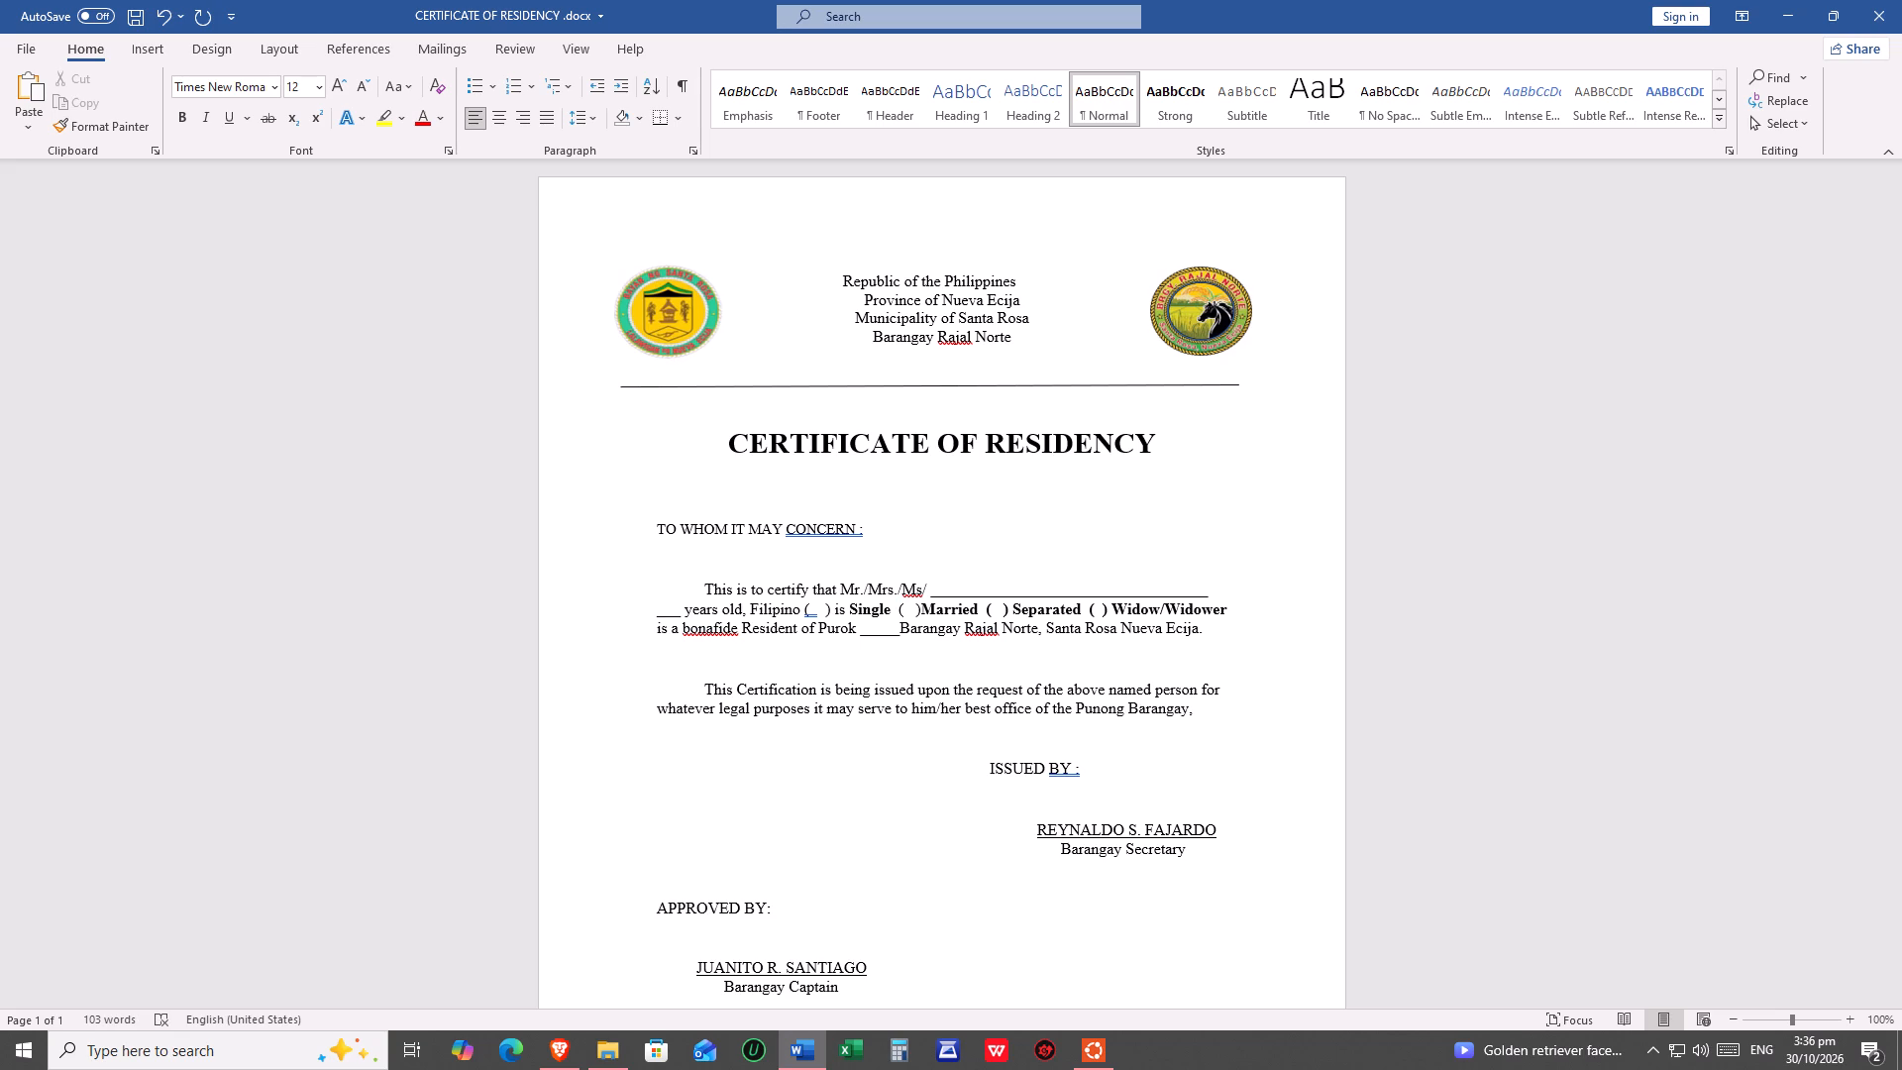
Delete the leftover "office of the Punong Barangay," after "best" and end the sentence with a period.
{"action": "key", "text": "Right"}
{"action": "key", "text": "shift+Right"}
{"action": "key", "text": "shift+Right"}
{"action": "key", "text": "shift+Right"}
{"action": "key", "text": "shift+Right"}
{"action": "key", "text": "shift+Right"}
{"action": "key", "text": "shift+Right"}
{"action": "key", "text": "shift+Right"}
{"action": "key", "text": "shift+Right"}
{"action": "key", "text": "shift+Right"}
{"action": "key", "text": "shift+Right"}
{"action": "key", "text": "shift+Right"}
{"action": "key", "text": "shift+Right"}
{"action": "key", "text": "shift+Right"}
{"action": "key", "text": "shift+Right"}
{"action": "key", "text": "shift+Right"}
{"action": "key", "text": "shift+Right"}
{"action": "key", "text": "shift+Right"}
{"action": "key", "text": "shift+Right"}
{"action": "key", "text": "shift+Right"}
{"action": "key", "text": "shift+Right"}
{"action": "key", "text": "shift+Right"}
{"action": "key", "text": "shift+Right"}
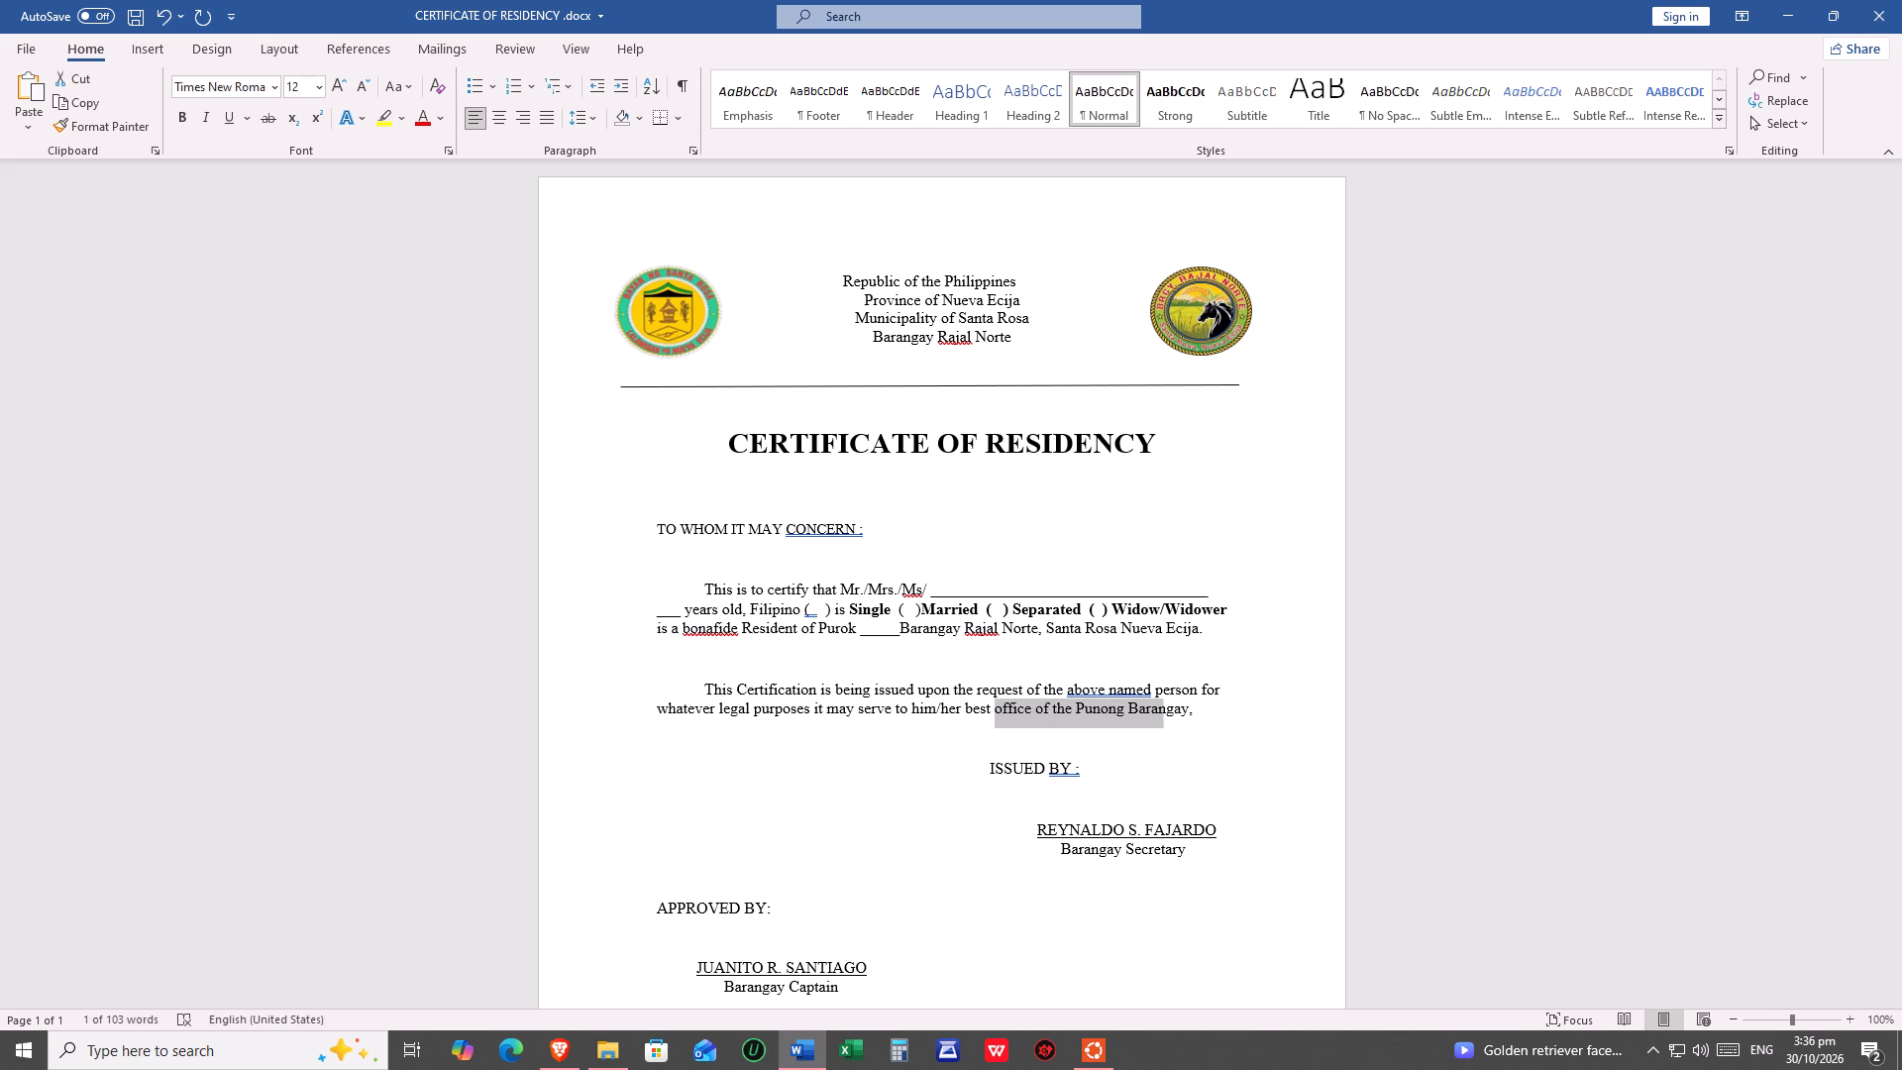
{"action": "key", "text": "shift+Right"}
{"action": "key", "text": "shift+Right"}
{"action": "key", "text": "shift+Right"}
{"action": "key", "text": "shift+Right"}
{"action": "key", "text": "shift+BackSpace"}
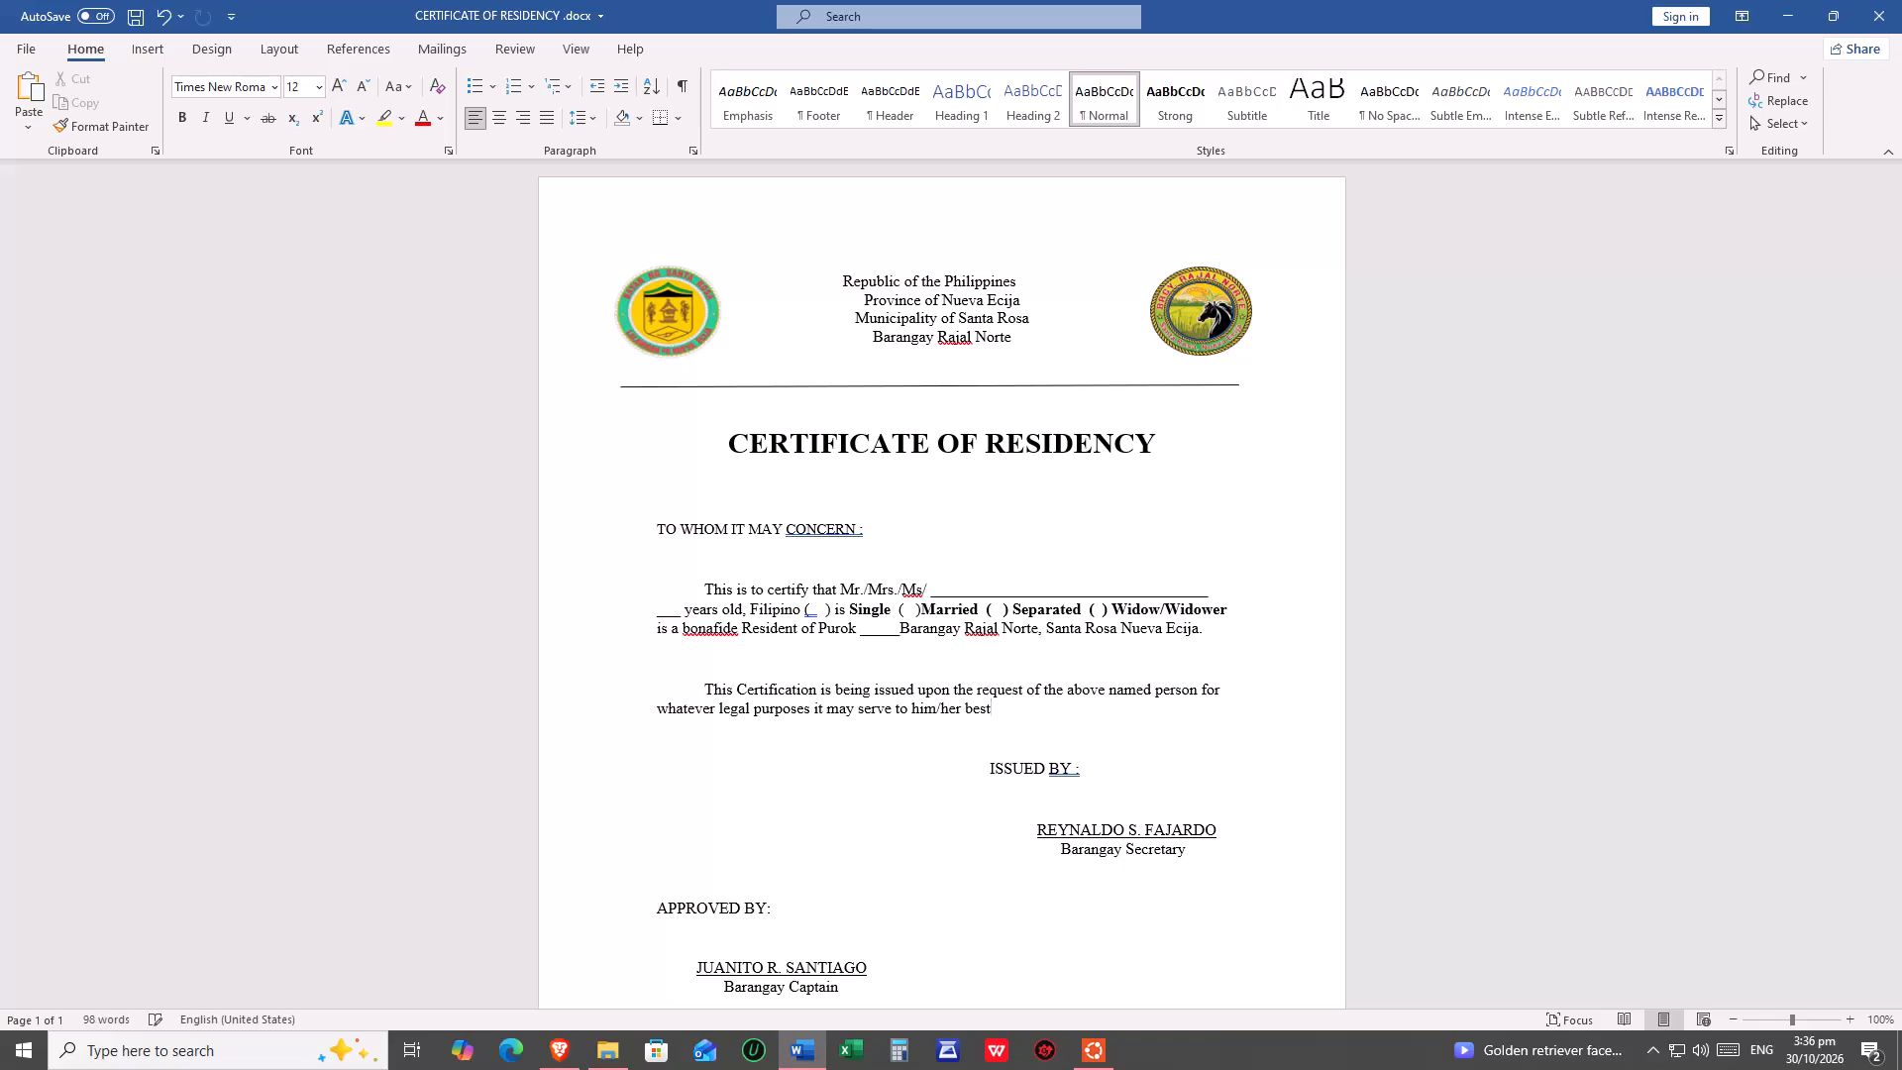
{"action": "key", "text": "period"}
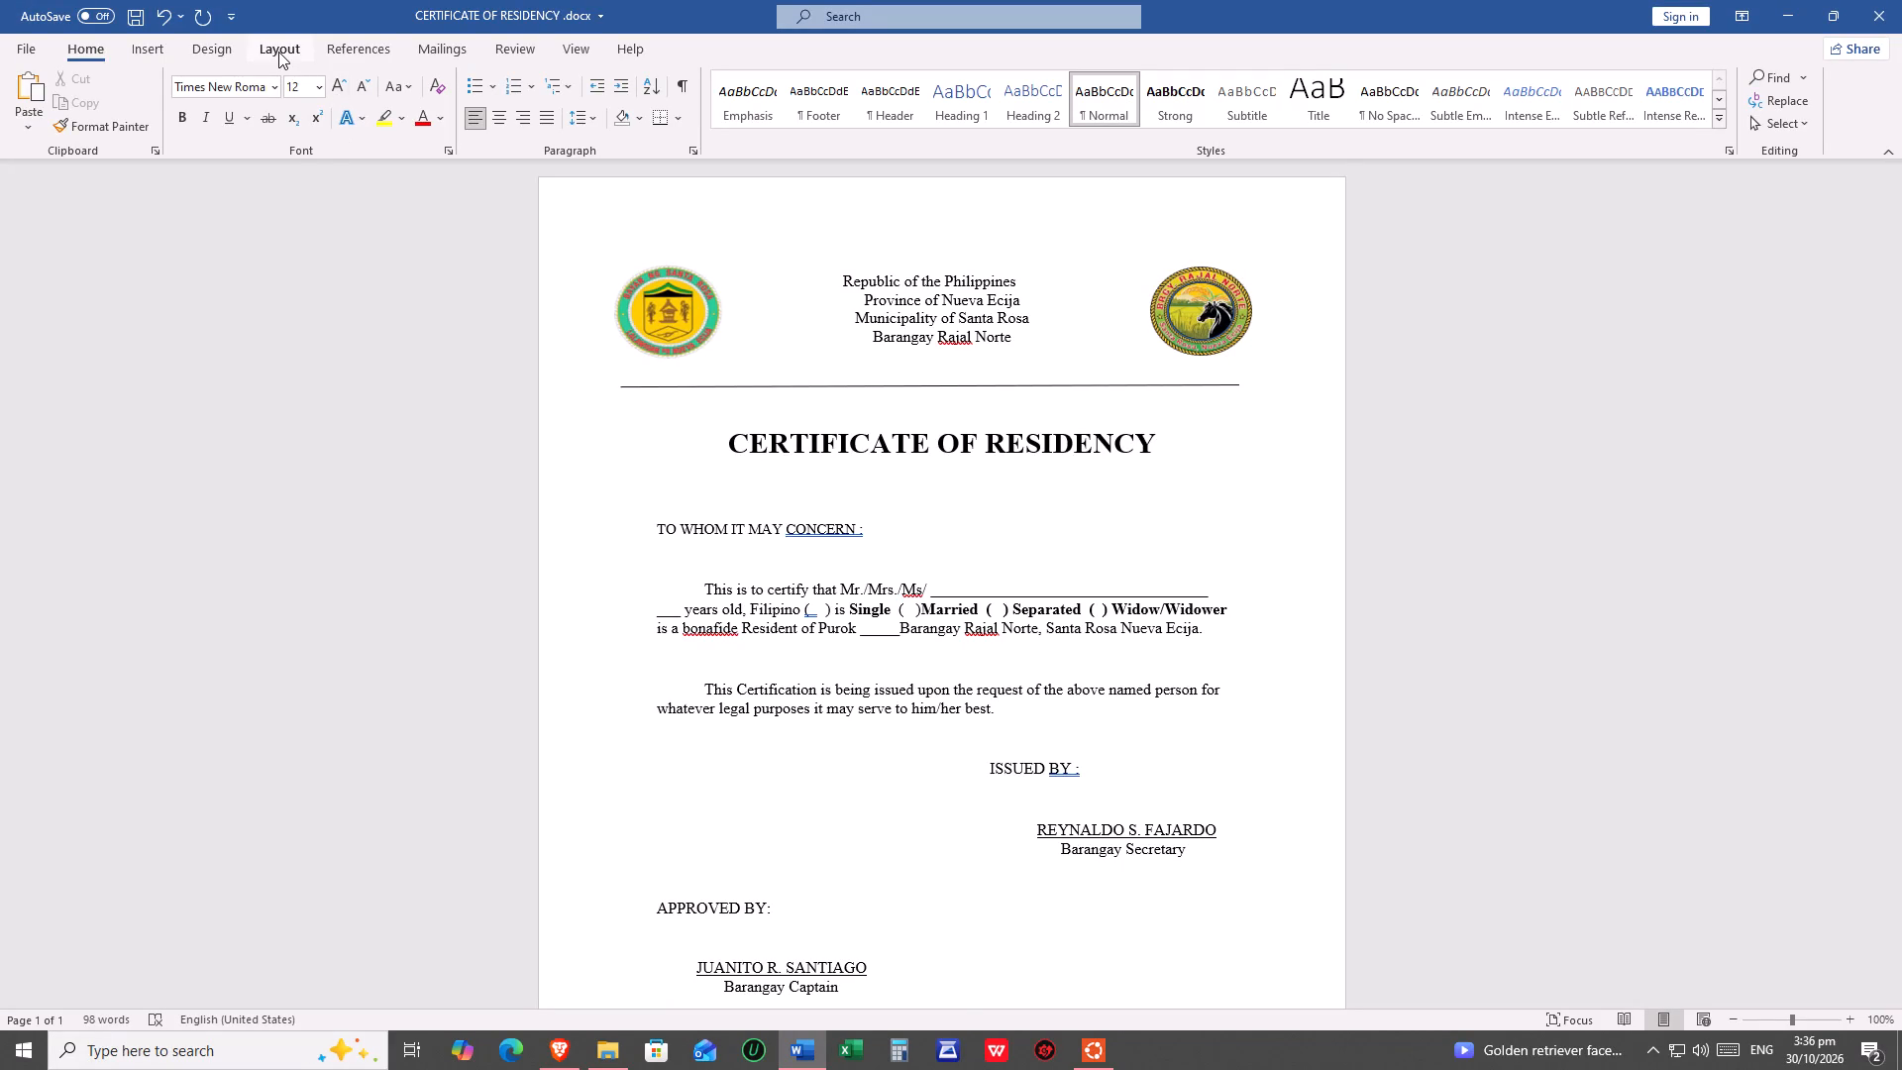
Add a new paragraph below the certification sentence reading "Issued this ___day of ___20___", with underscore blanks for day, month and year.
{"action": "scroll", "coordinate": [324, 161], "scroll_direction": "down", "scroll_amount": 4}
{"action": "scroll", "coordinate": [1043, 585], "scroll_direction": "down", "scroll_amount": 3}
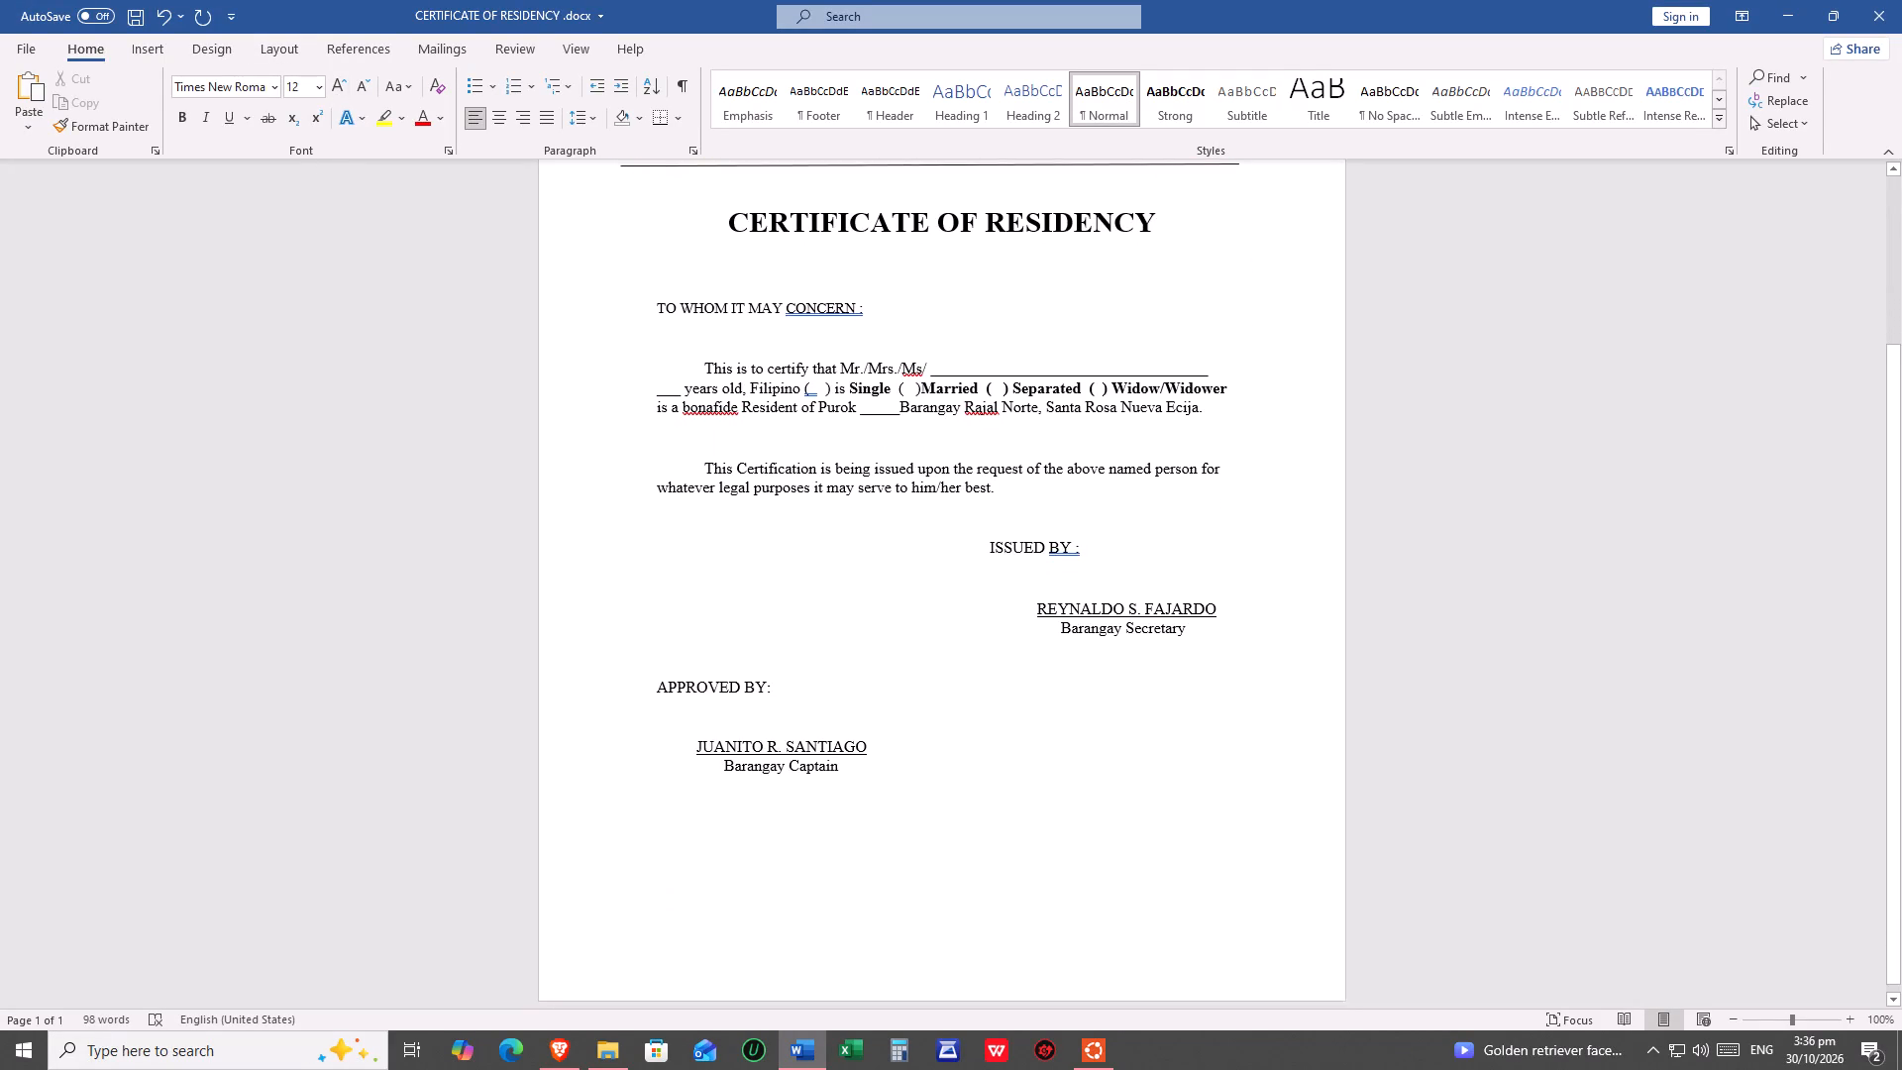
{"action": "key", "text": "Return"}
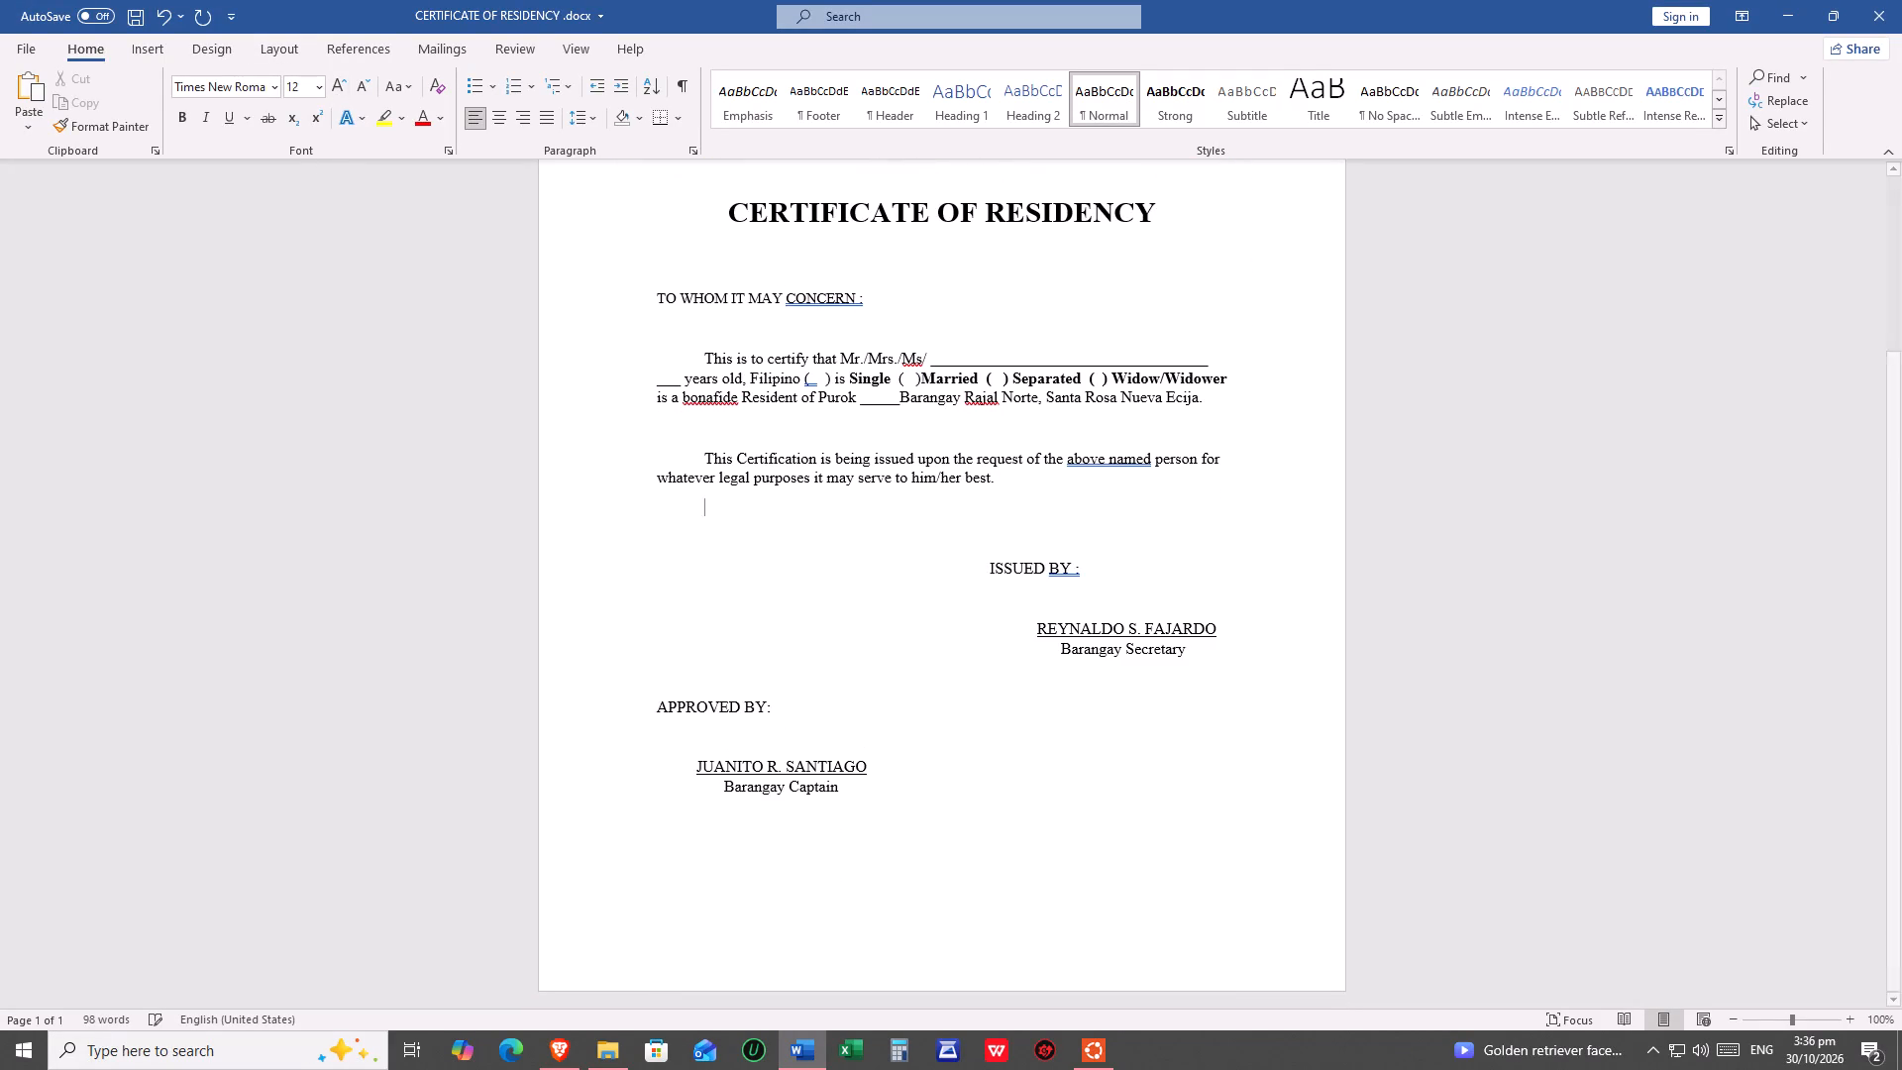
{"action": "key", "text": "Return"}
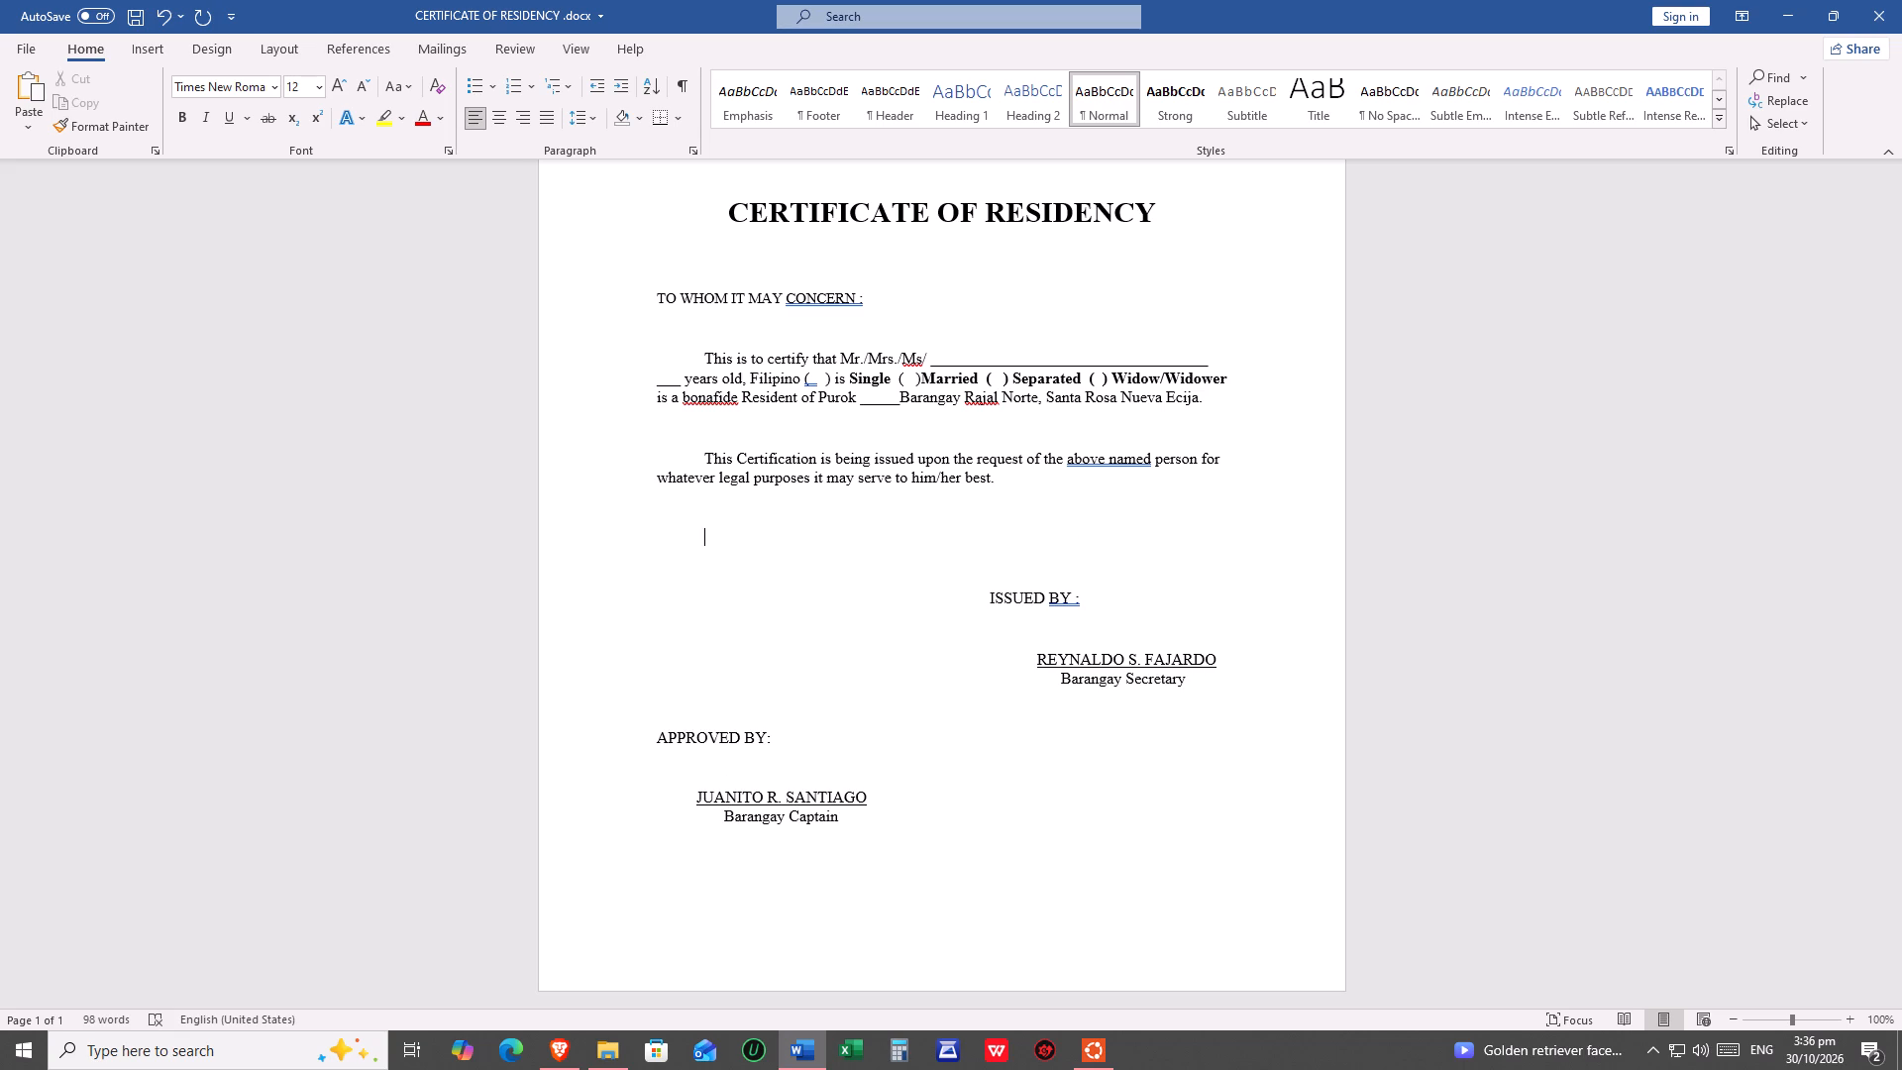
{"action": "type", "text": "issued"}
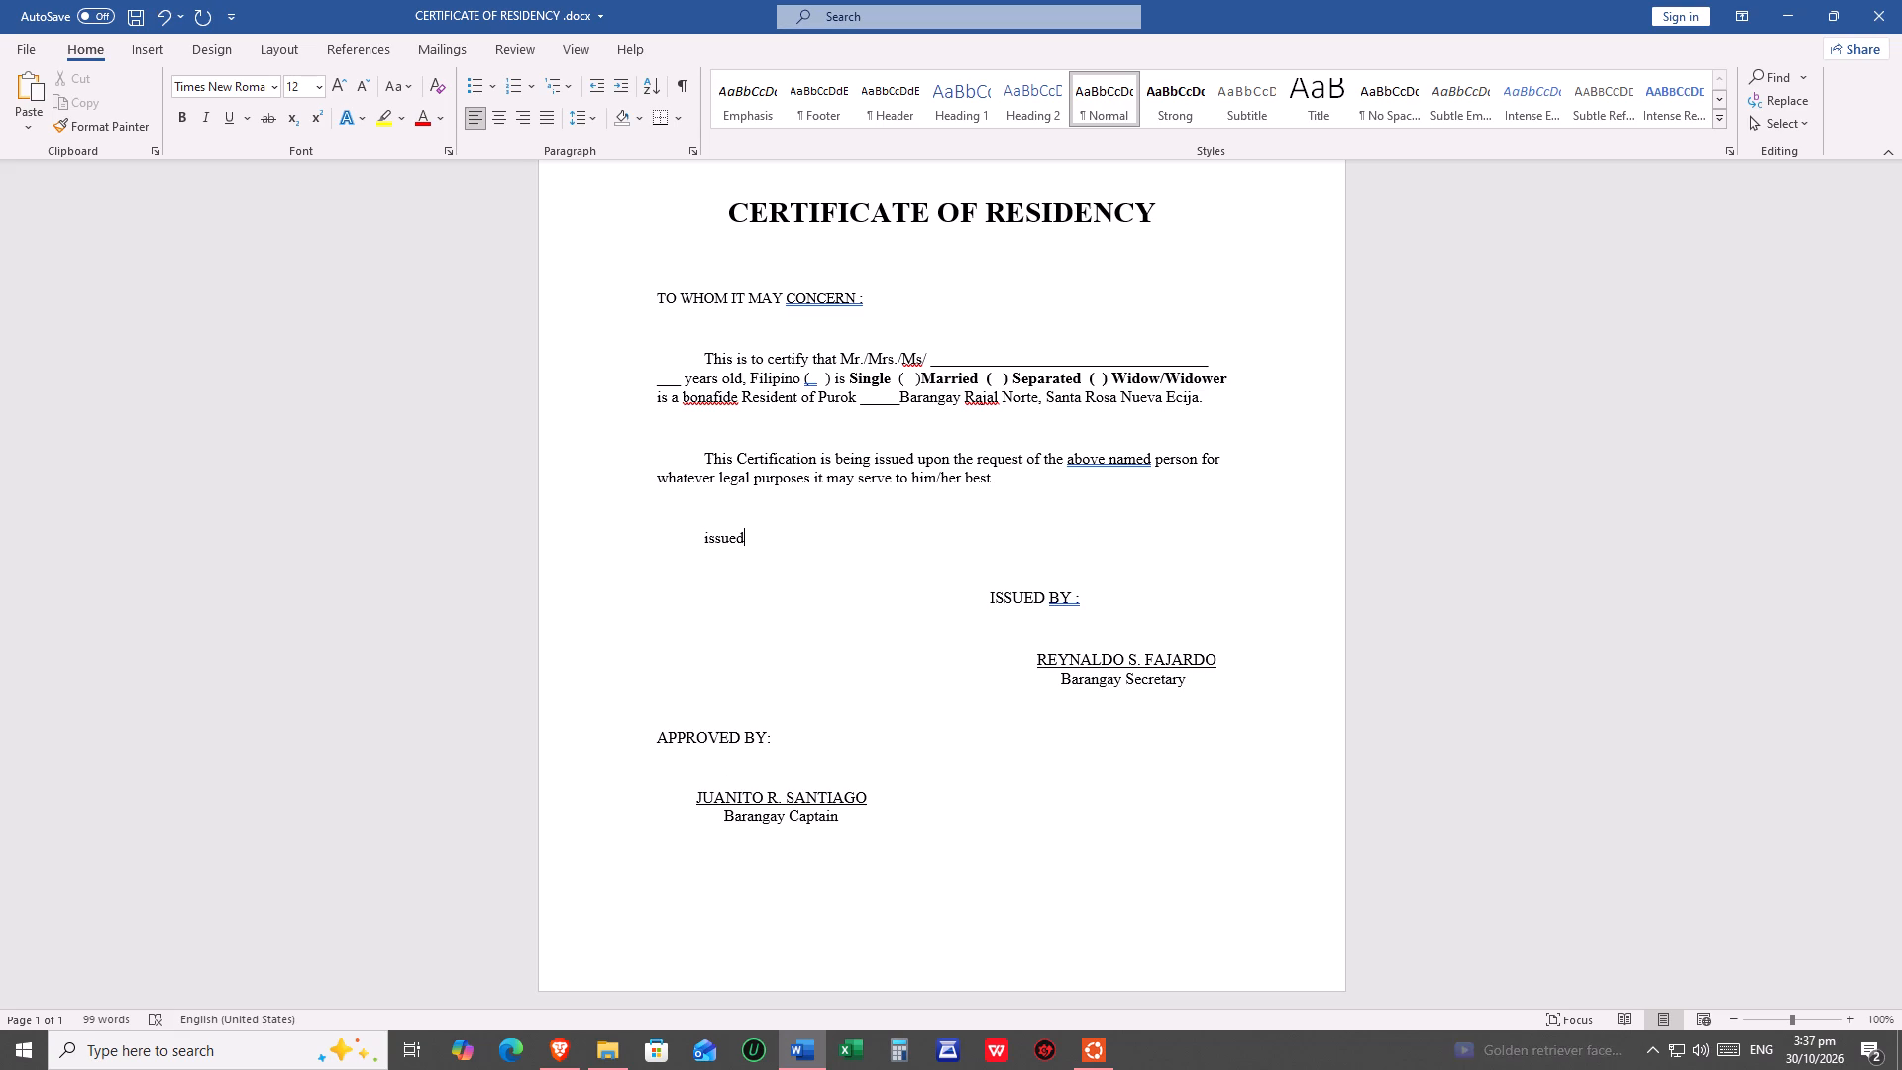
{"action": "key", "text": "space"}
{"action": "type", "text": "this ____"}
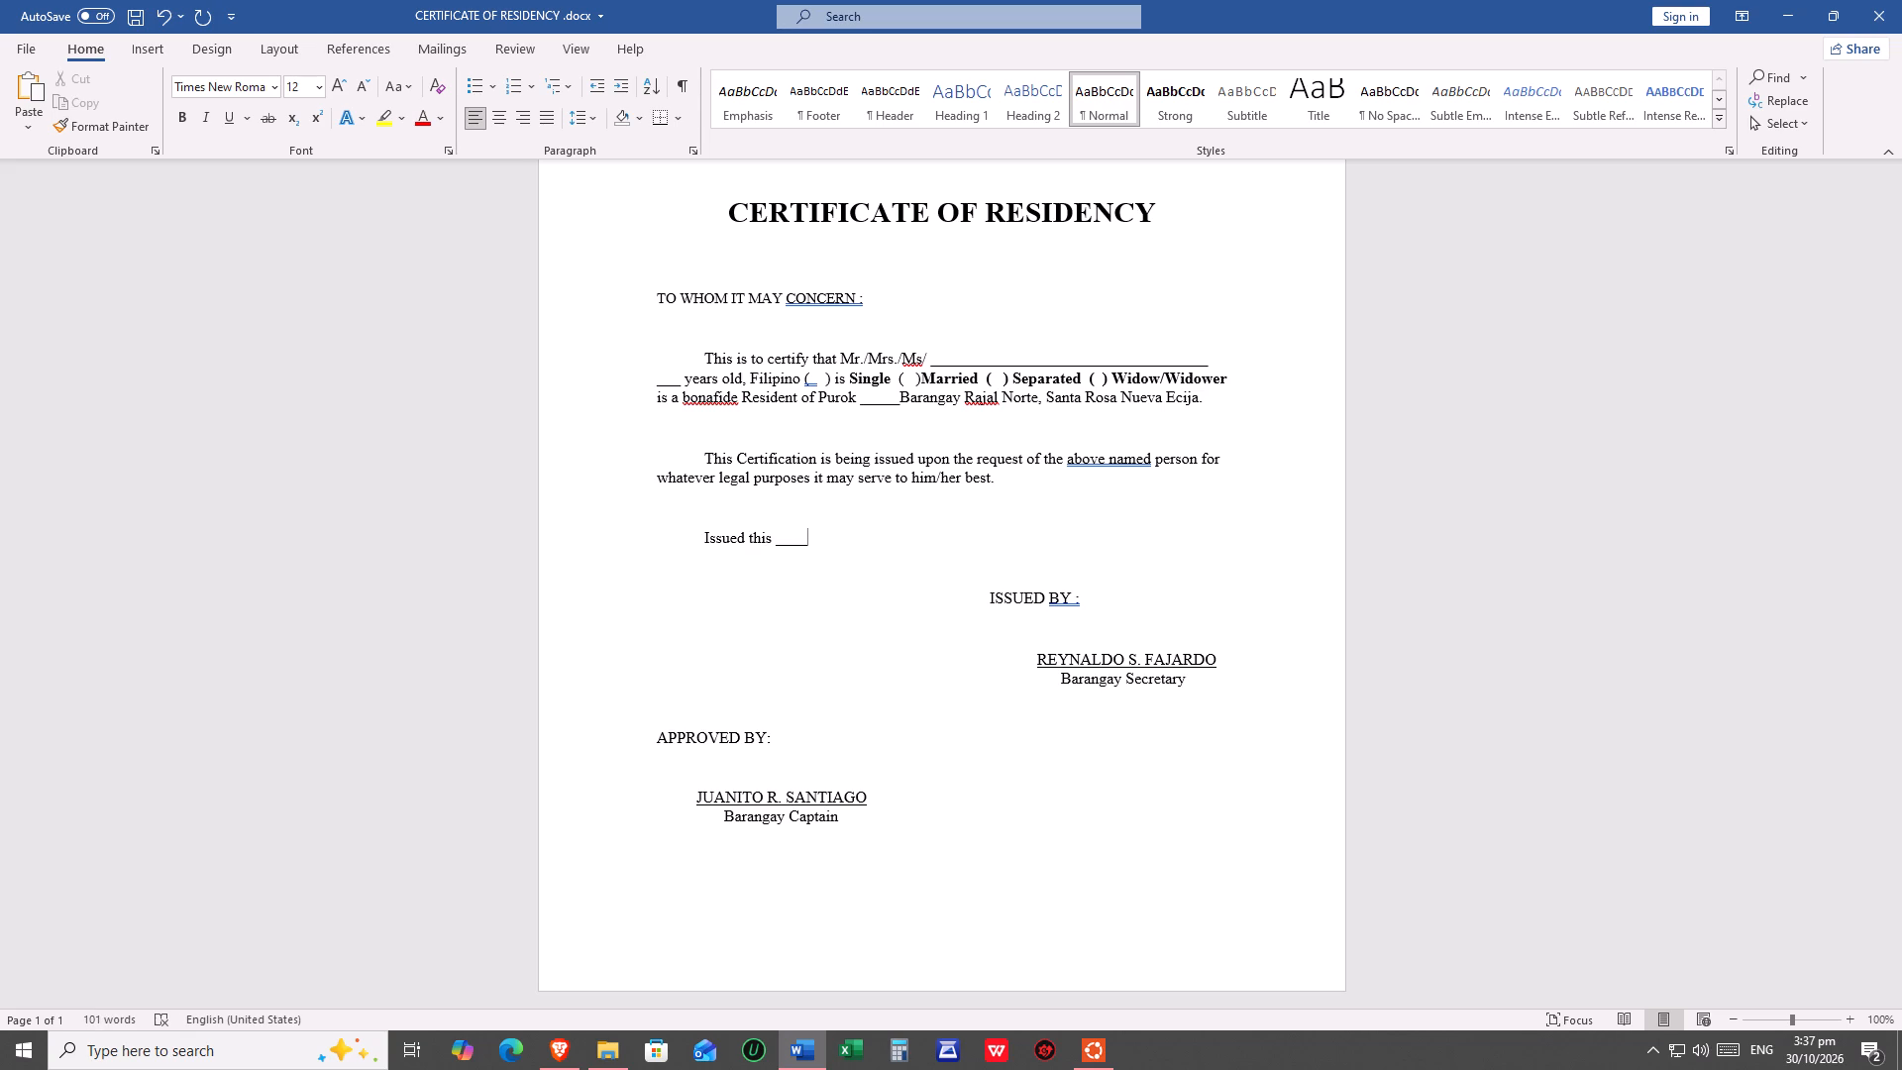
{"action": "type", "text": "__day"}
{"action": "key", "text": "space"}
{"action": "type", "text": "of"}
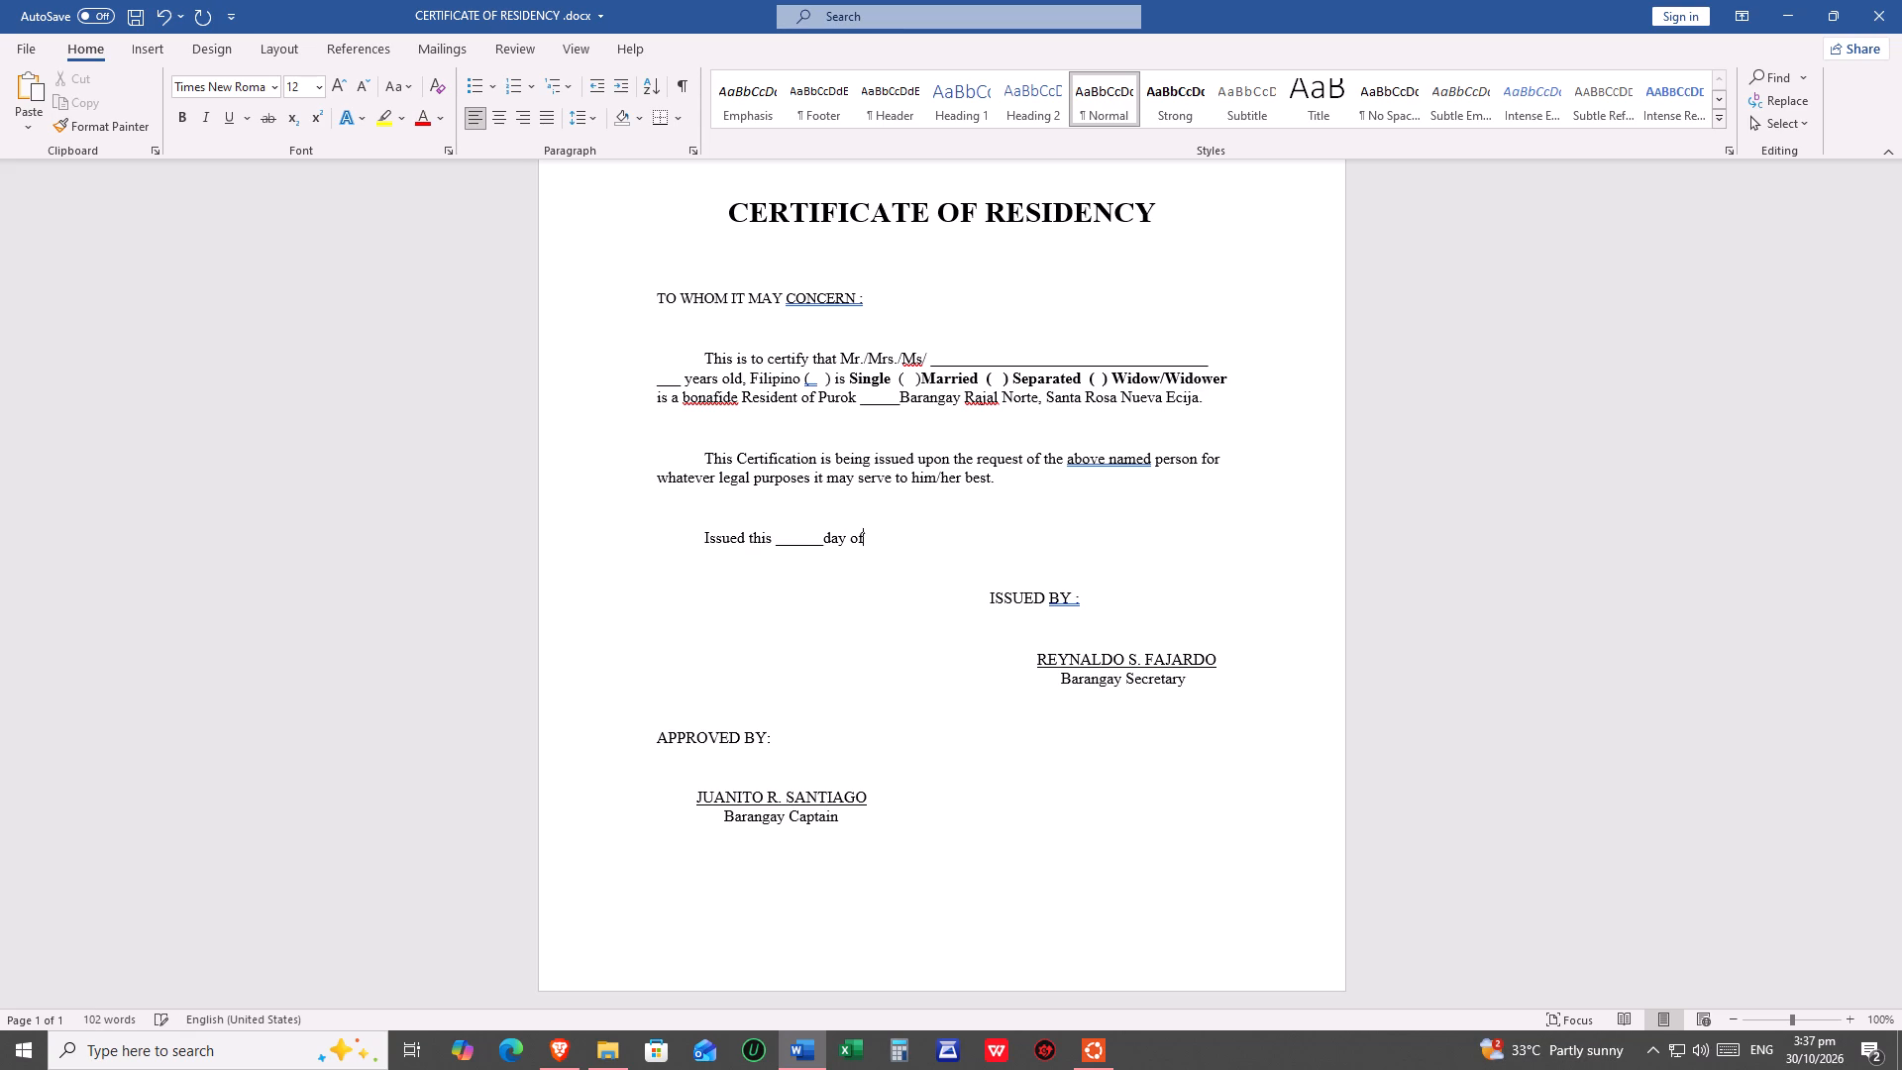
{"action": "key", "text": "space"}
{"action": "type", "text": "__"}
{"action": "type", "text": "__"}
{"action": "type", "text": "20"}
{"action": "type", "text": "____"}
Continue the issuance line after the year blank with "at the Office of the Barangay Chairman of Barangay Rajal Norte Santa Rosa, Nueva Ecija.".
{"action": "type", "text": "_at the"}
{"action": "key", "text": "space"}
{"action": "key", "text": "BackSpace"}
{"action": "type", "text": "angay"}
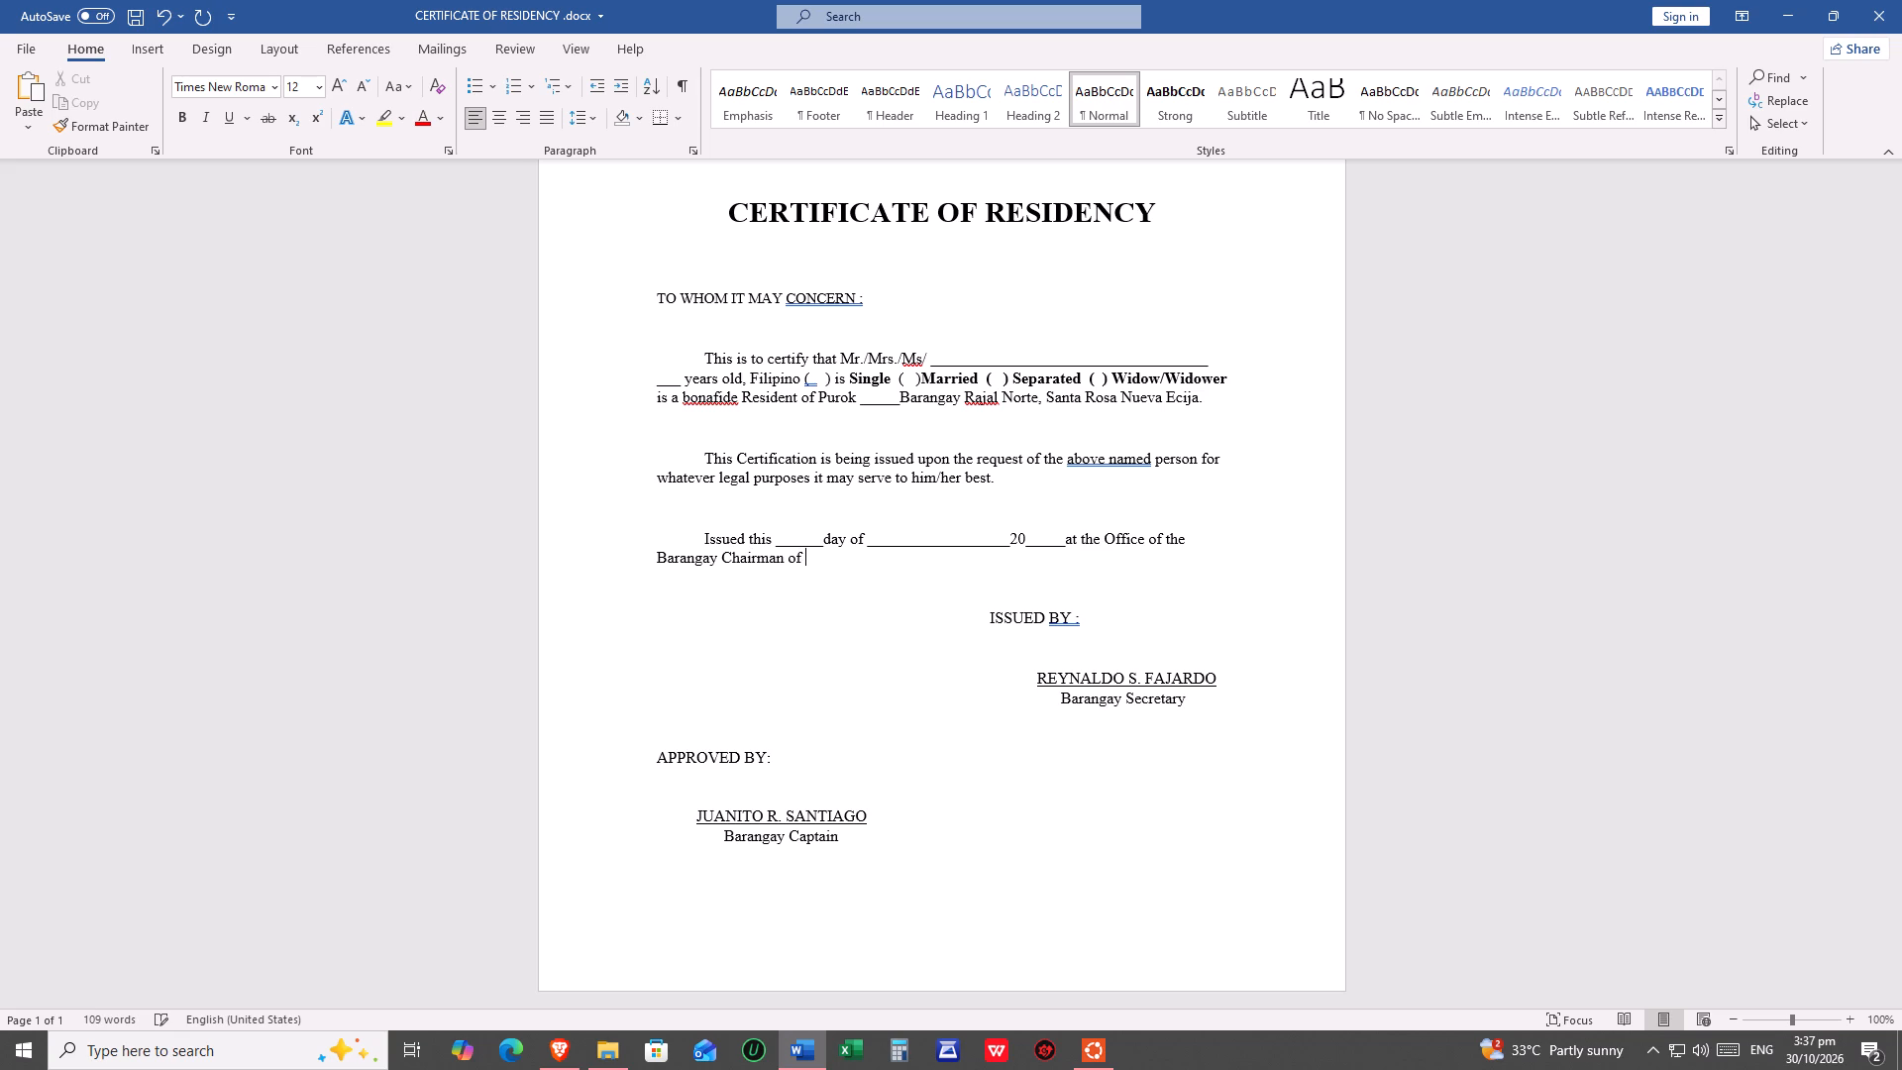
{"action": "key", "text": "BackSpace"}
{"action": "key", "text": "BackSpace"}
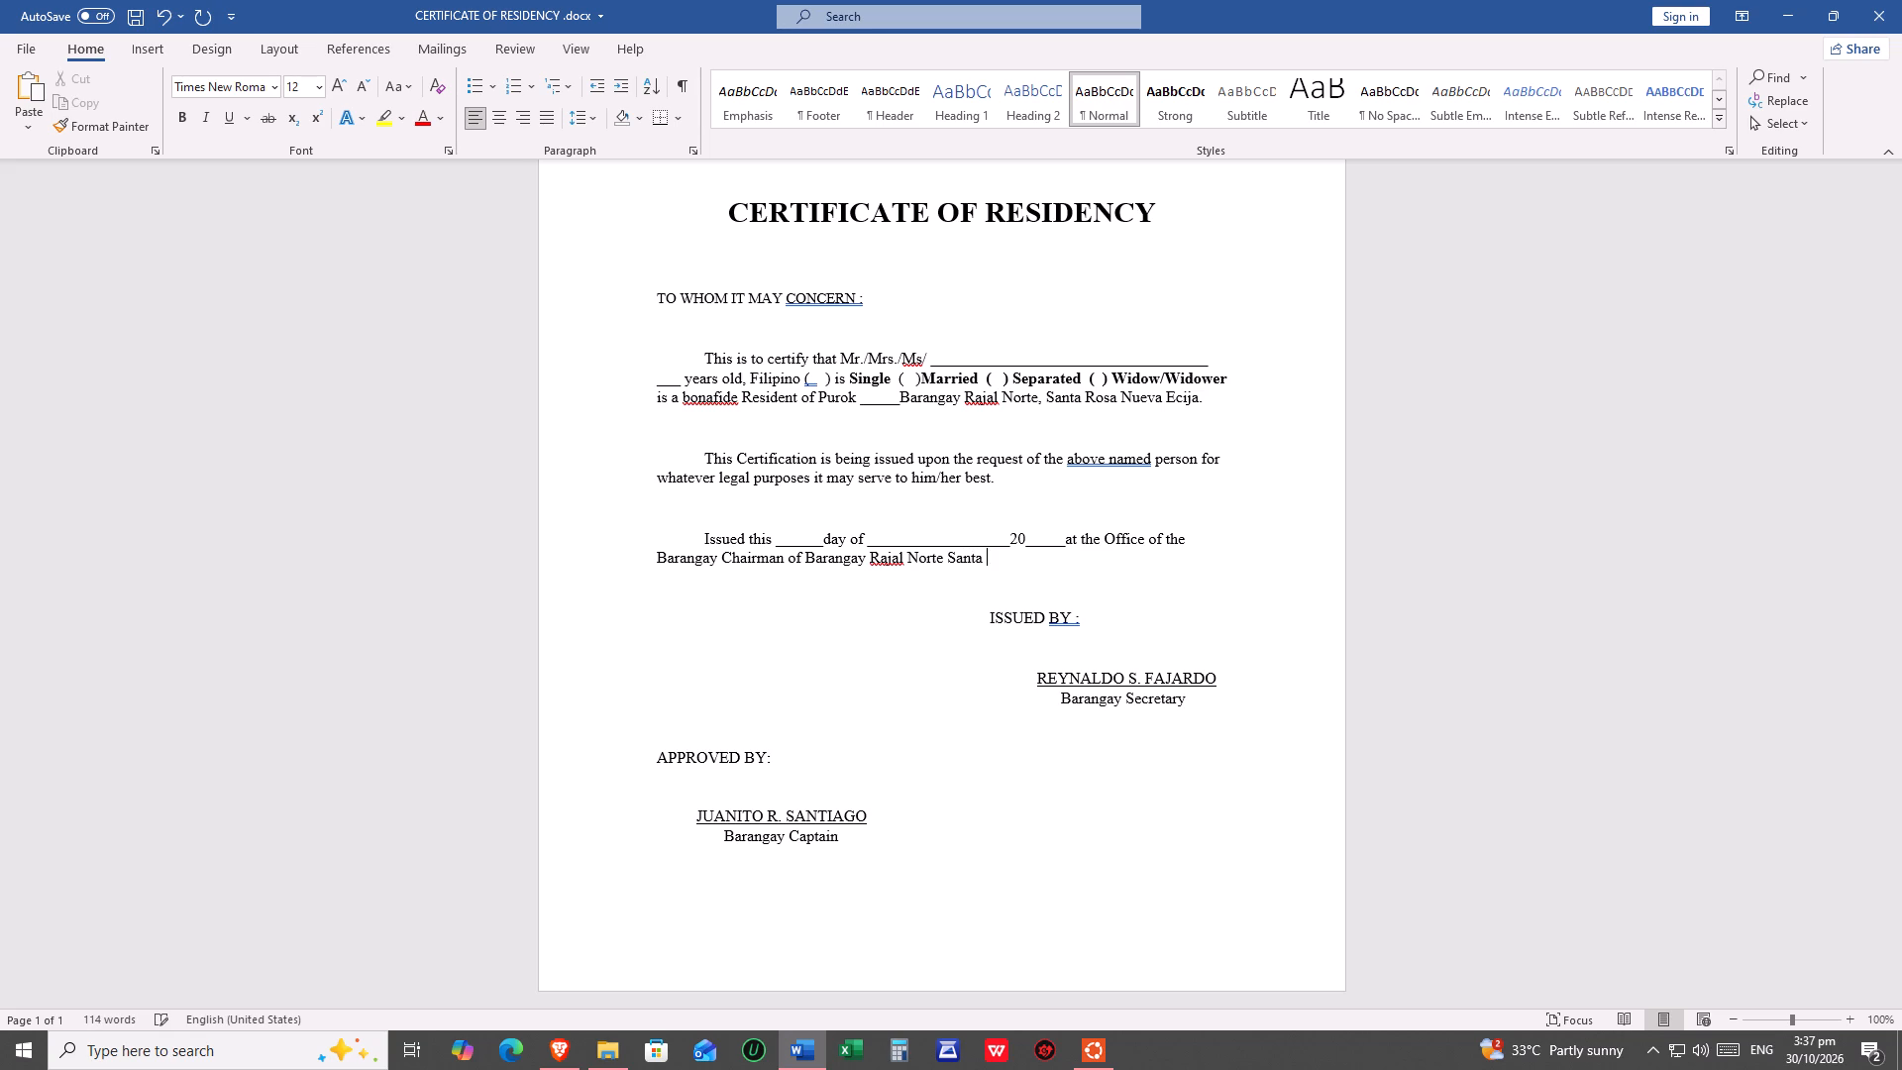
{"action": "key", "text": "BackSpace"}
{"action": "key", "text": "BackSpace"}
{"action": "key", "text": "BackSpace"}
{"action": "type", "text": "osa"}
{"action": "key", "text": "period"}
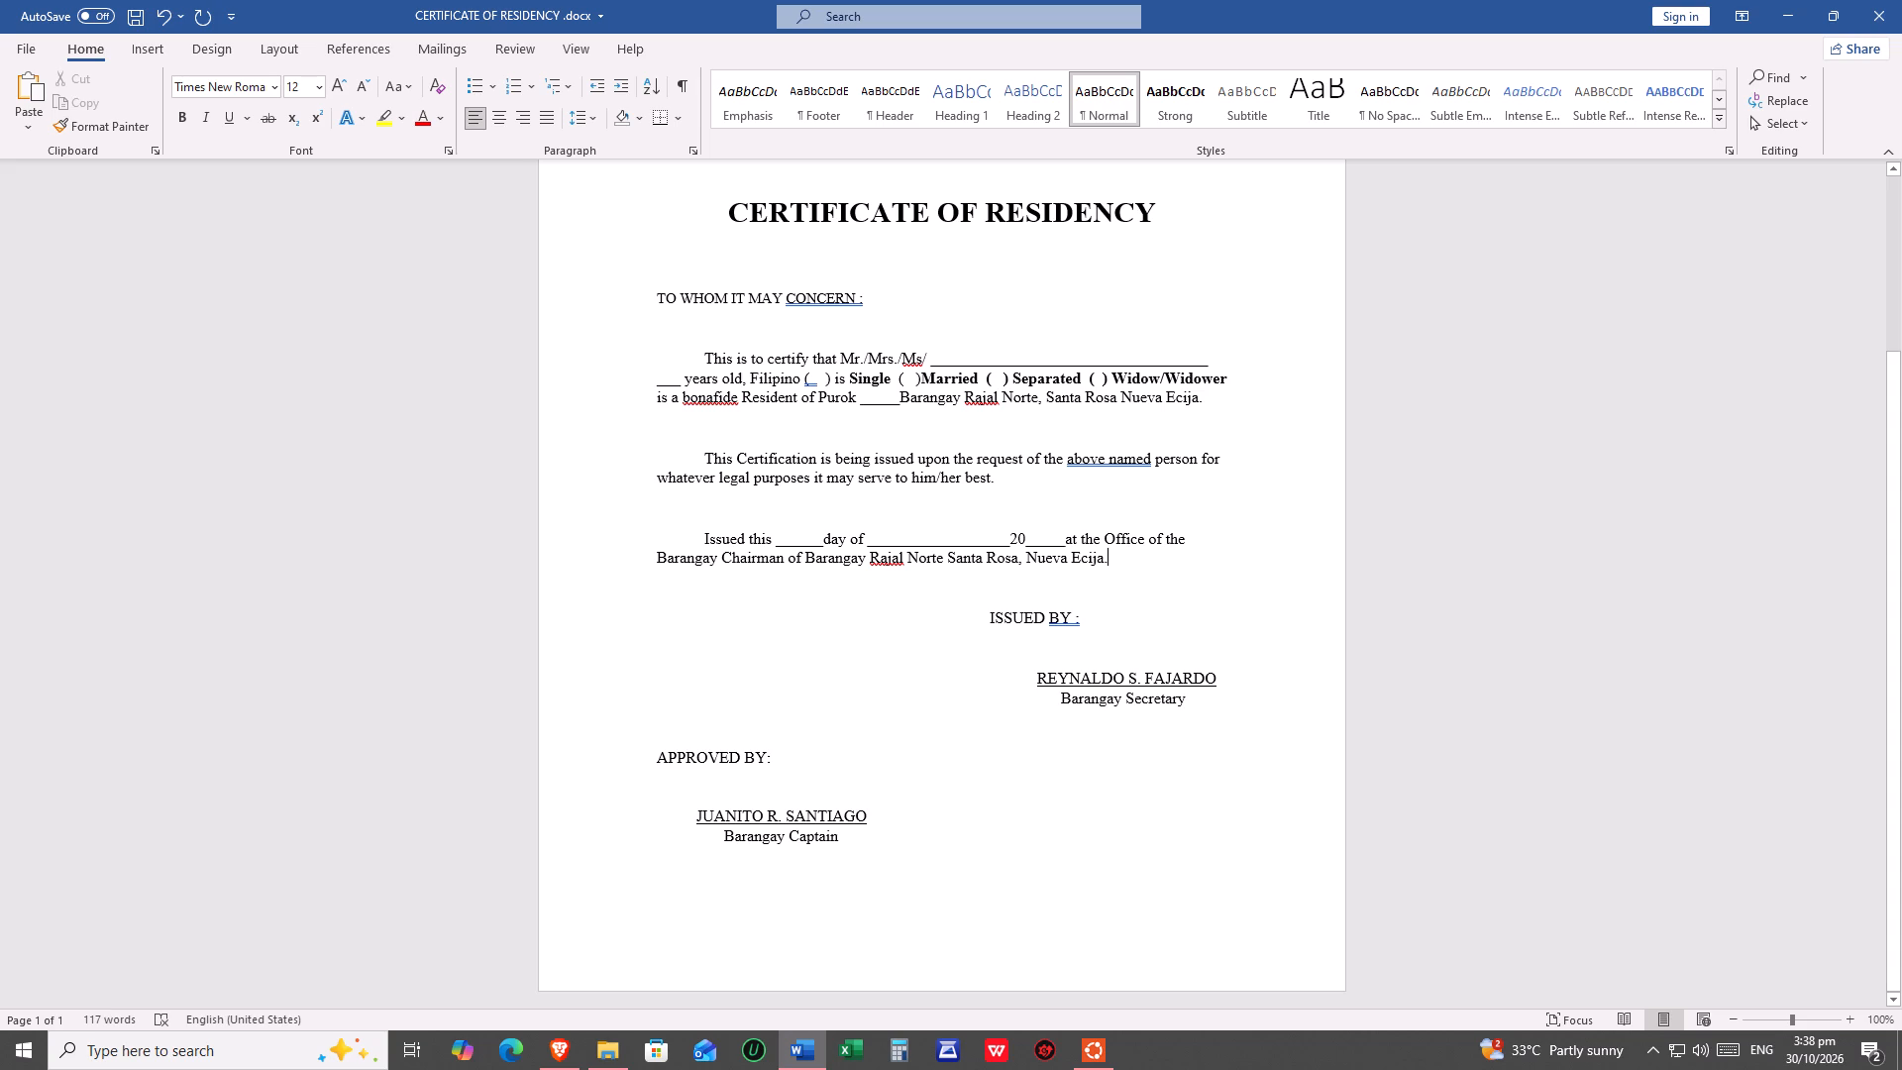
Replace the "ISSUED BY :" label above the Barangay Secretary's signature with "Prepared by:", leaving extra space above it.
{"action": "left_click", "coordinate": [994, 612]}
Add an extra blank line above the "ISSUED BY :" label and indent it back to its place above the Barangay Secretary's signature.
{"action": "left_click_drag", "start_coordinate": [1088, 615], "coordinate": [964, 615]}
{"action": "left_click", "coordinate": [987, 614]}
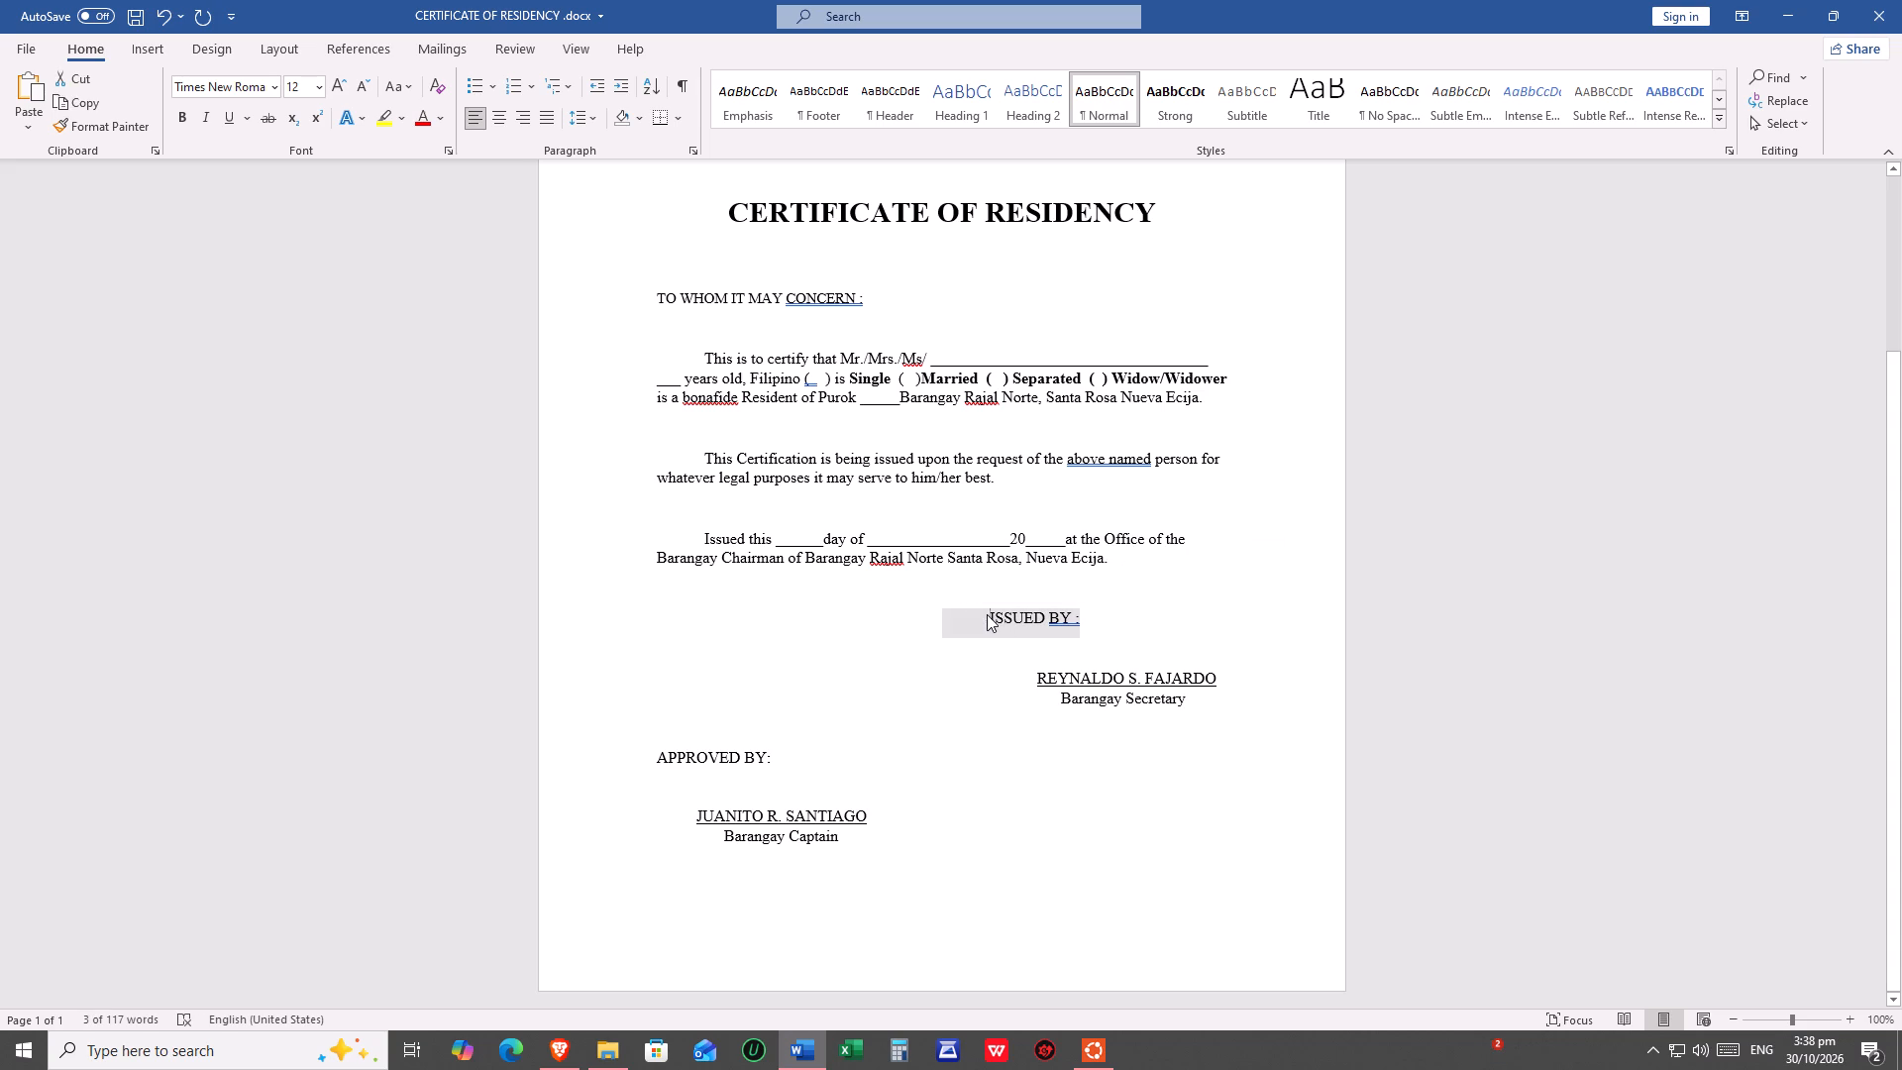
{"action": "key", "text": "Return"}
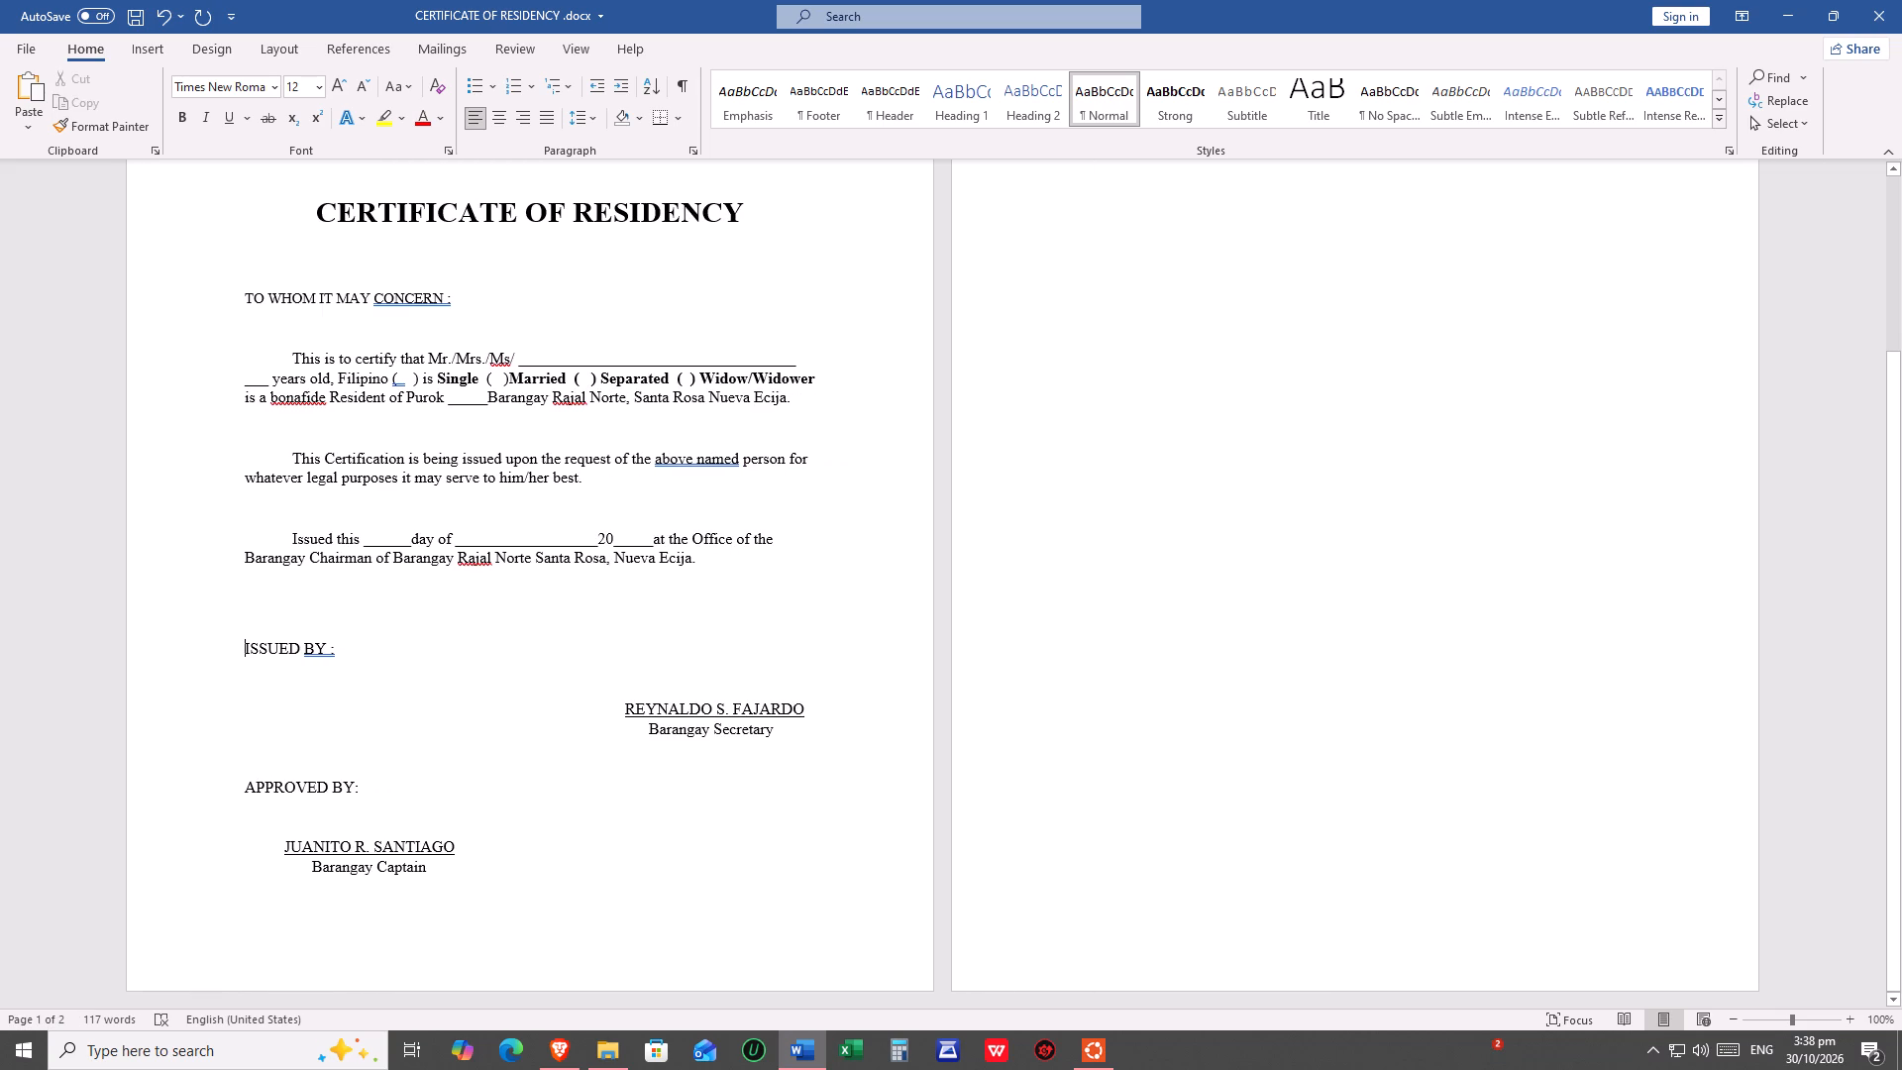
{"action": "key", "text": "Tab"}
{"action": "key", "text": "Tab"}
{"action": "key", "text": "Tab"}
{"action": "key", "text": "Tab"}
{"action": "key", "text": "Tab"}
{"action": "key", "text": "Tab"}
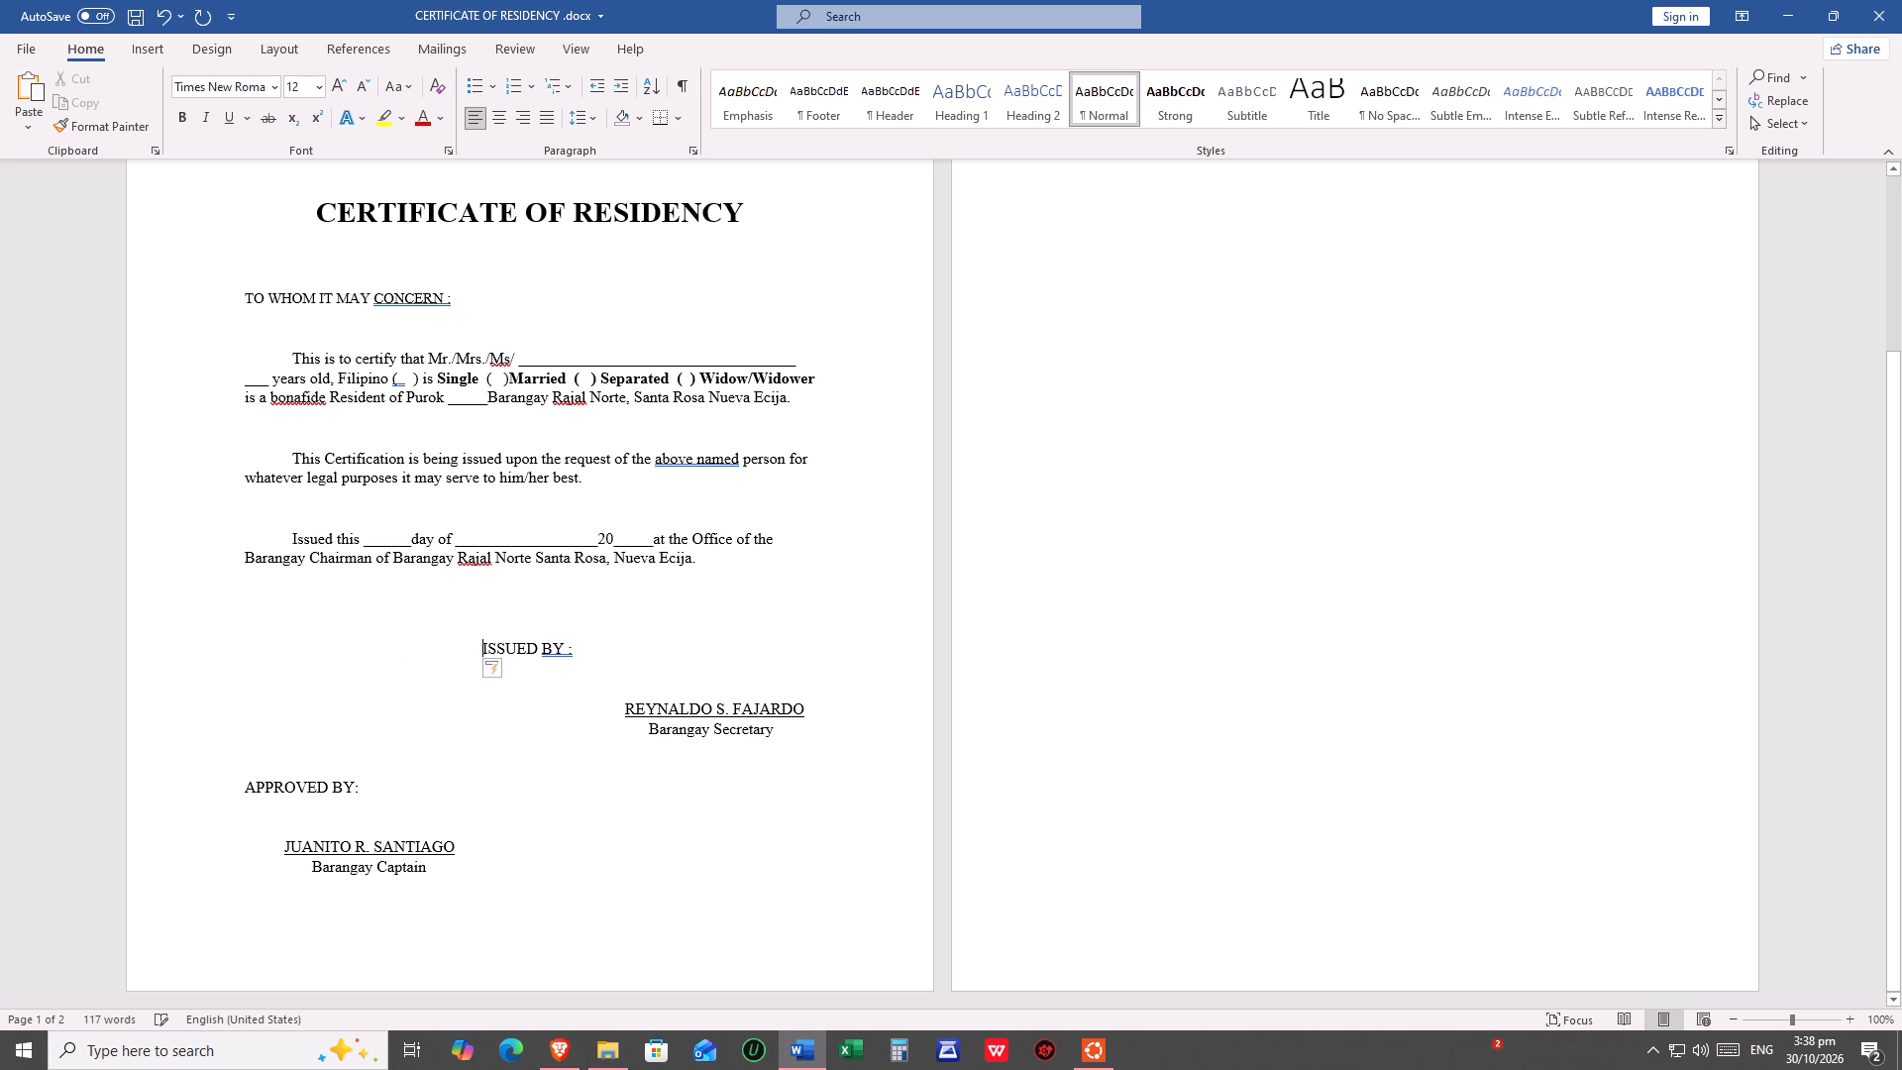
{"action": "key", "text": "Tab"}
{"action": "key", "text": "Tab"}
{"action": "key", "text": "BackSpace"}
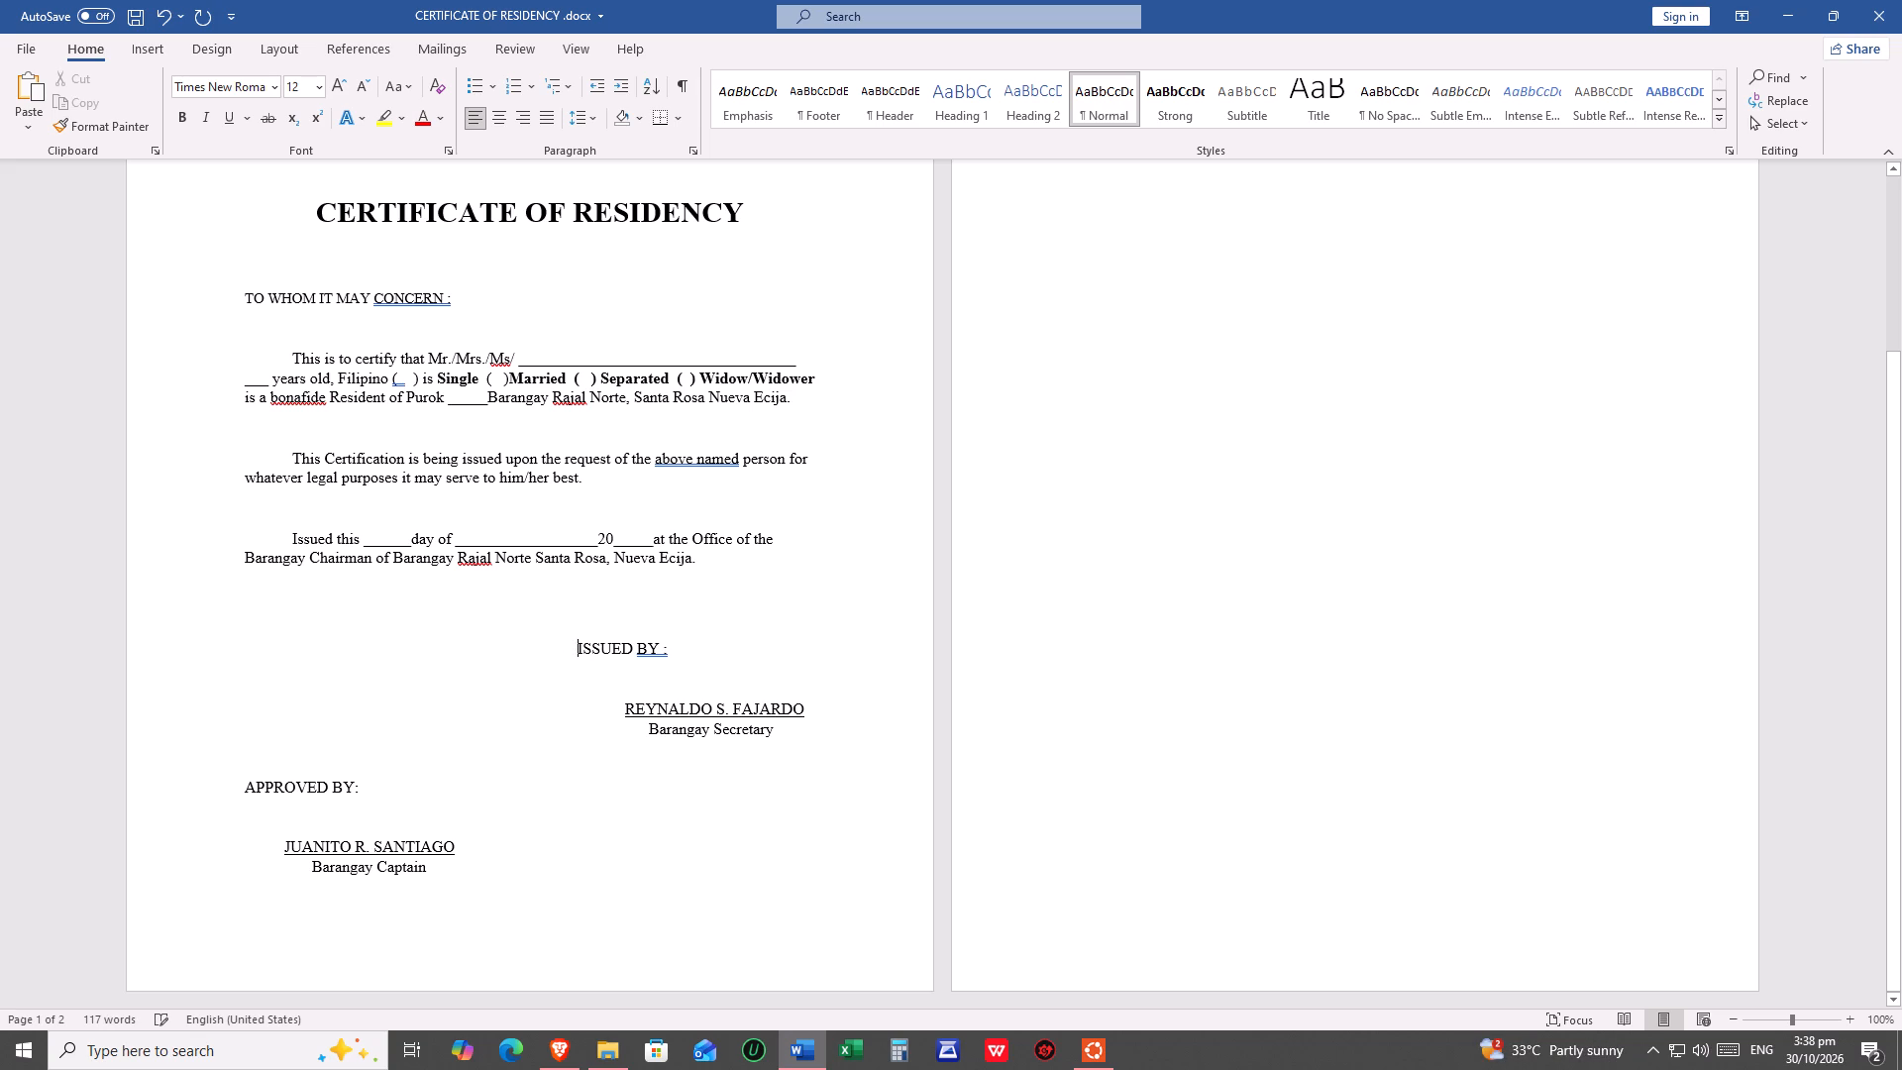
Replace the "ISSUED BY :" label above the Barangay Secretary's signature with "Prepared by:".
{"action": "left_click_drag", "start_coordinate": [692, 647], "coordinate": [537, 649]}
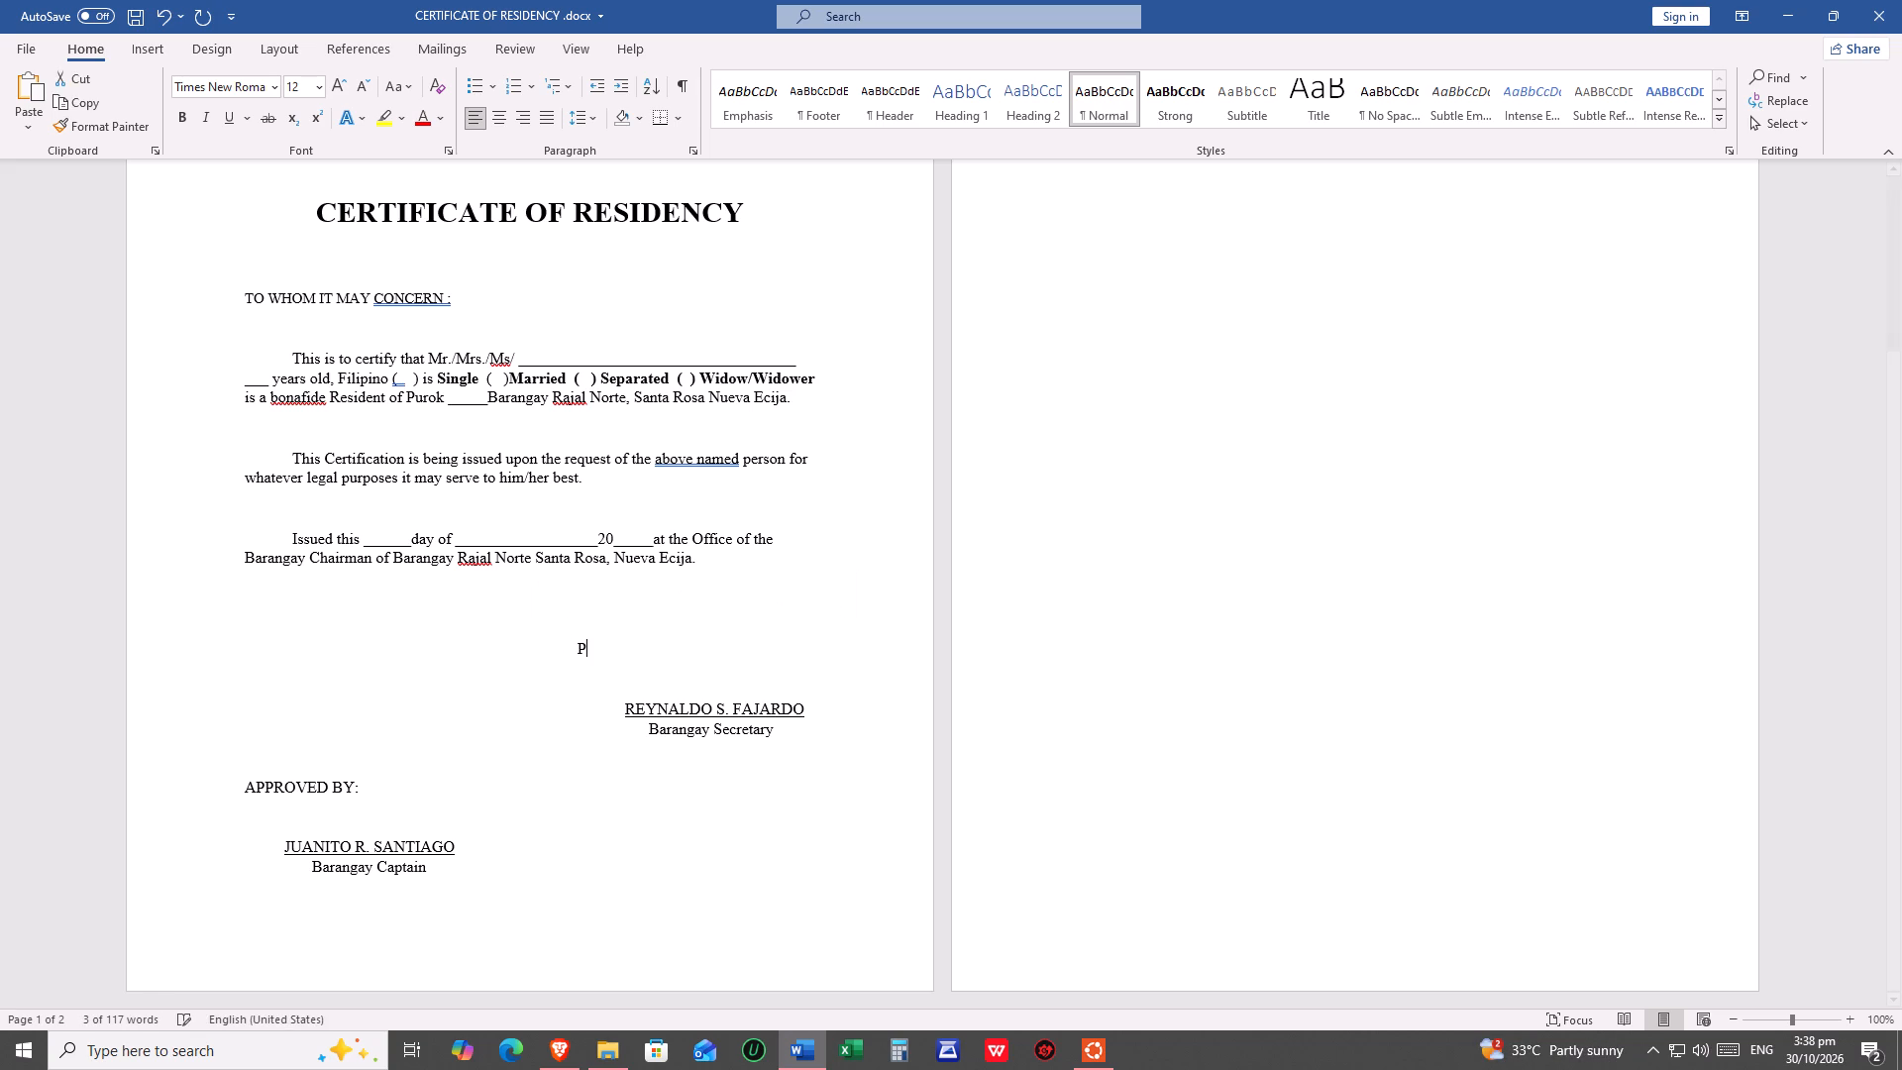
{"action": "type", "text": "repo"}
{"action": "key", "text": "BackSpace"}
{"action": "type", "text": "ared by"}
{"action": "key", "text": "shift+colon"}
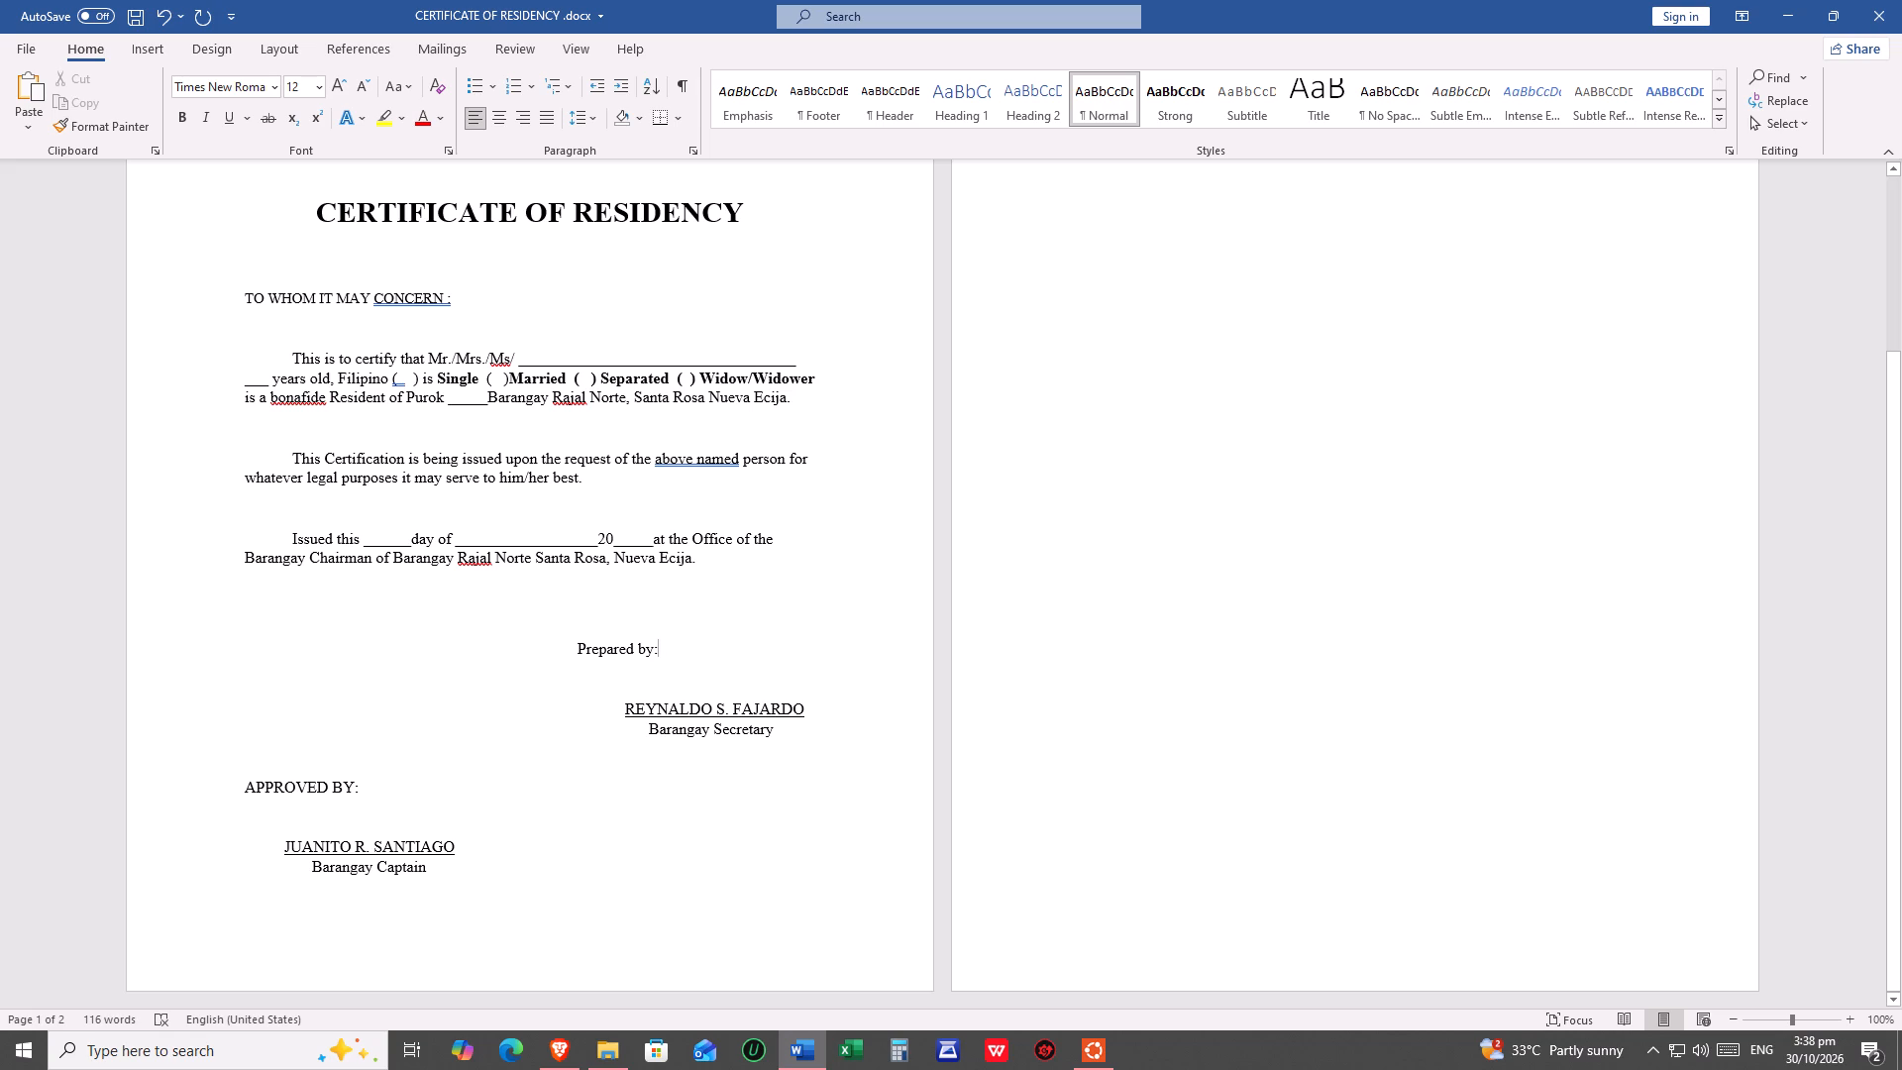
Delete the trailing empty paragraph on the blank second page so the certificate fits on one page.
{"action": "scroll", "coordinate": [402, 841], "scroll_direction": "down", "scroll_amount": 2}
{"action": "scroll", "coordinate": [405, 835], "scroll_direction": "up", "scroll_amount": 7}
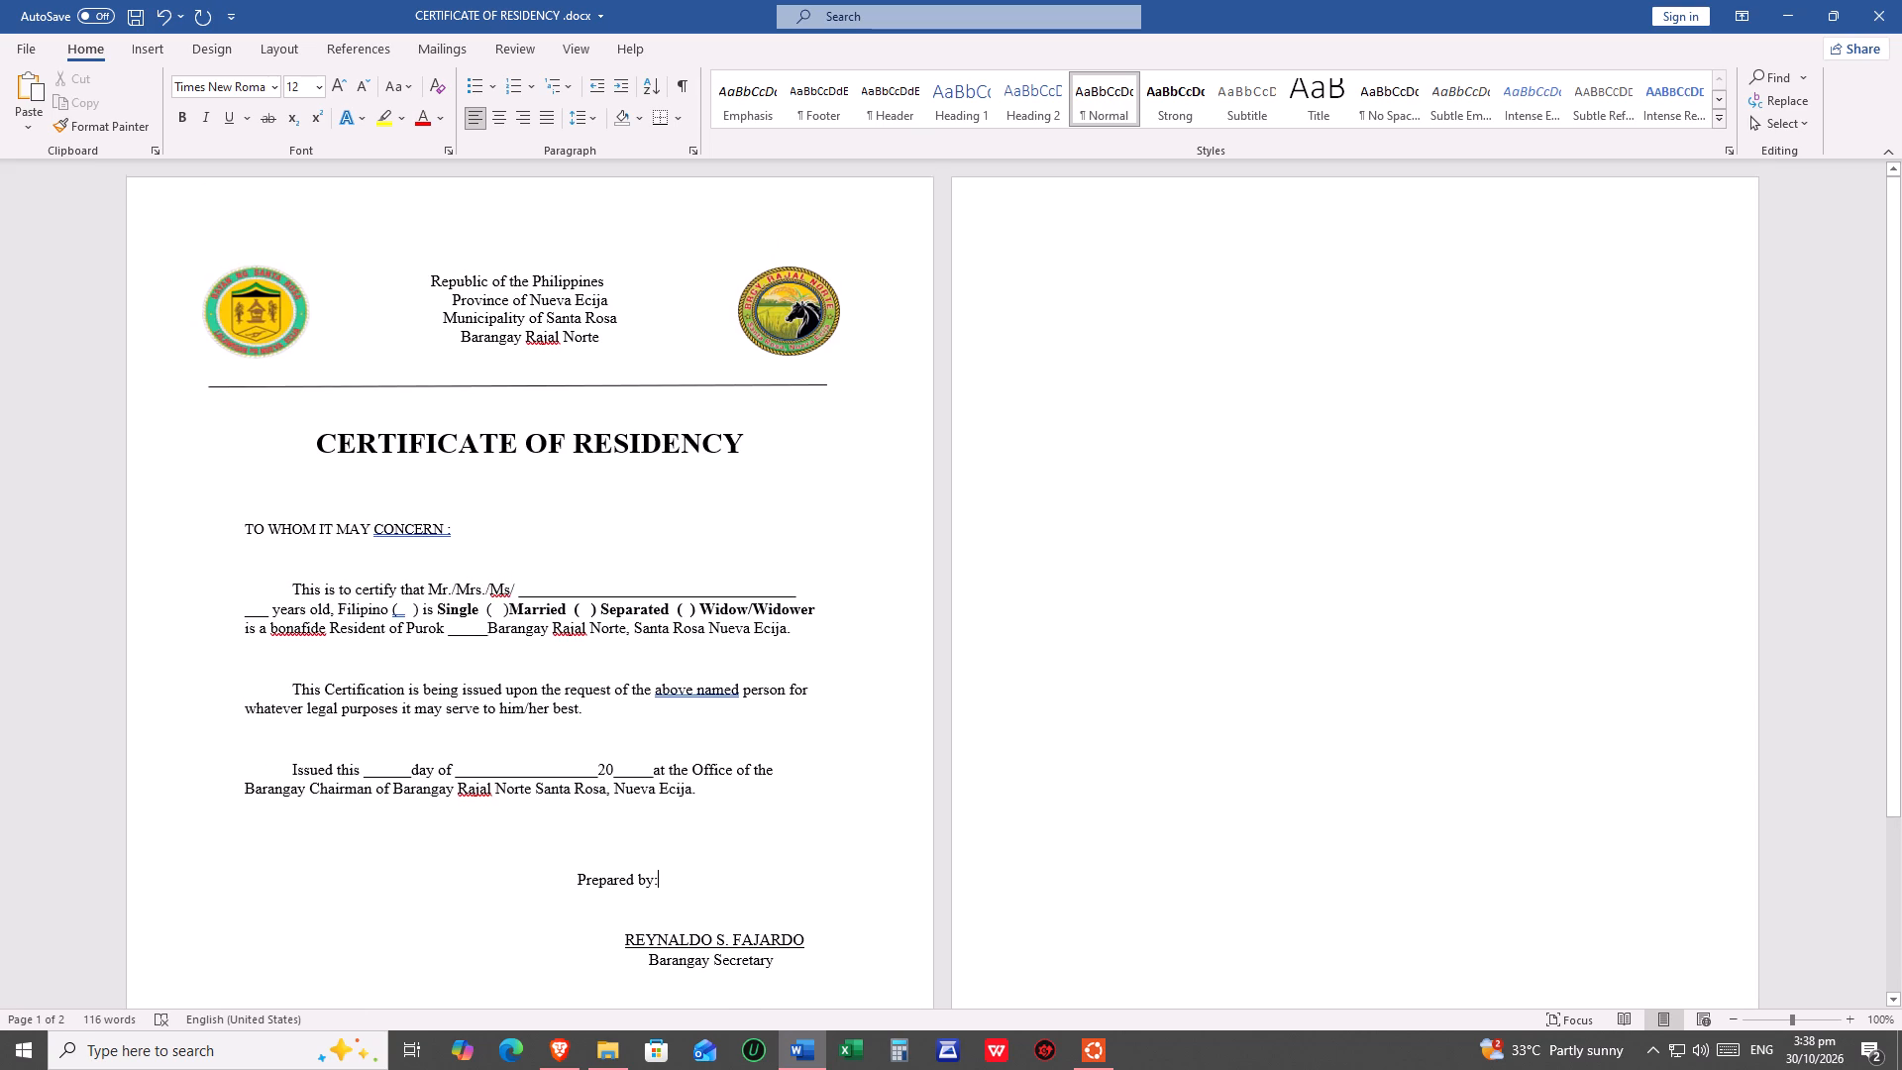
{"action": "scroll", "coordinate": [554, 744], "scroll_direction": "down", "scroll_amount": 5}
{"action": "left_click", "coordinate": [1141, 749]}
{"action": "key", "text": "BackSpace"}
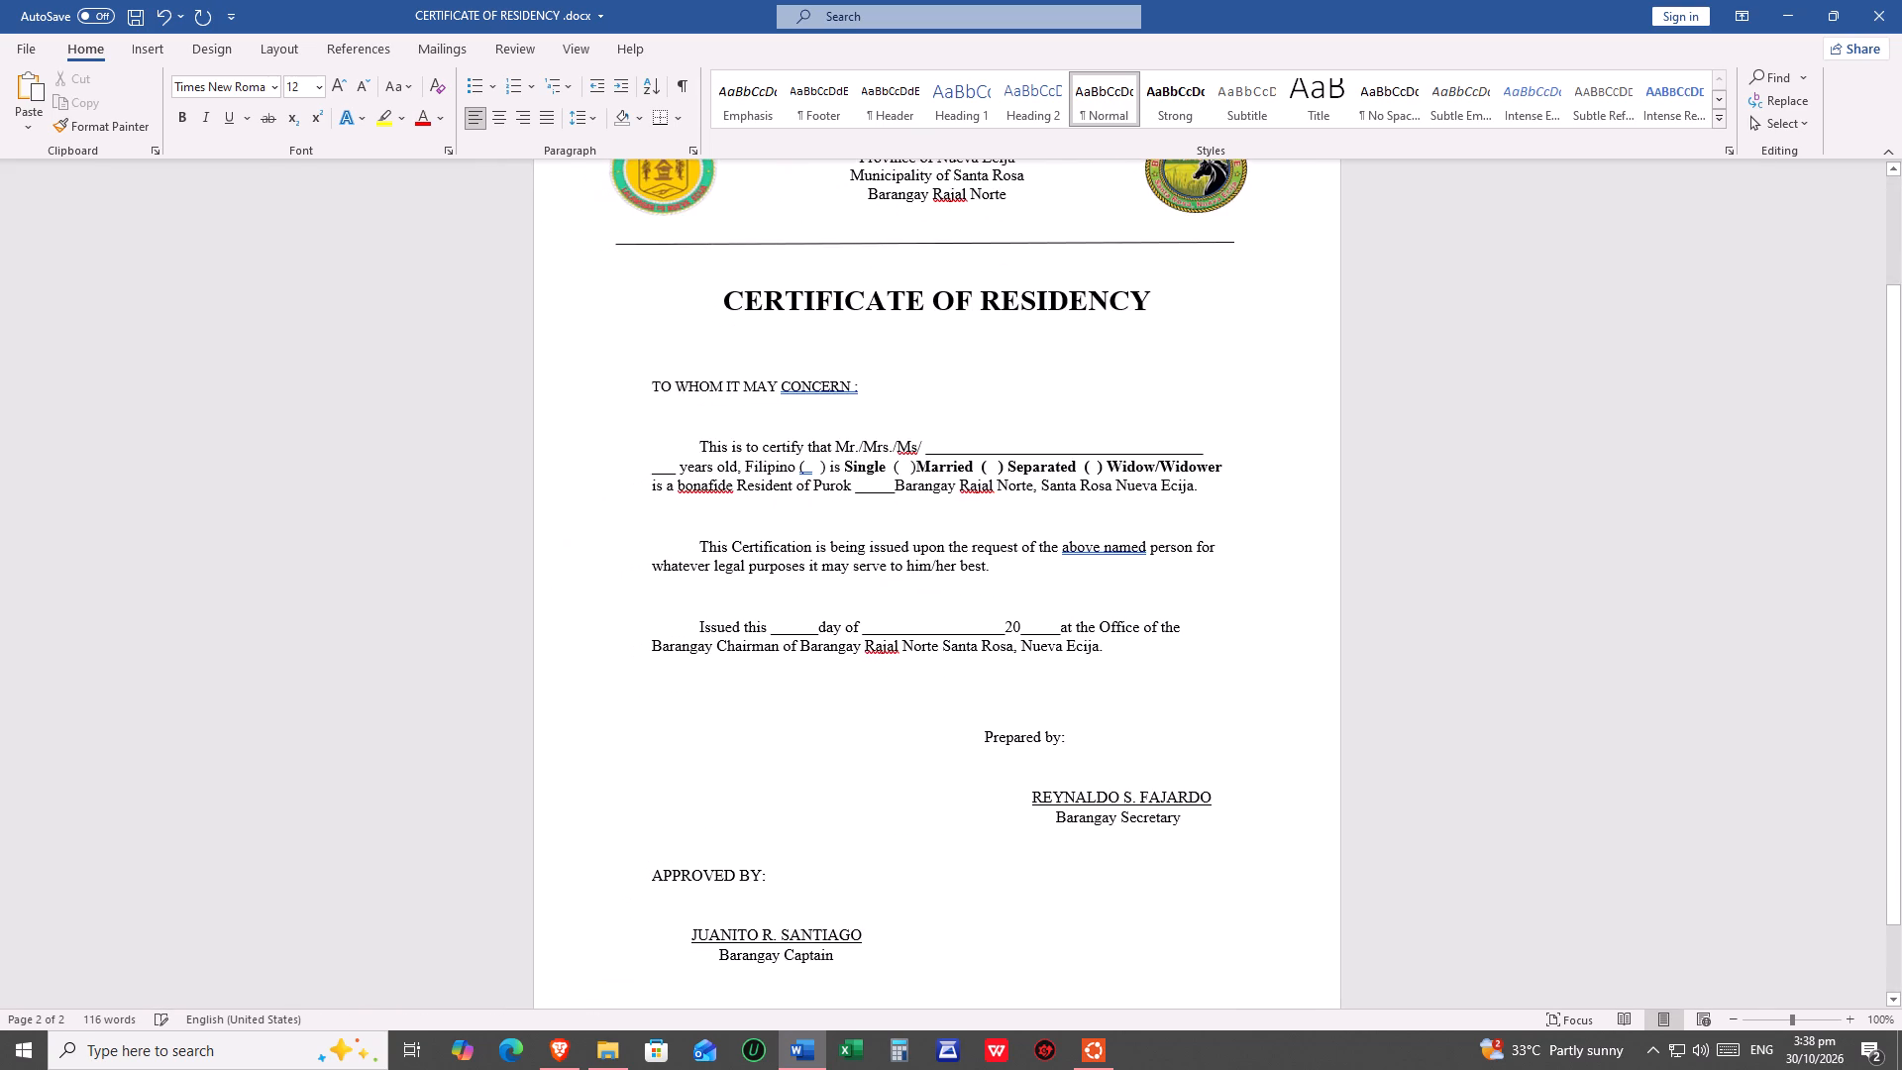
Open the grammar suggestions for "above named" in the certification sentence.
{"action": "scroll", "coordinate": [1084, 715], "scroll_direction": "up", "scroll_amount": 1}
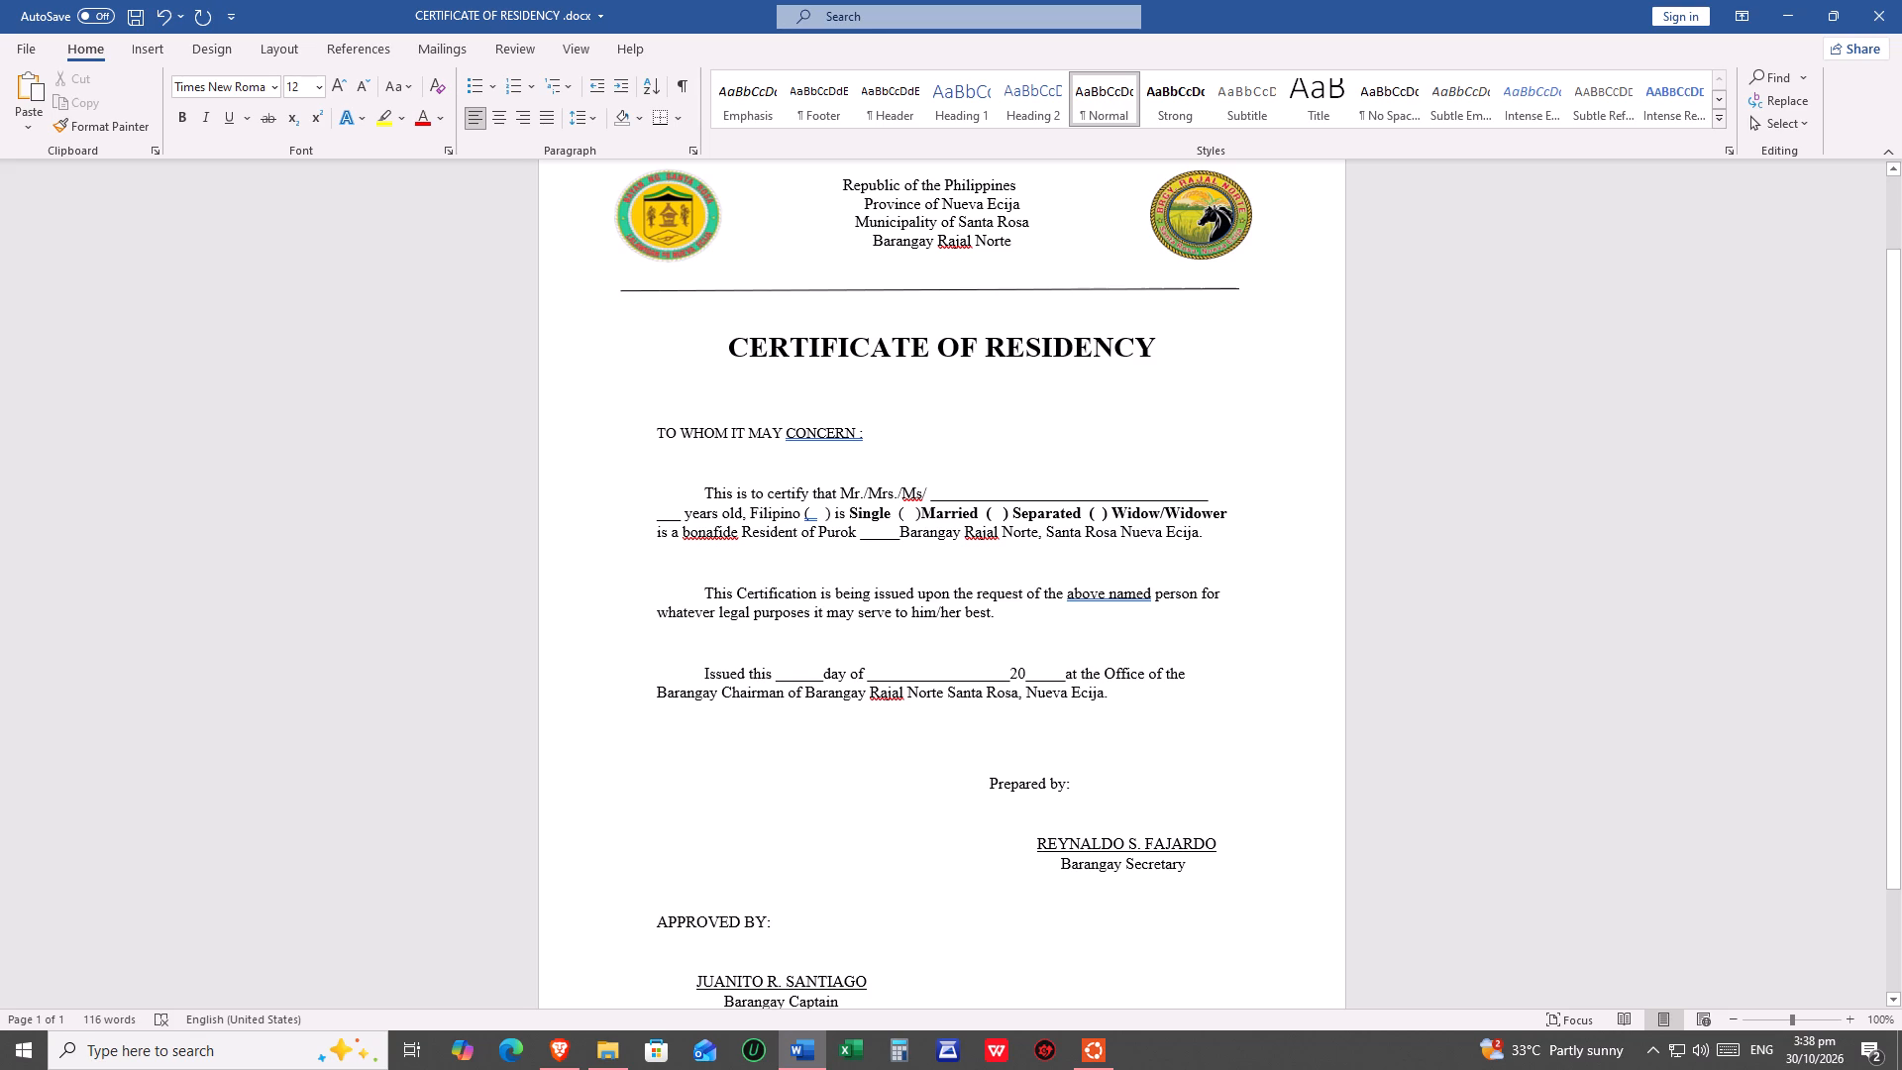
{"action": "right_click", "coordinate": [1097, 597]}
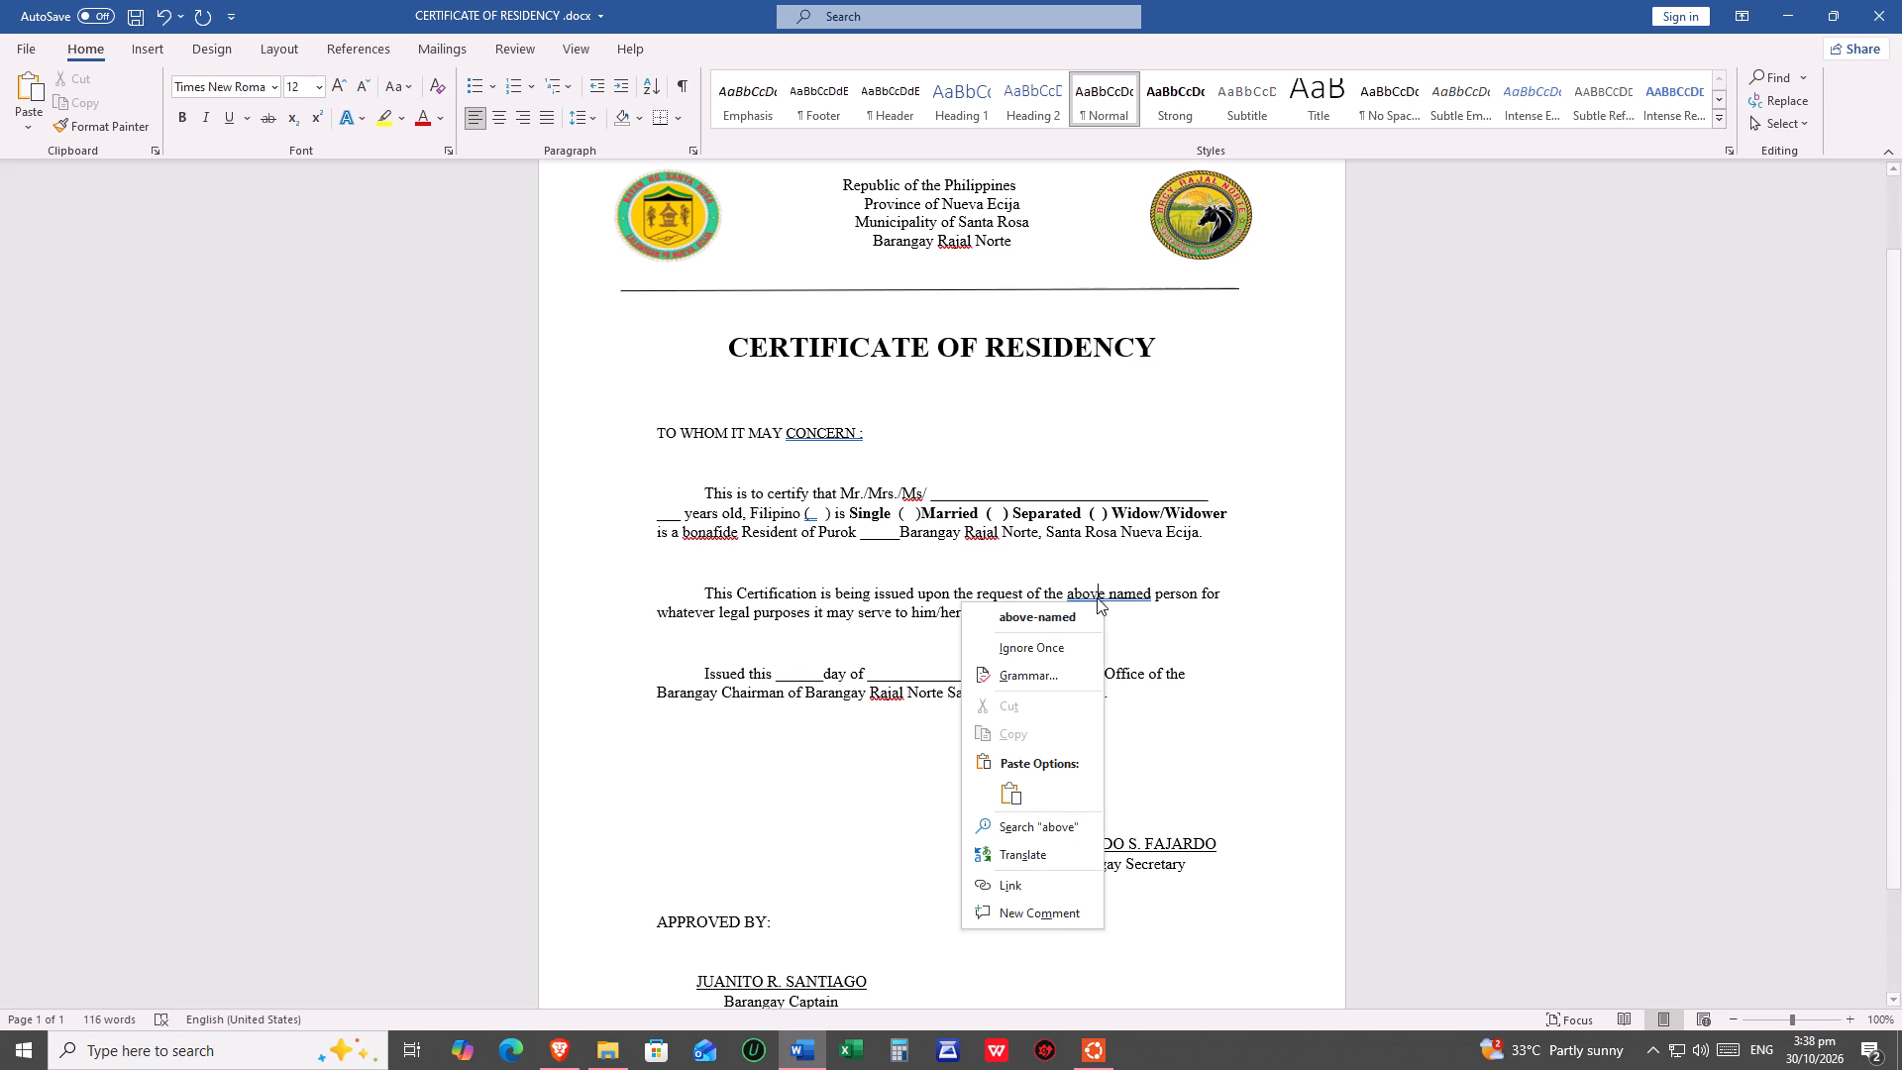
Accept the suggested grammar correction "above-named" in the certification sentence.
{"action": "left_click", "coordinate": [1067, 608]}
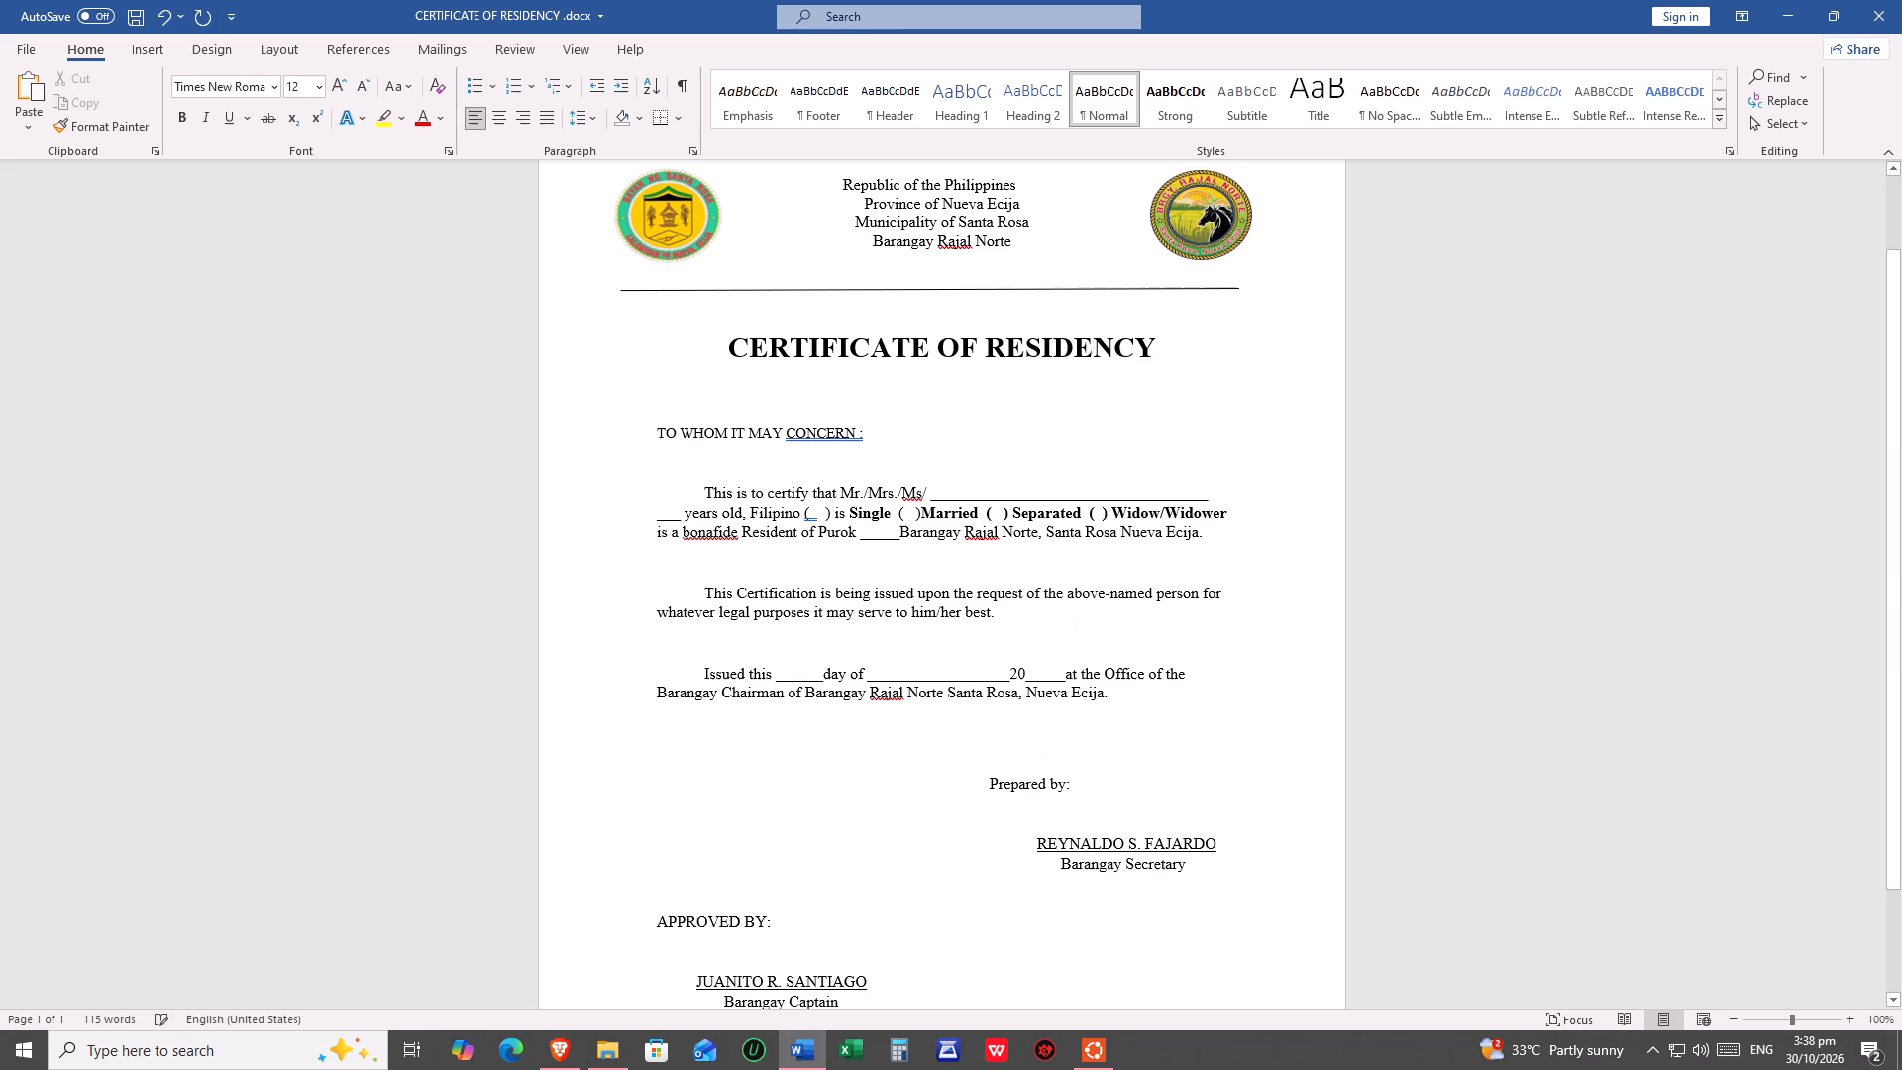
Review the whole certificate and examine its print preview.
{"action": "scroll", "coordinate": [991, 678], "scroll_direction": "down", "scroll_amount": 2}
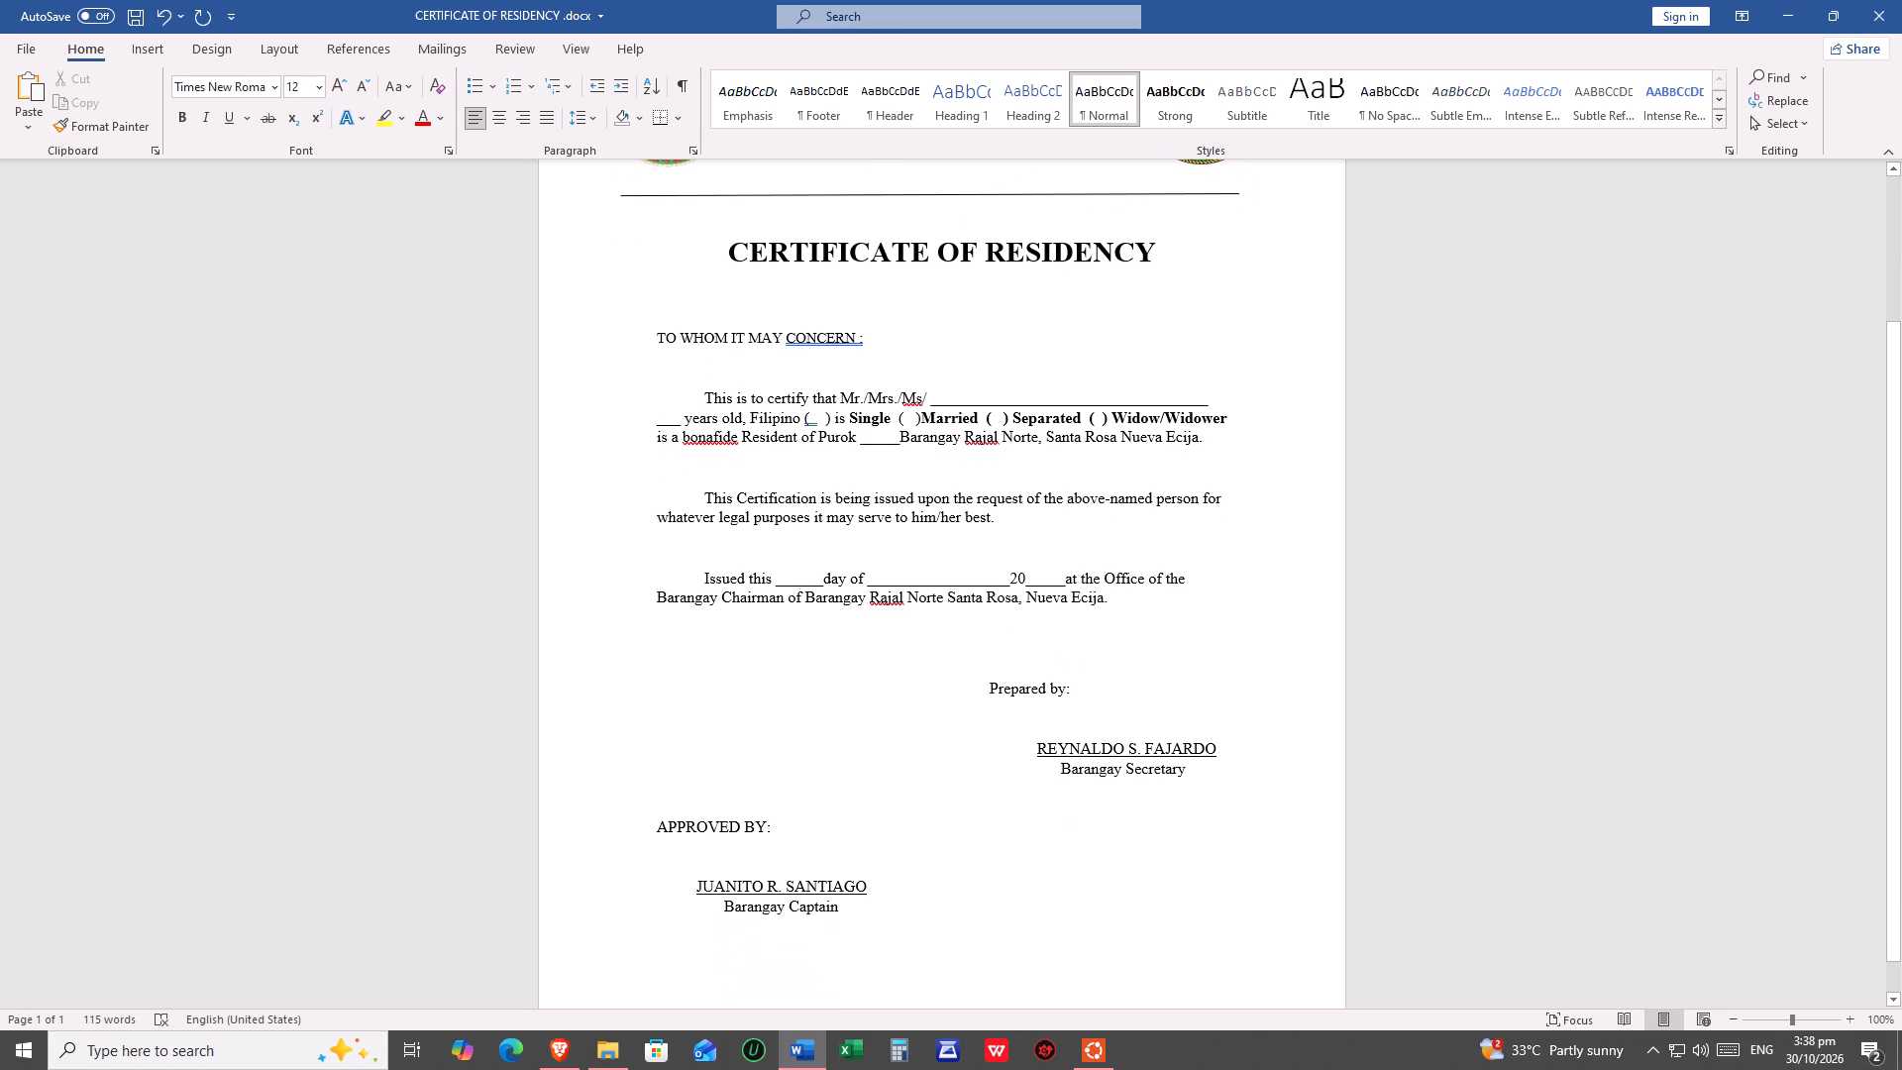
{"action": "scroll", "coordinate": [944, 670], "scroll_direction": "up", "scroll_amount": 8}
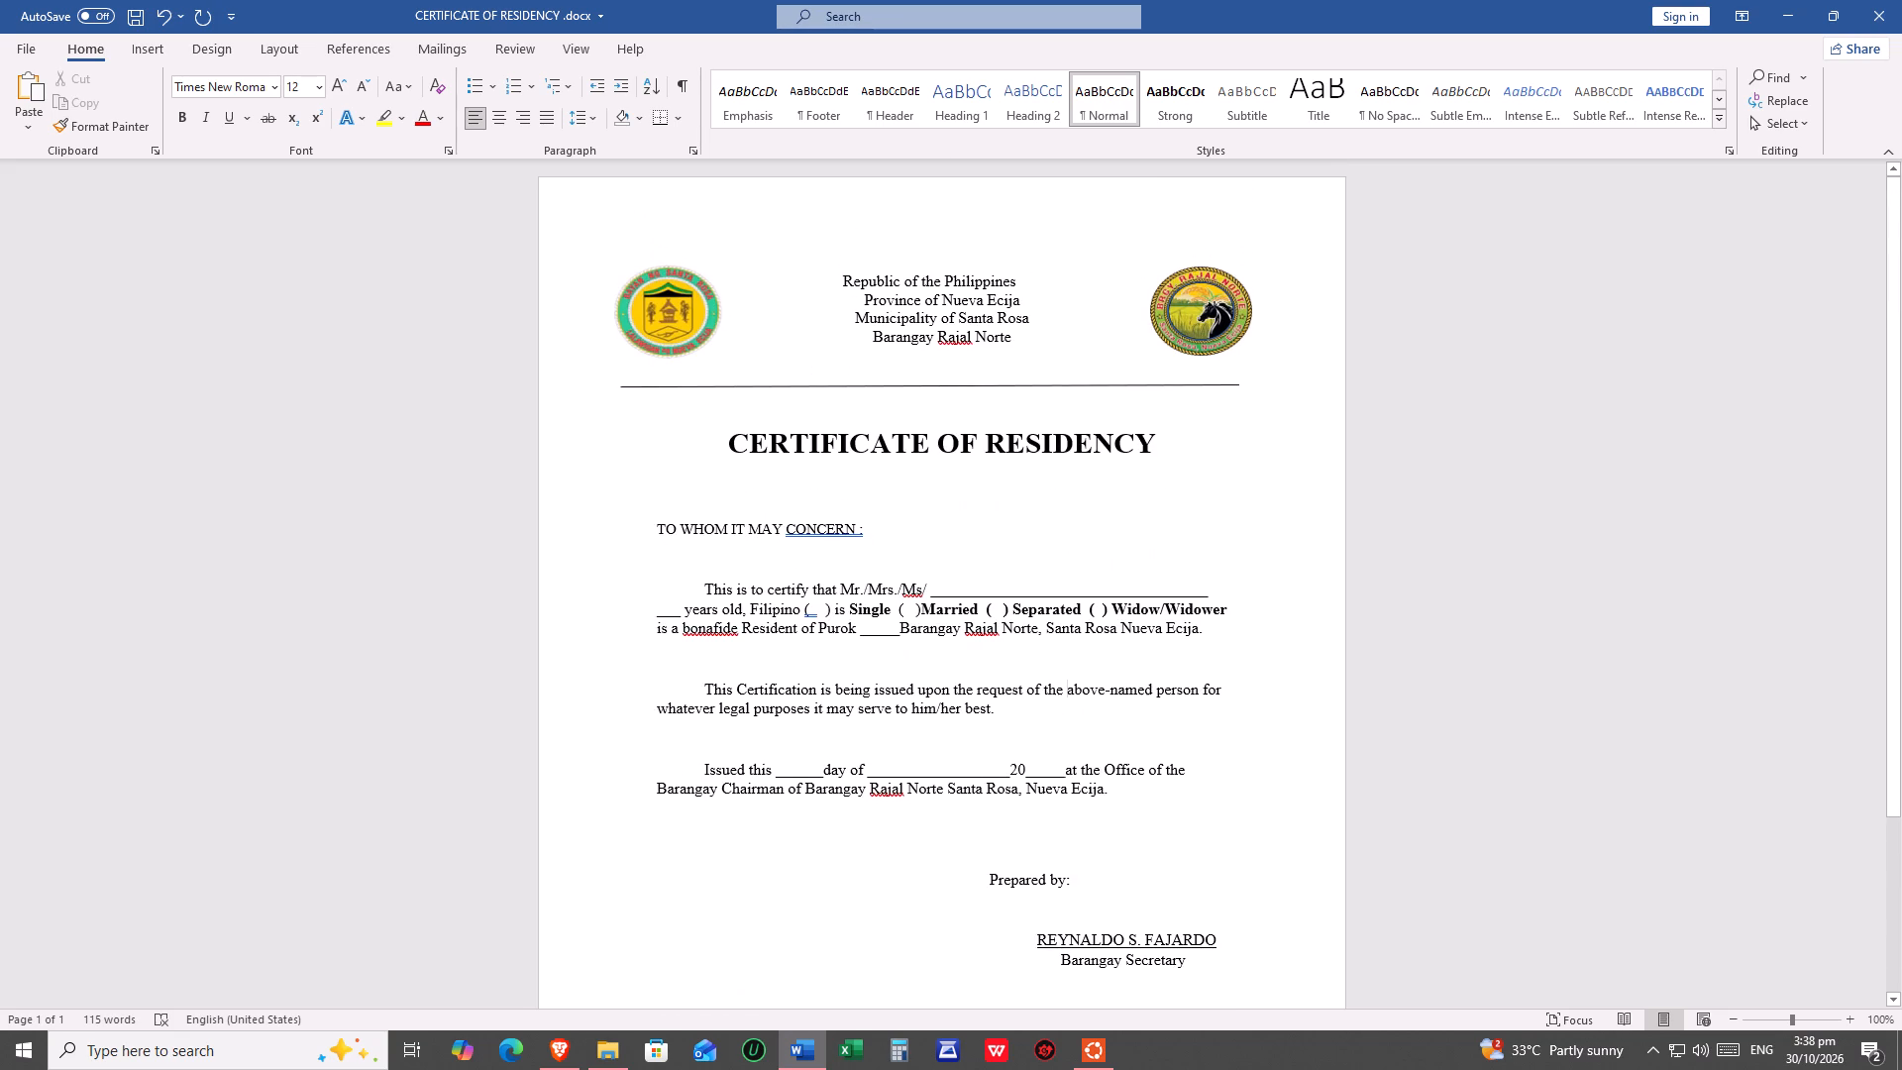
{"action": "key", "text": "ctrl+p"}
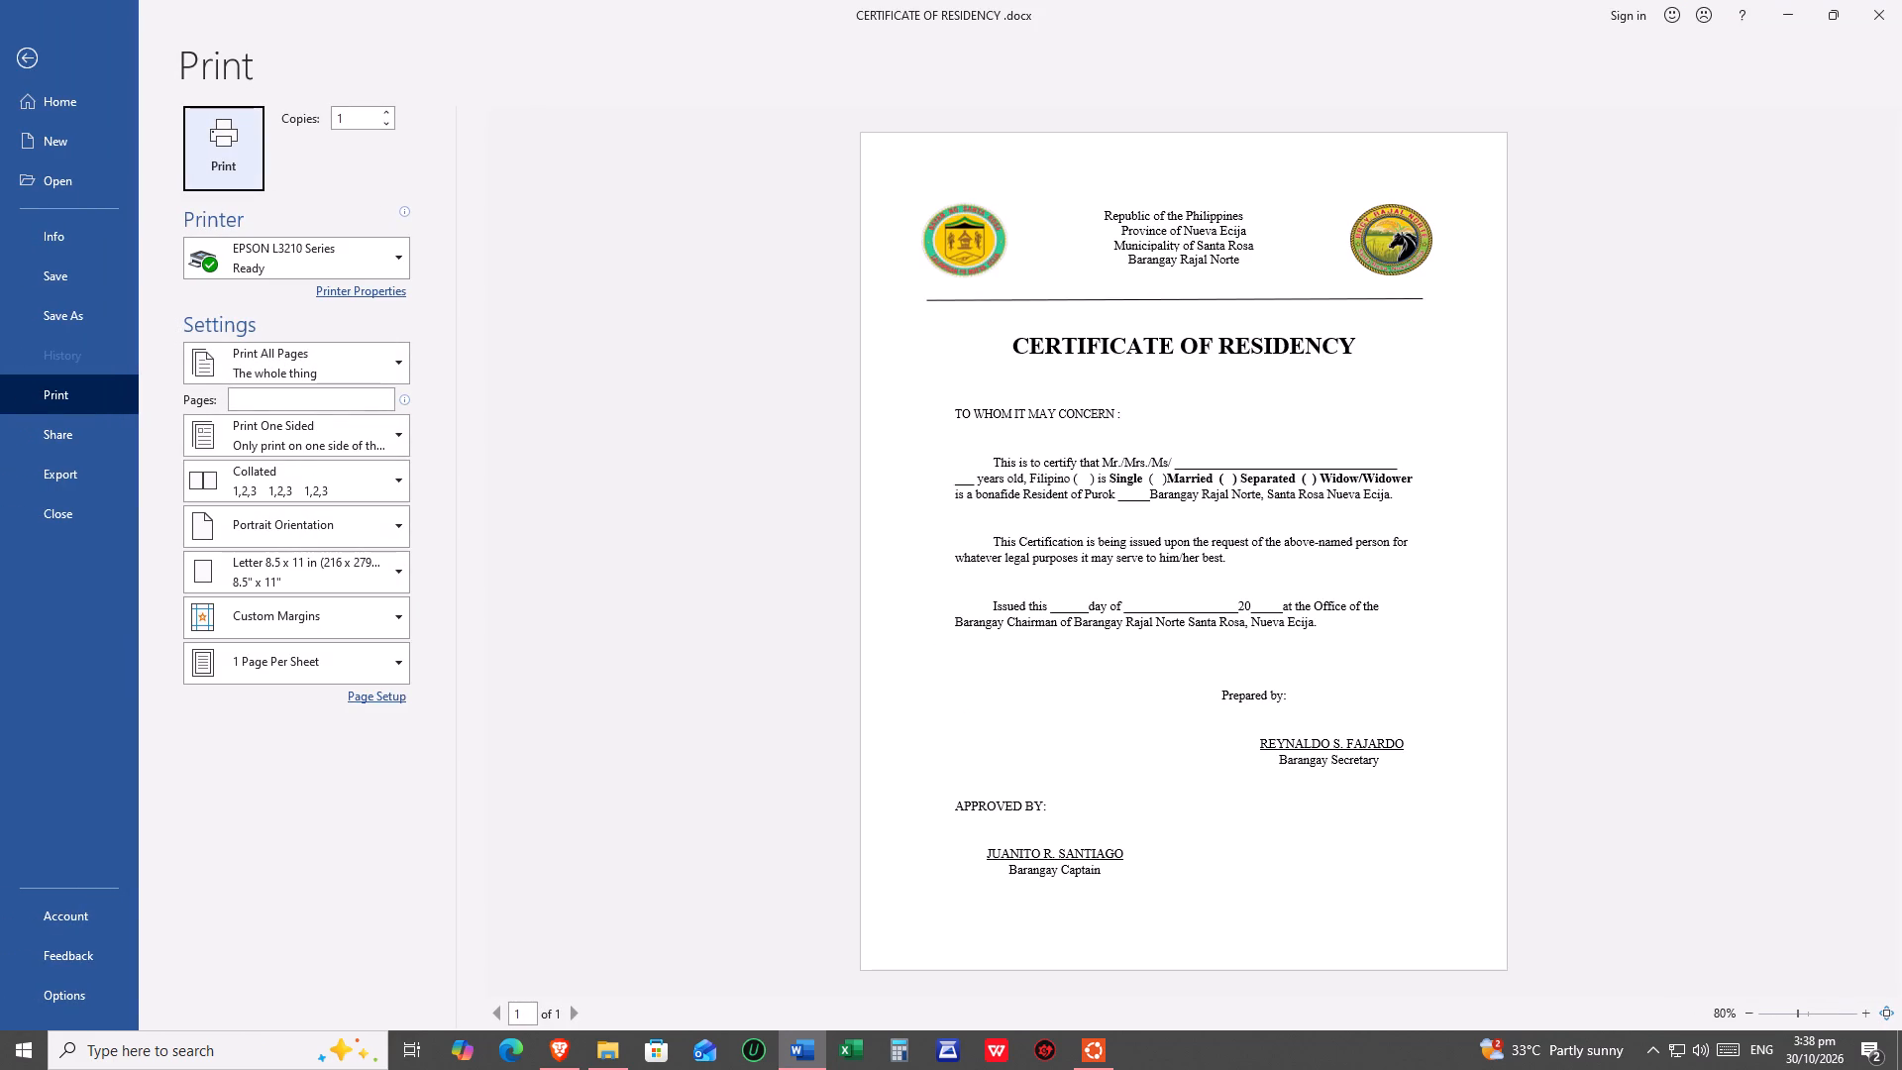
{"action": "key", "text": "Escape"}
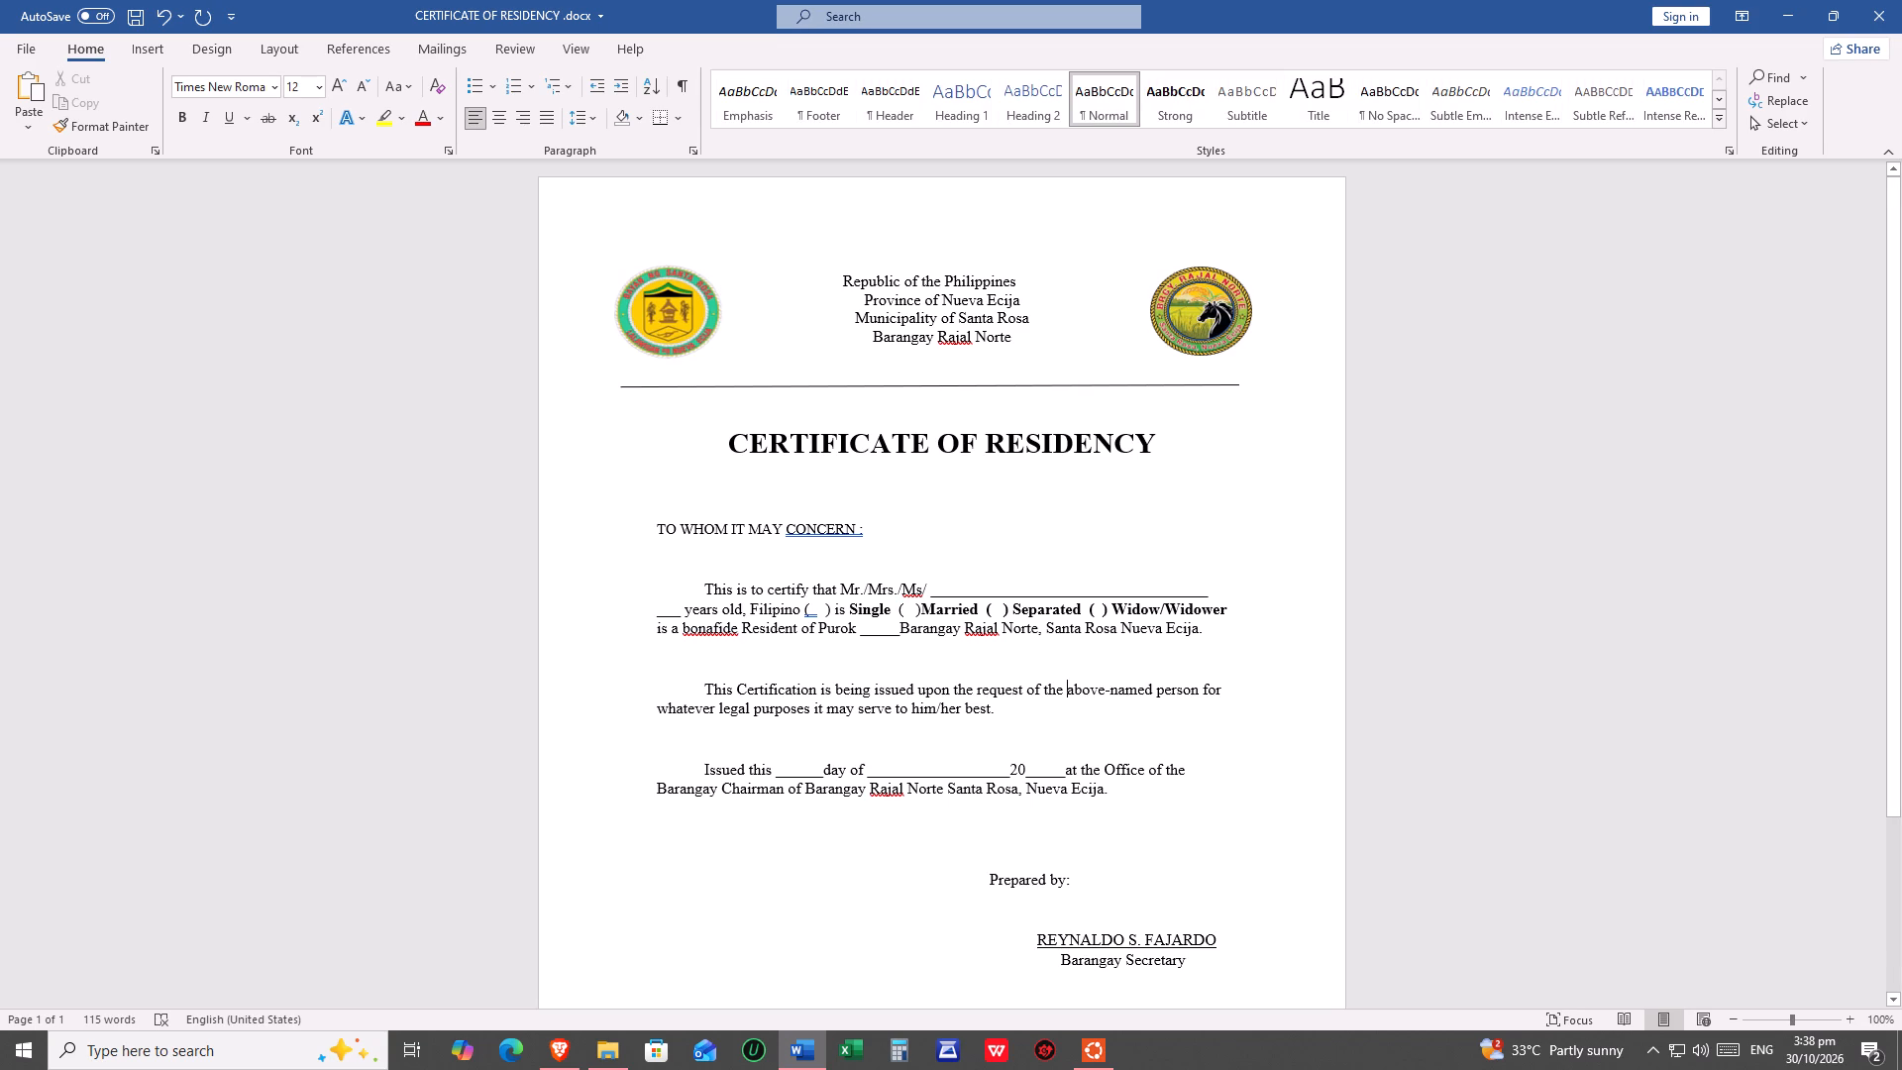
{"action": "key", "text": "ctrl+p"}
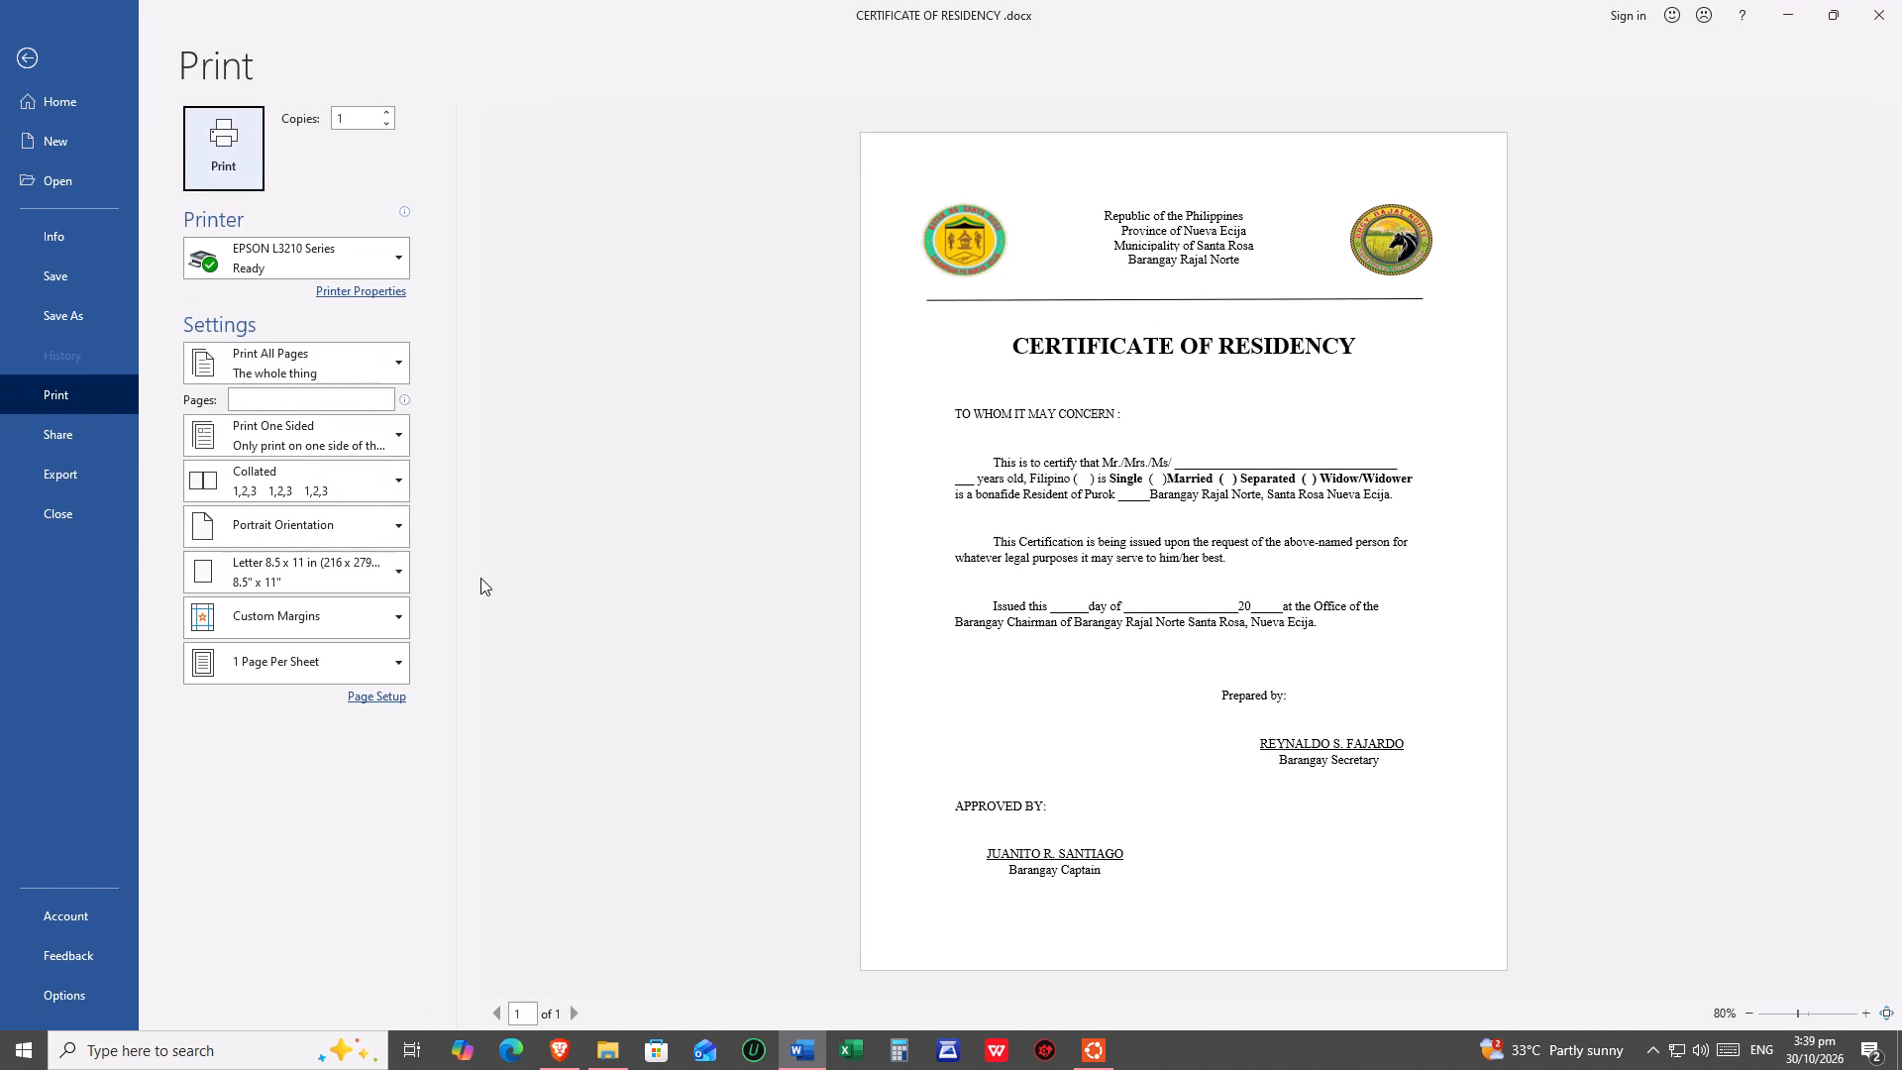
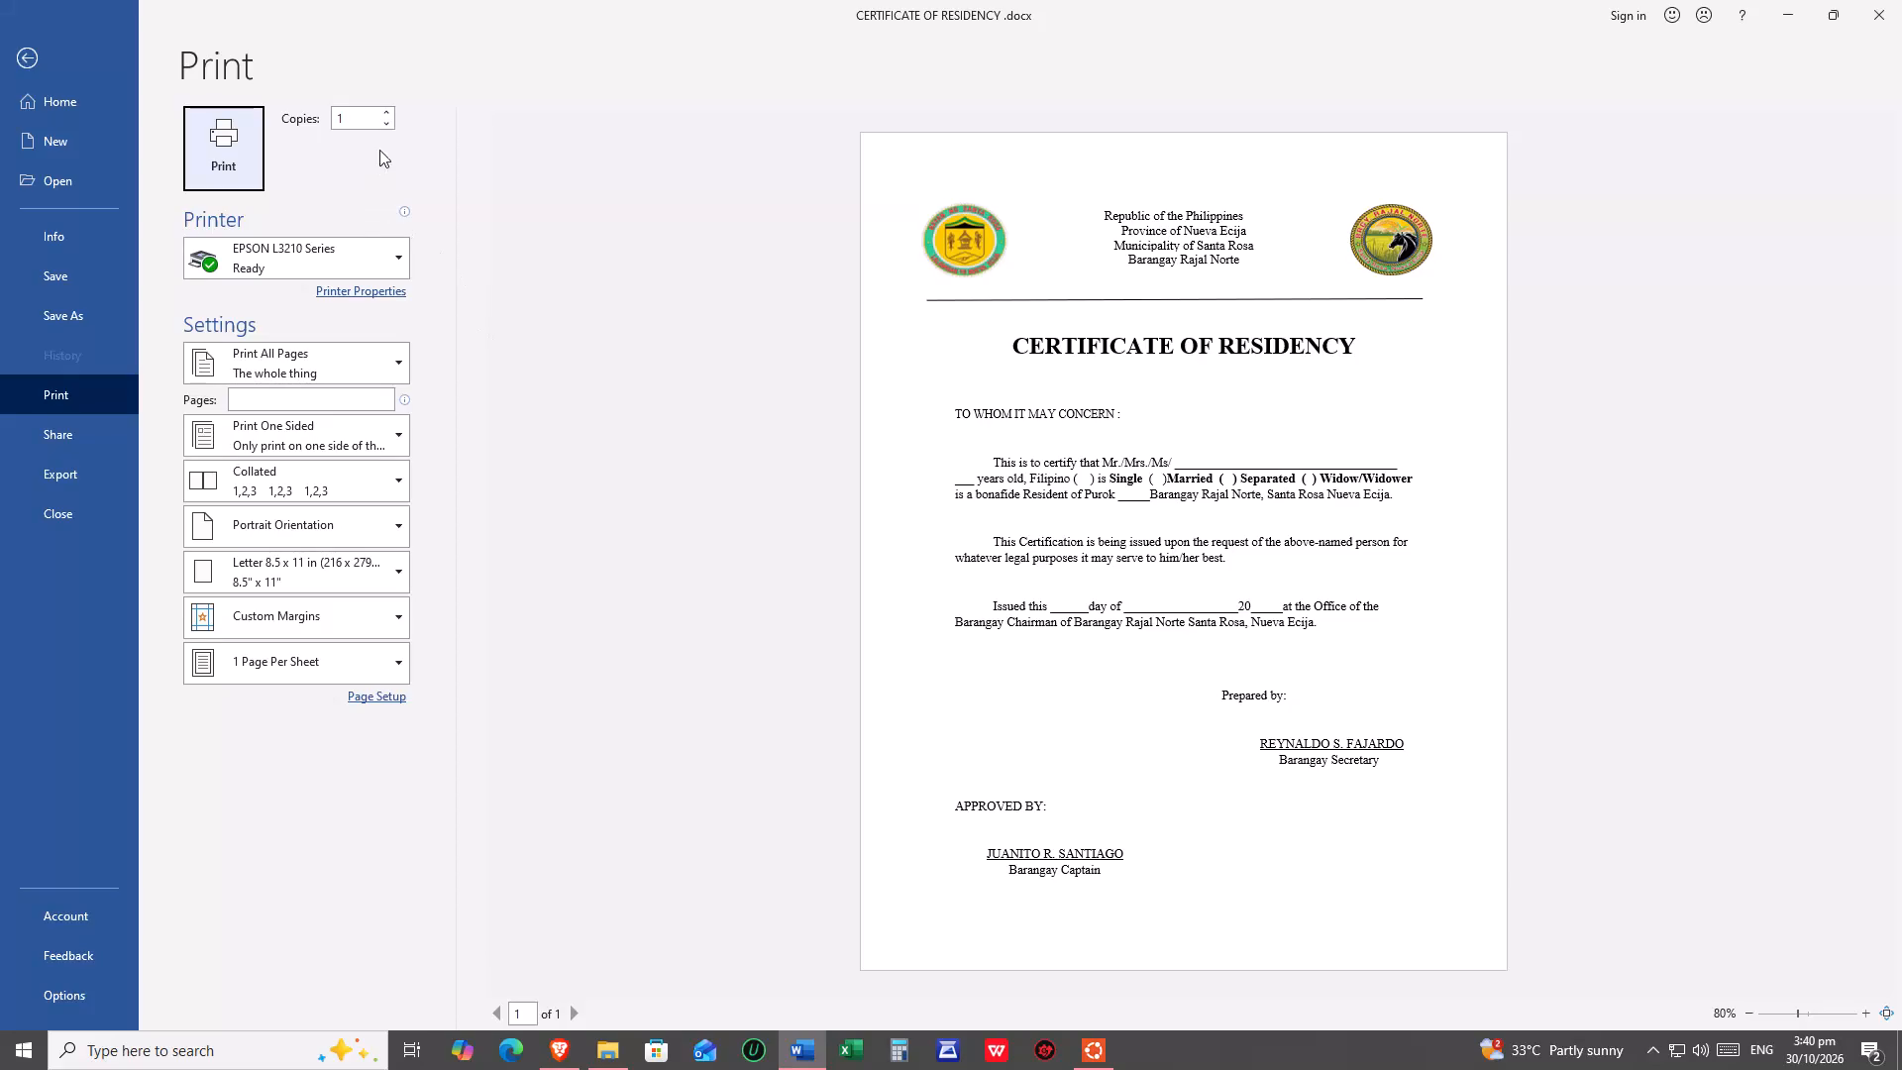
Set the number of copies to 5 and print the Certificate of Residency.
{"action": "triple_click", "coordinate": [379, 116]}
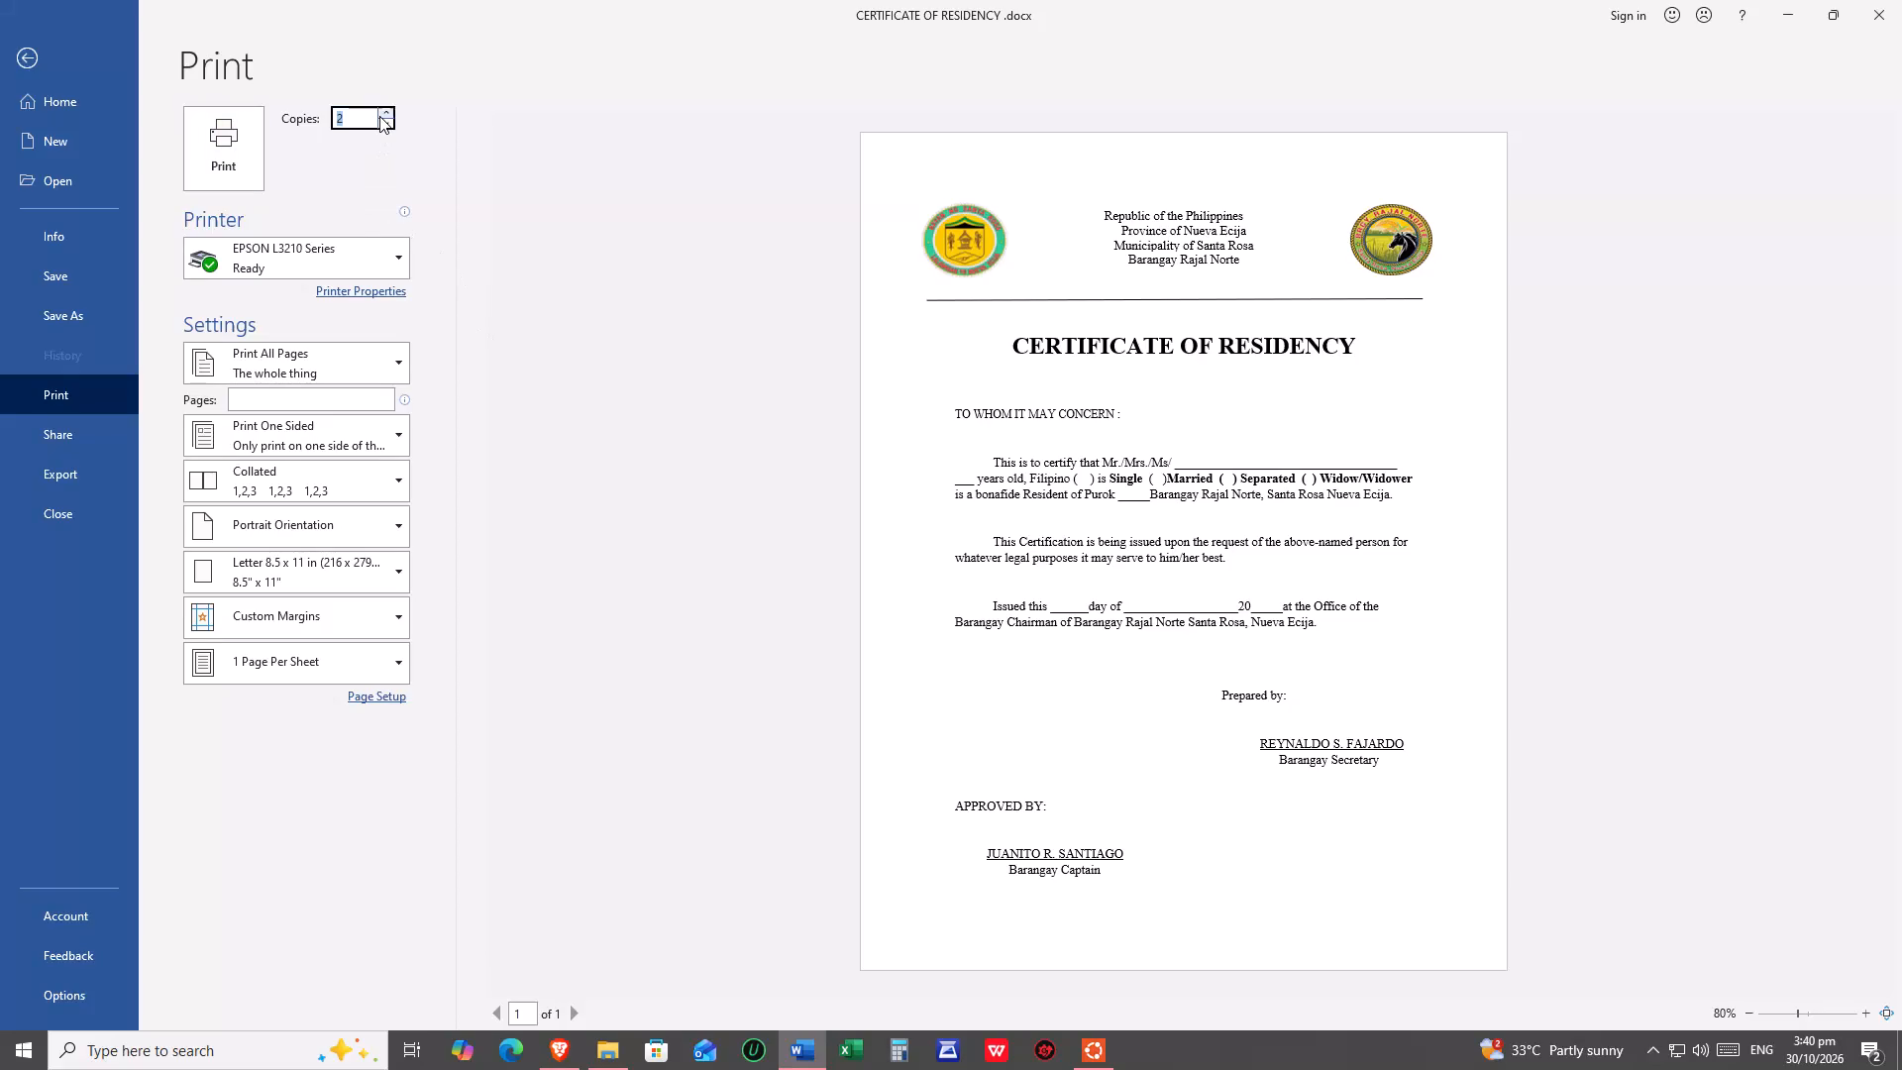
{"action": "left_click", "coordinate": [379, 116]}
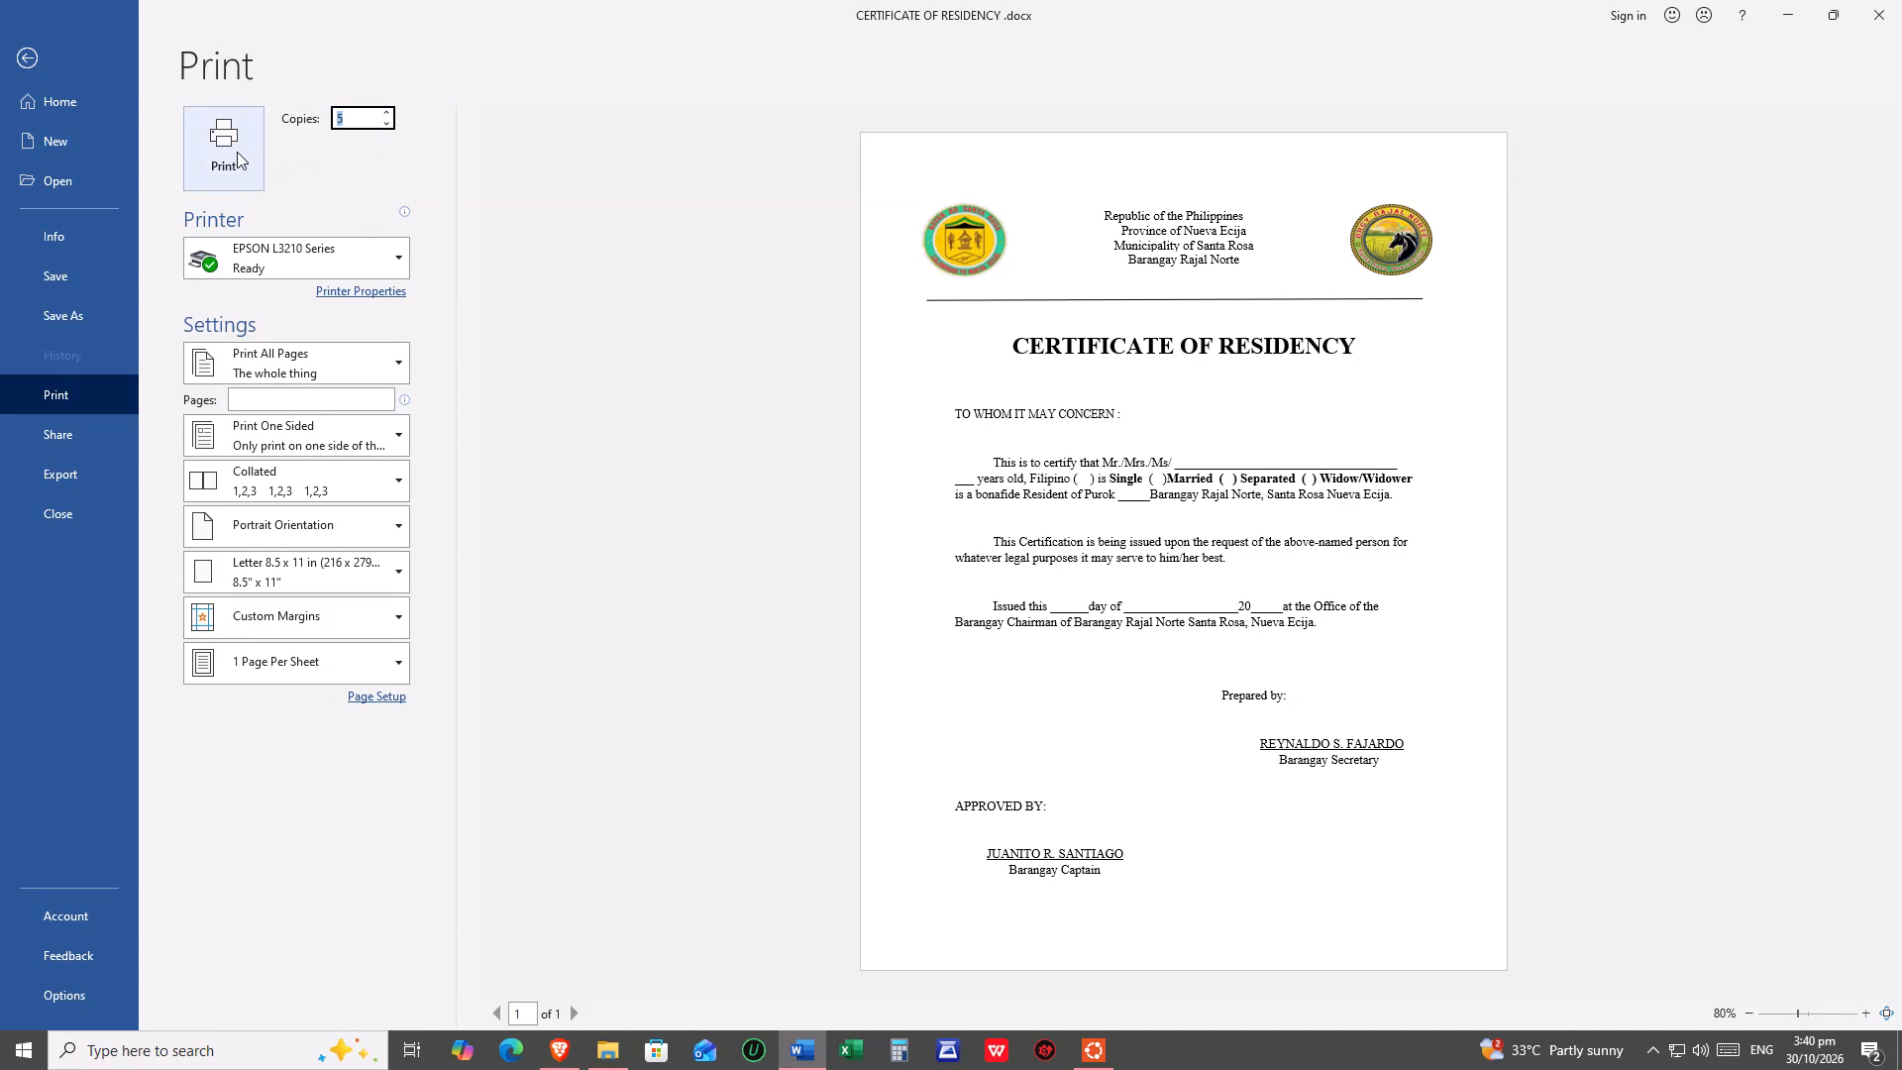
{"action": "left_click", "coordinate": [237, 152]}
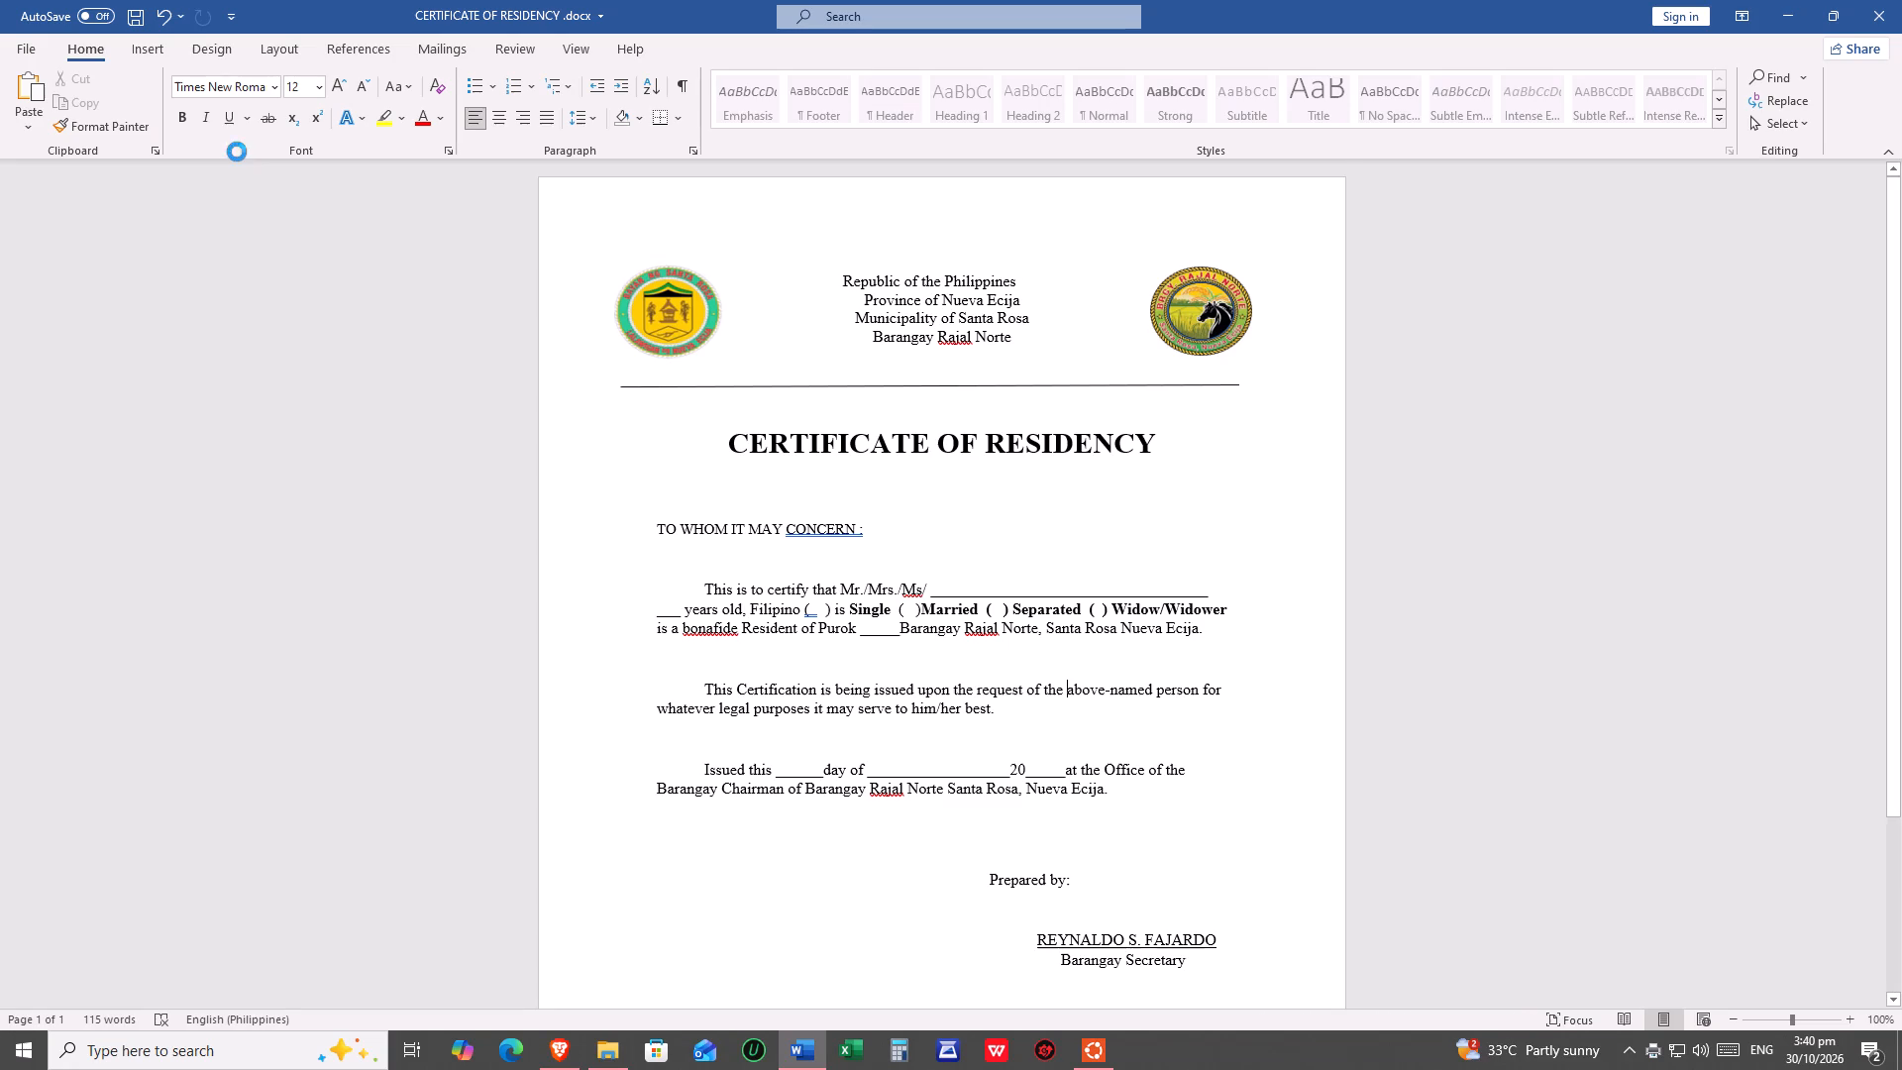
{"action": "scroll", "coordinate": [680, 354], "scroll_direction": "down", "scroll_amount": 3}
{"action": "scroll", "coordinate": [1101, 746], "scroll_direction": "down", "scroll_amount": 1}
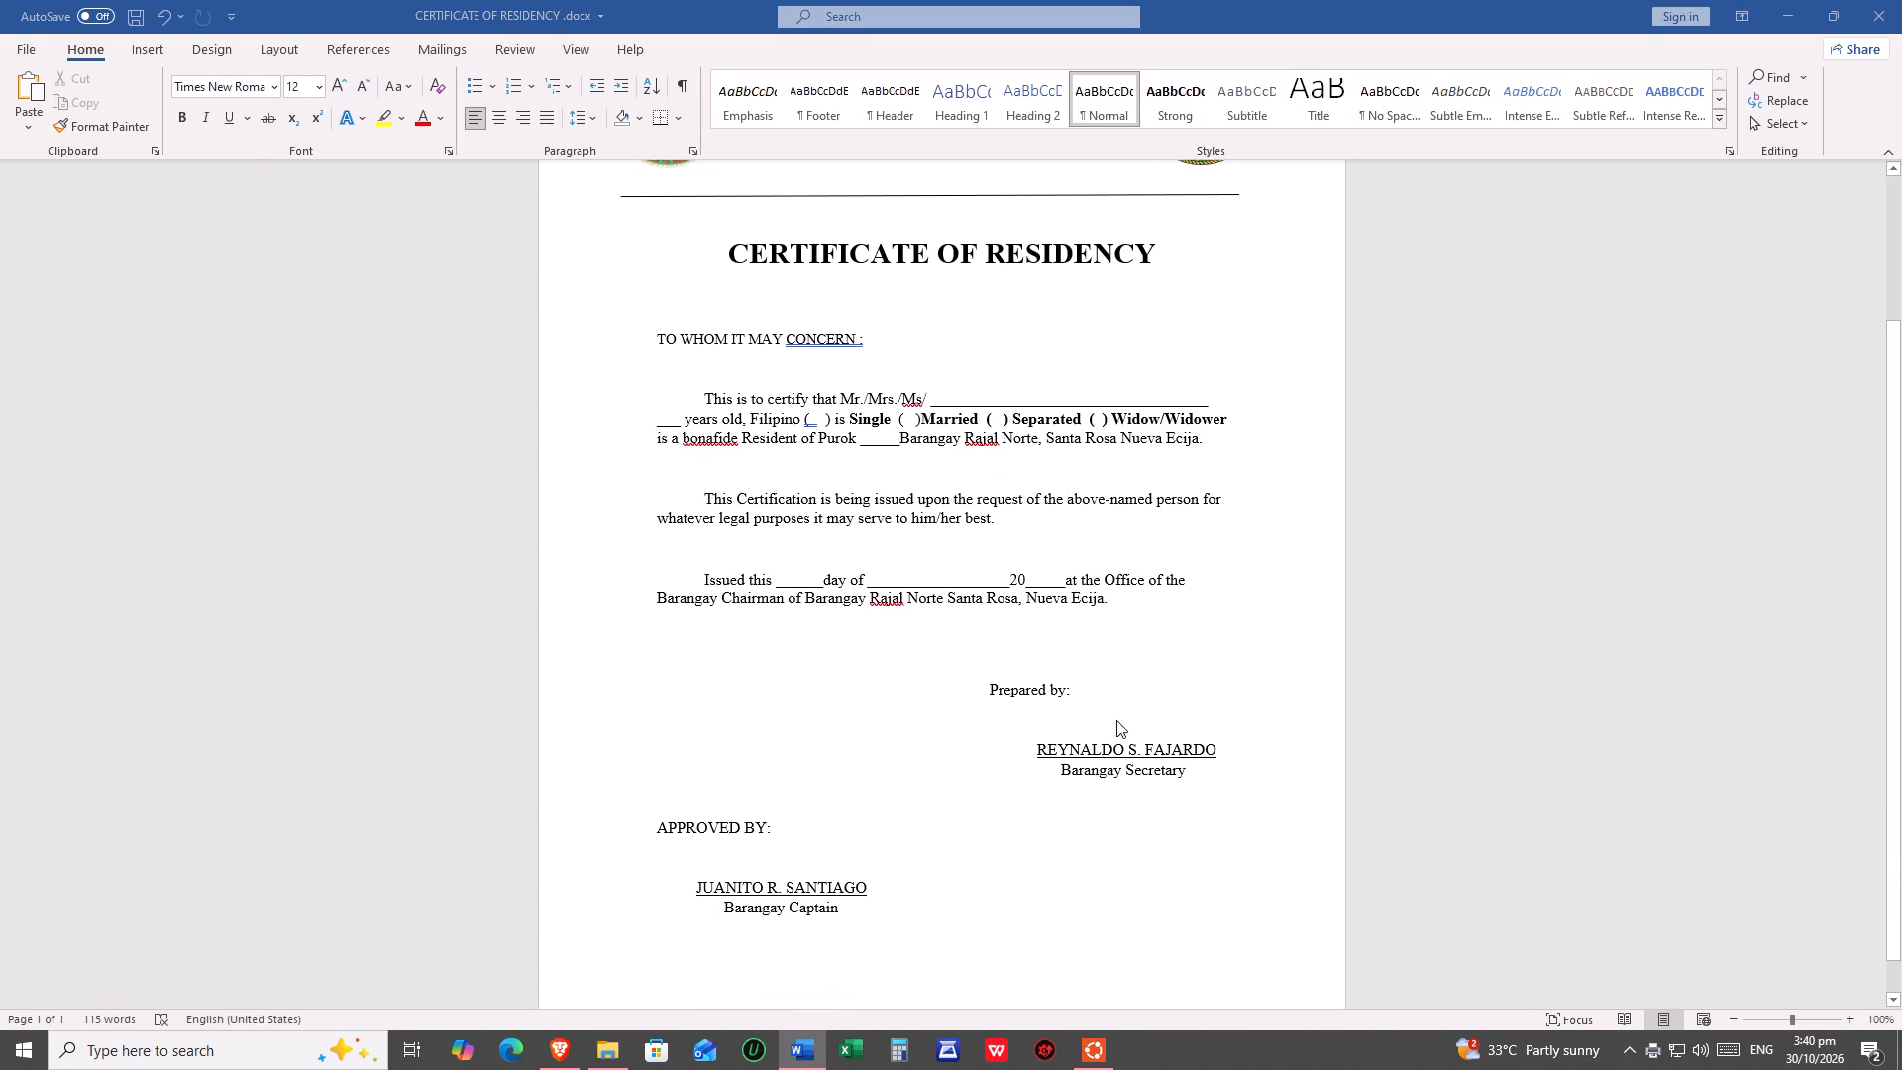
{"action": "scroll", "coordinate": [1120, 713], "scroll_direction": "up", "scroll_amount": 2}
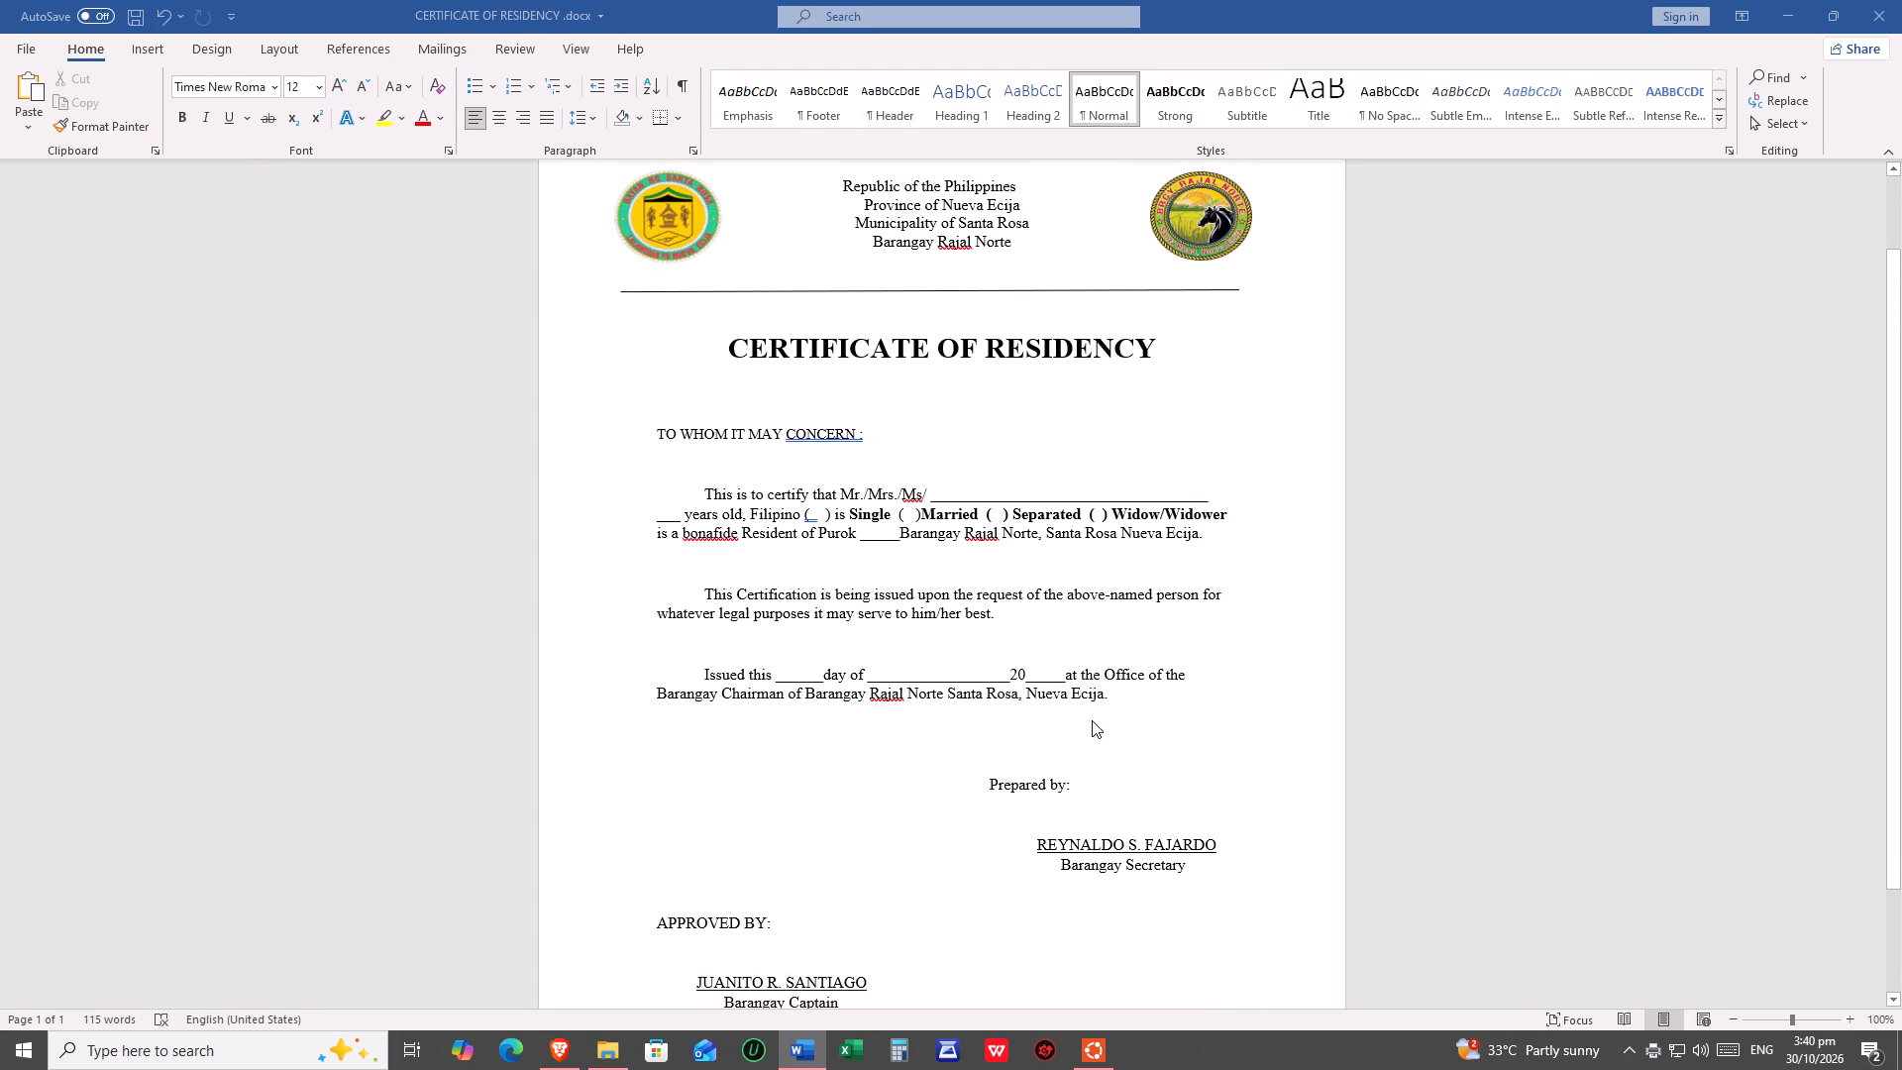
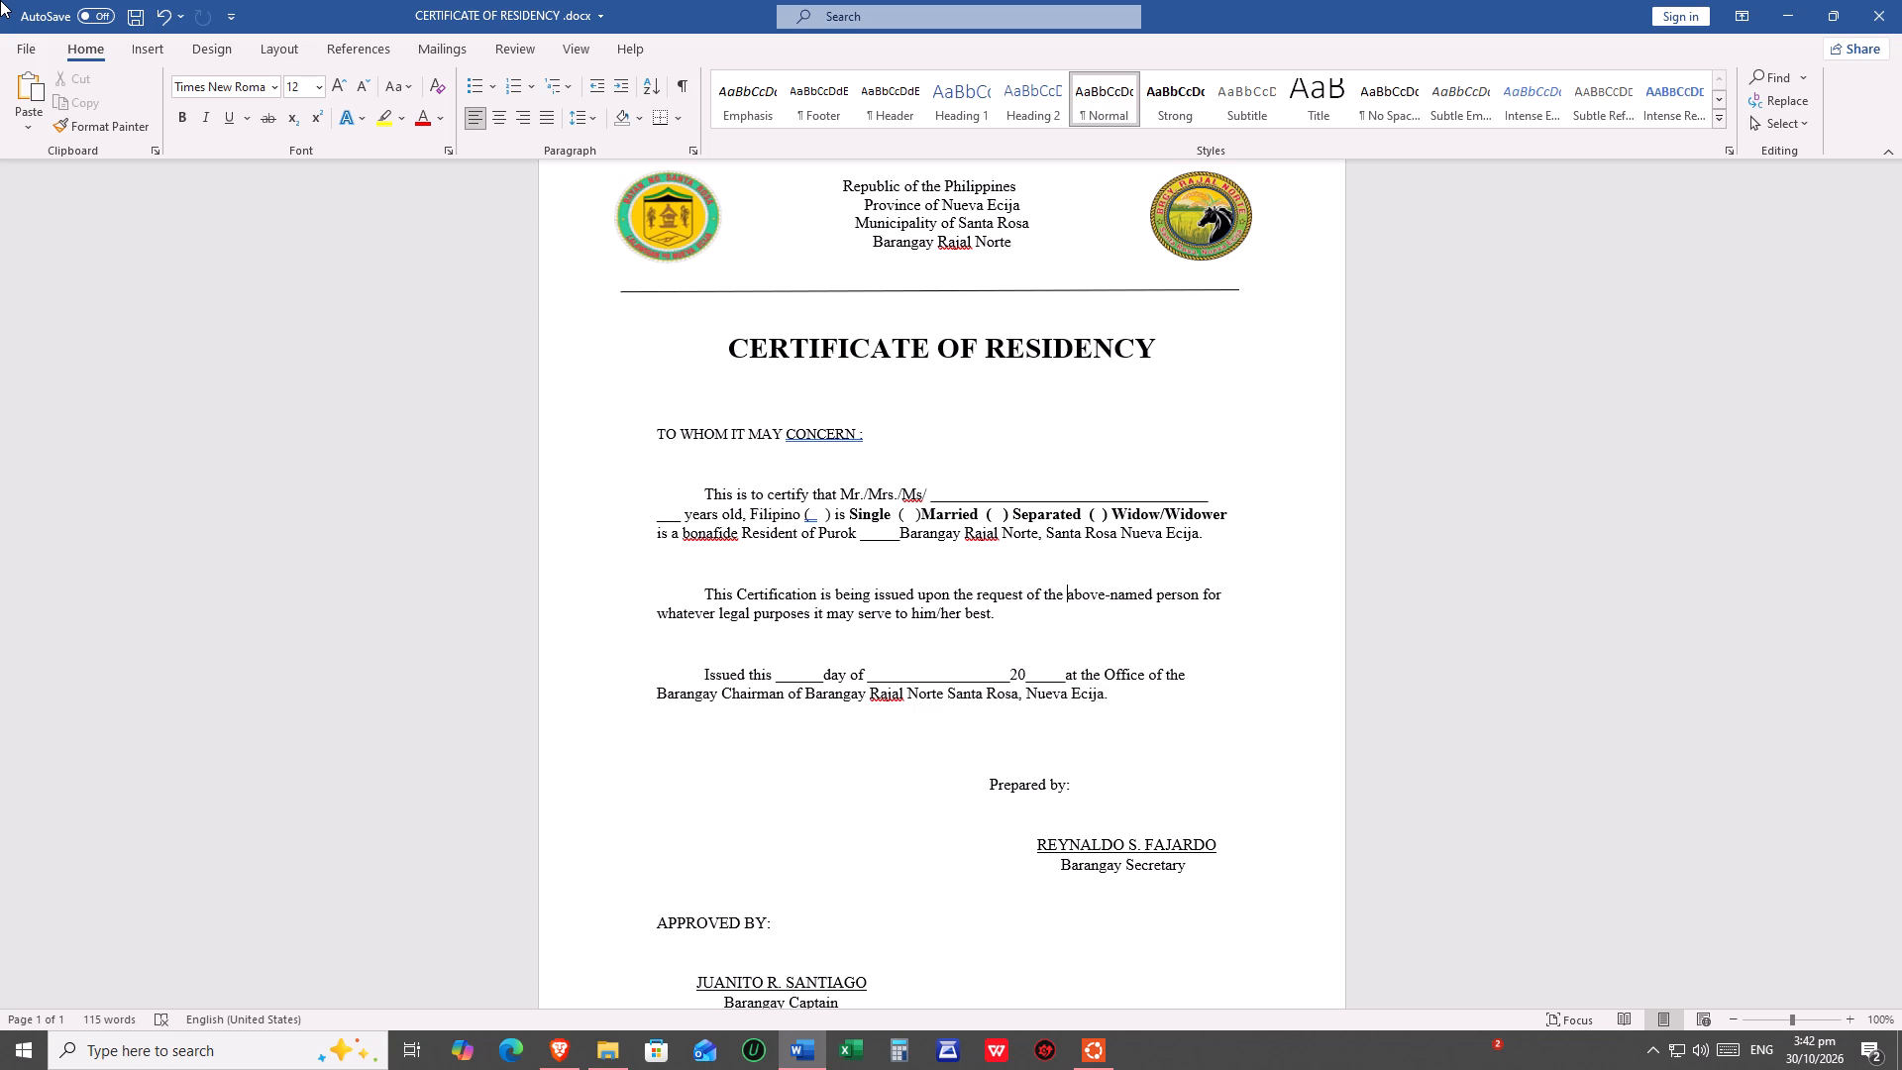
Switch to the Brave browser, check the recent Messenger chats on Facebook, and minimise the browser window.
{"action": "left_click", "coordinate": [570, 1050]}
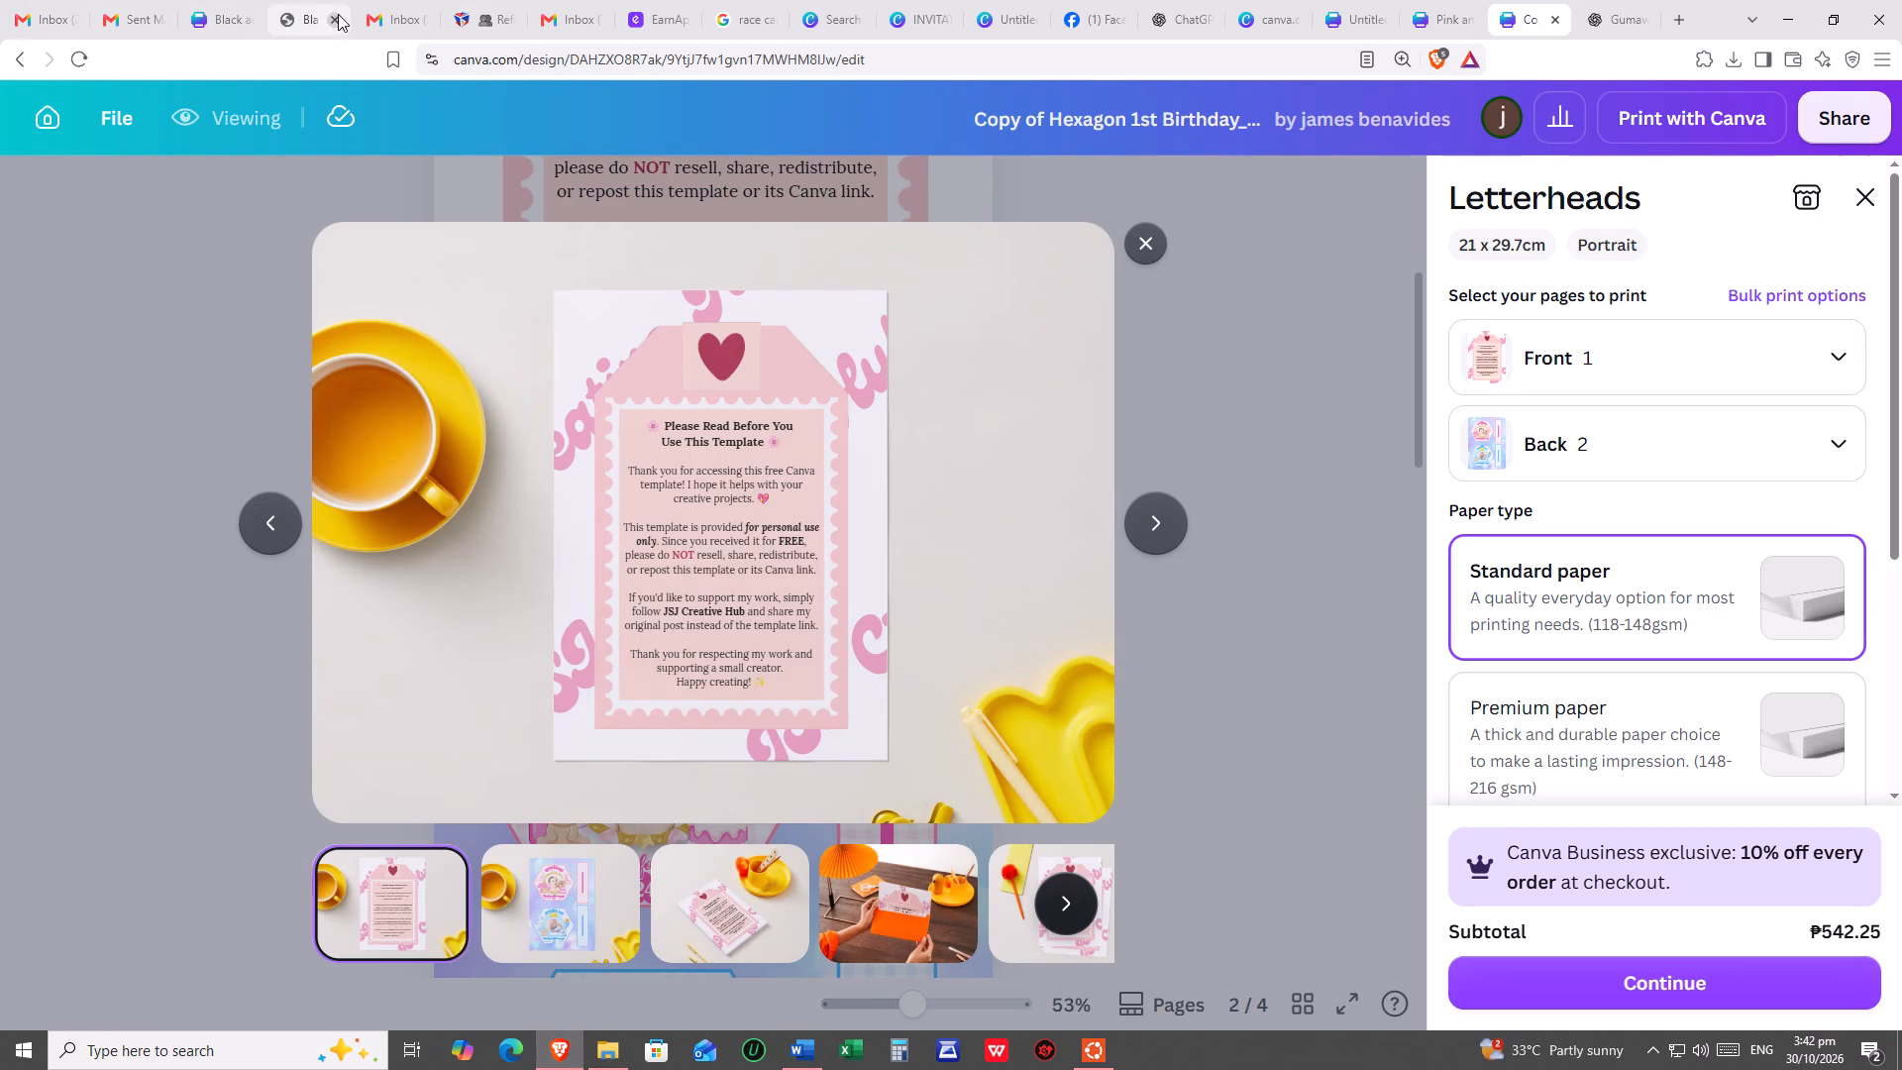
{"action": "left_click", "coordinate": [1084, 6]}
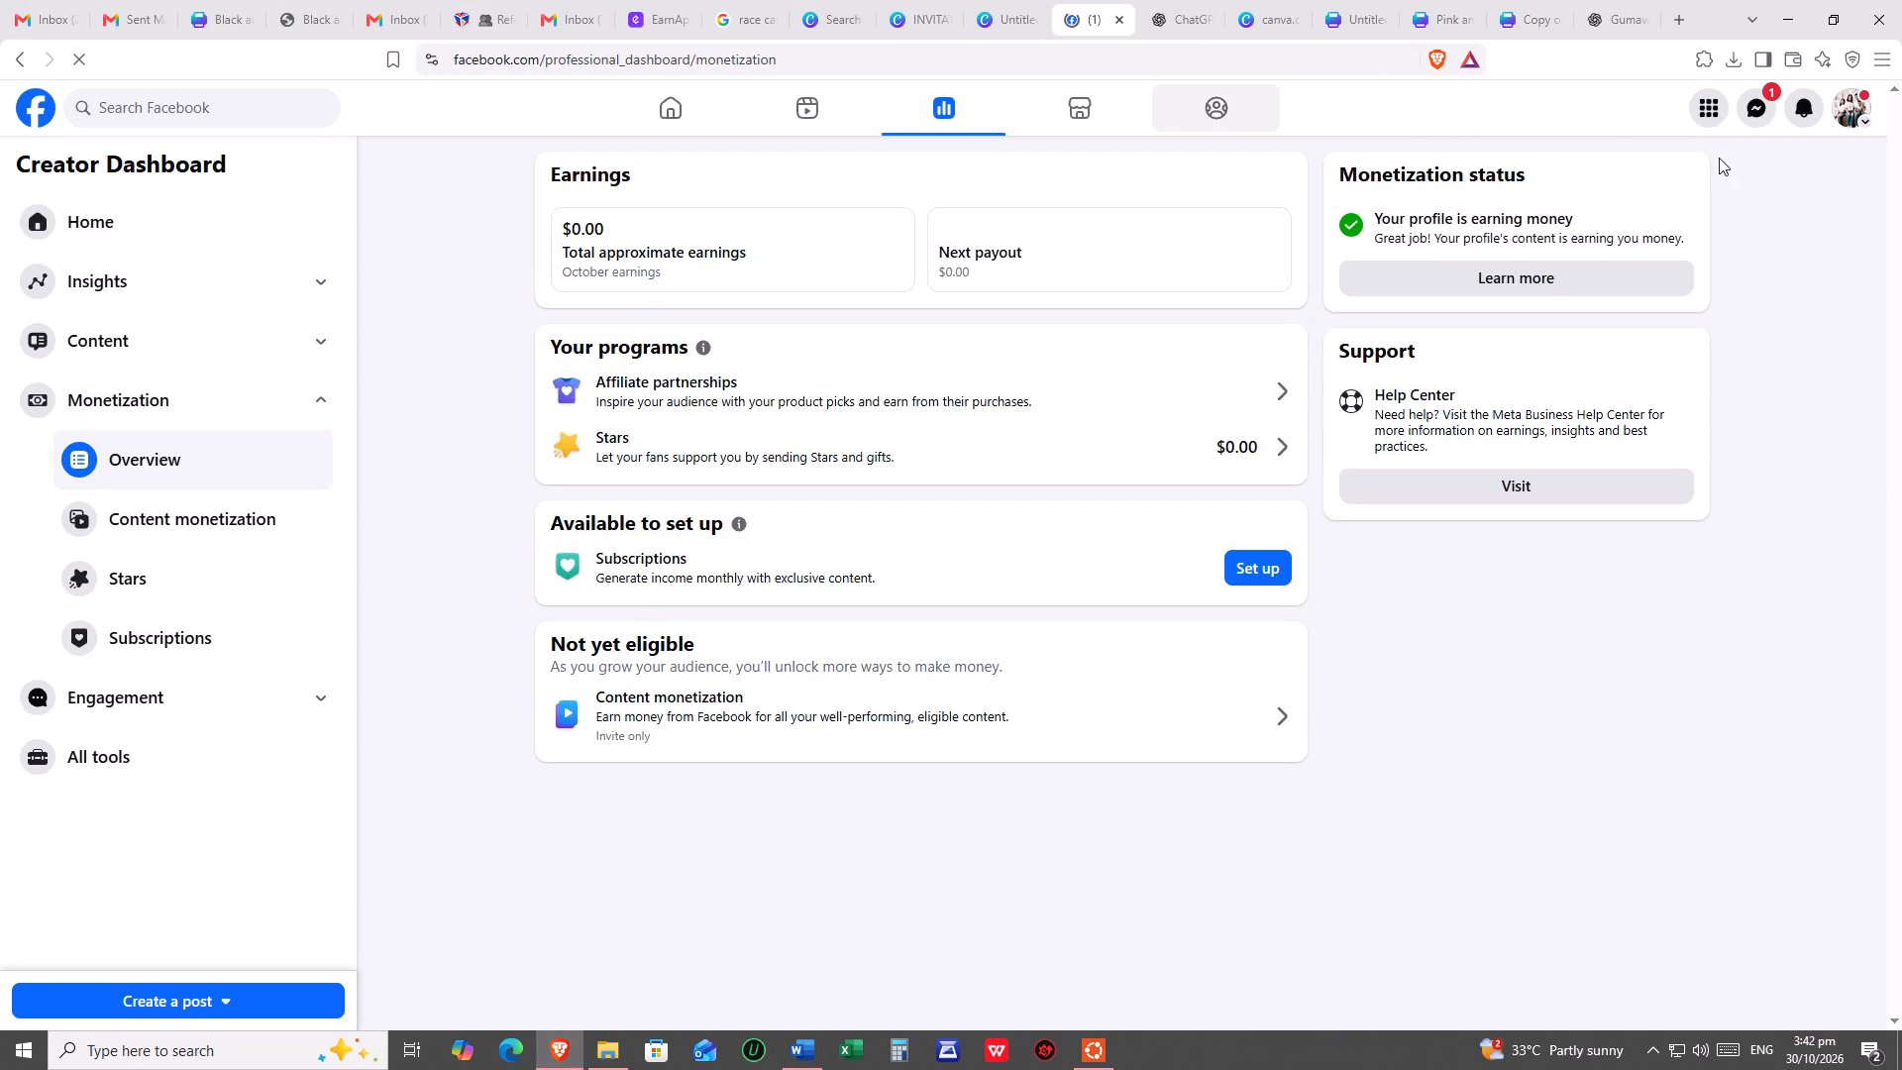
{"action": "left_click", "coordinate": [1754, 117]}
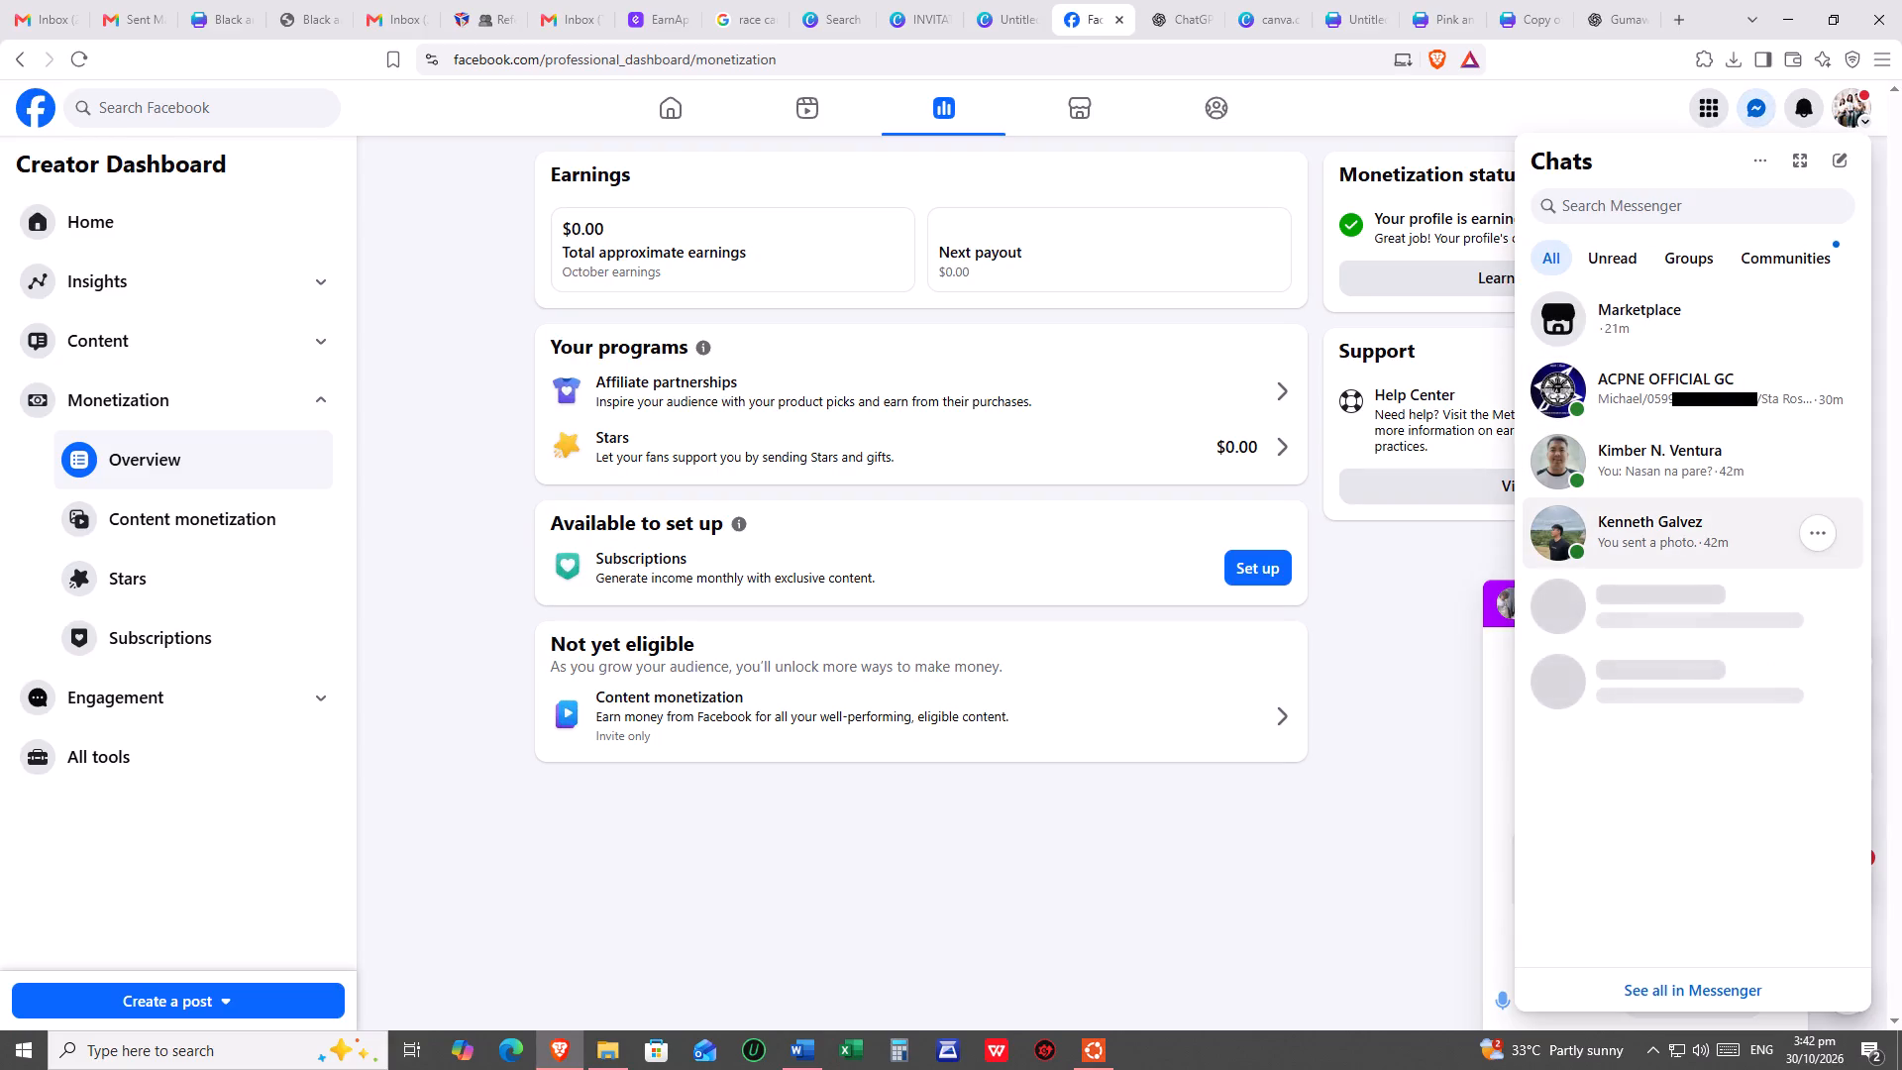
{"action": "left_click", "coordinate": [1761, 104]}
{"action": "left_click", "coordinate": [1823, 24]}
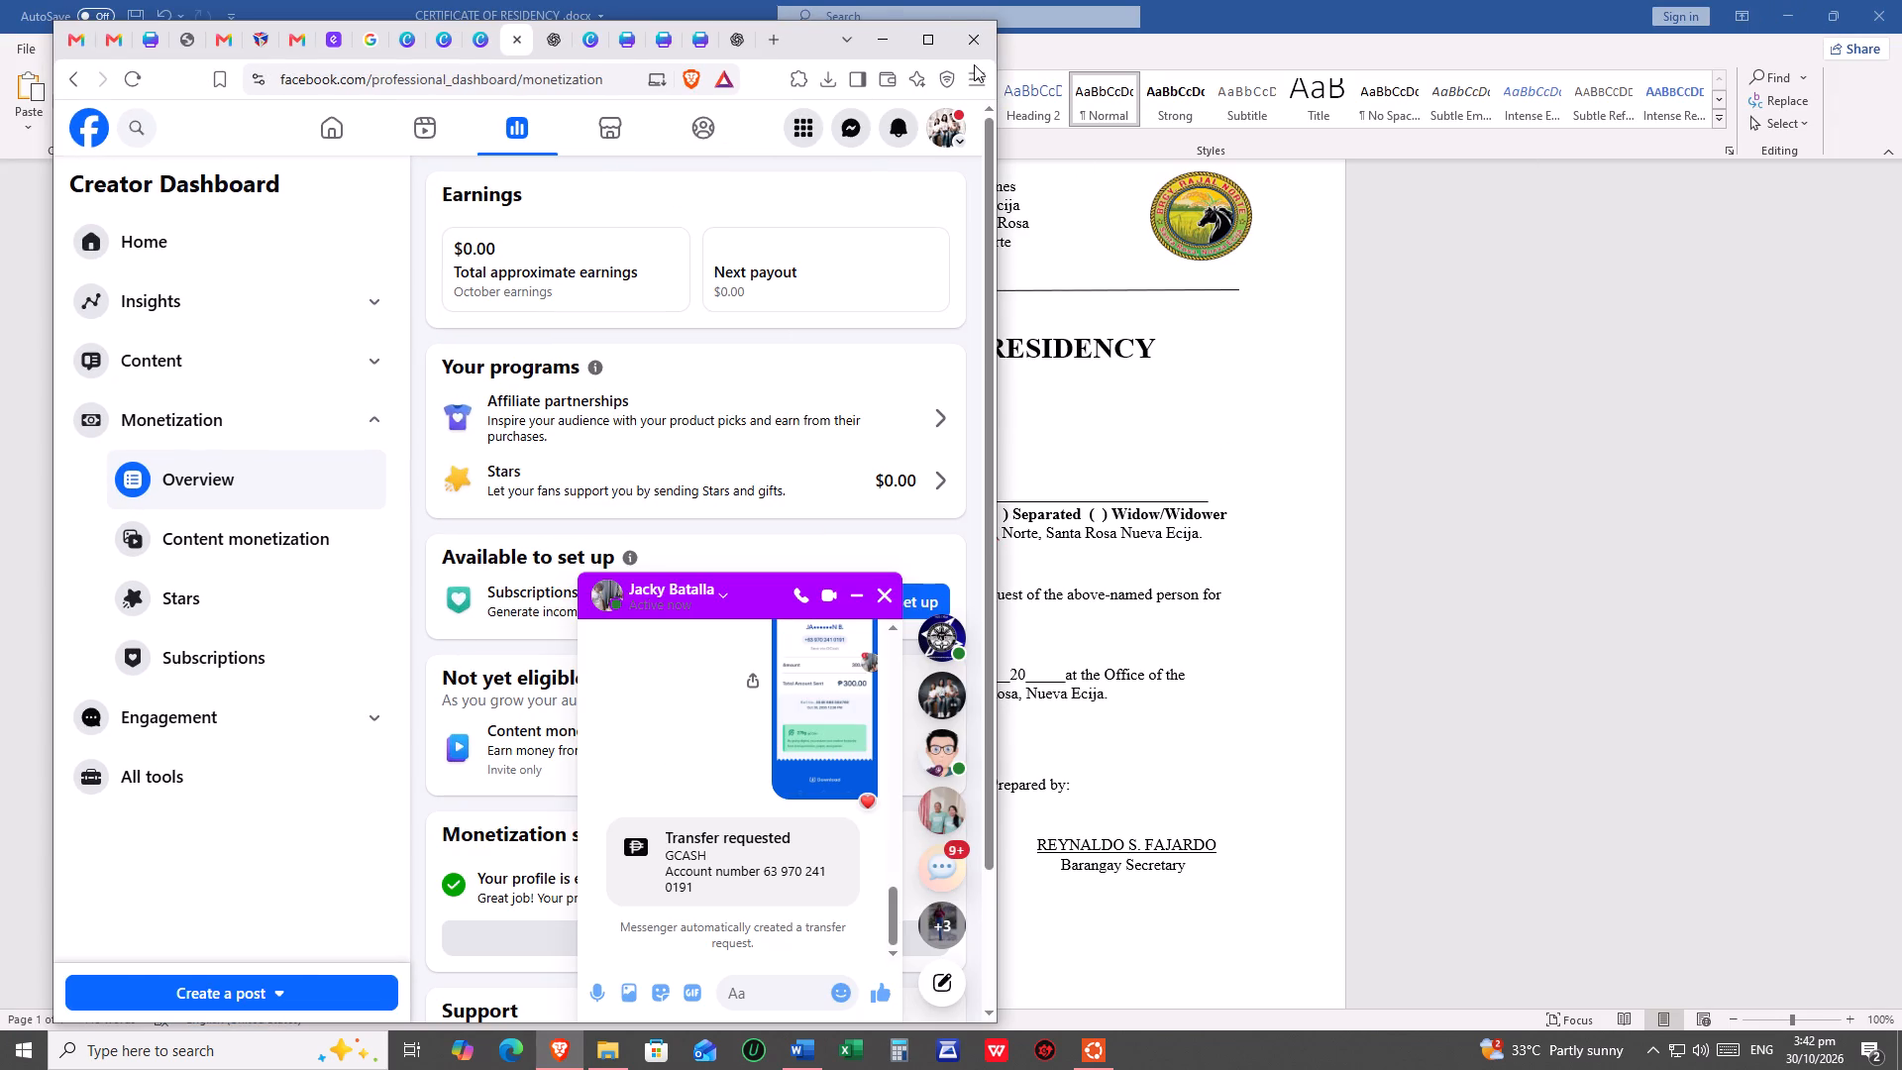
{"action": "left_click", "coordinate": [930, 37]}
{"action": "left_click", "coordinate": [1805, 36]}
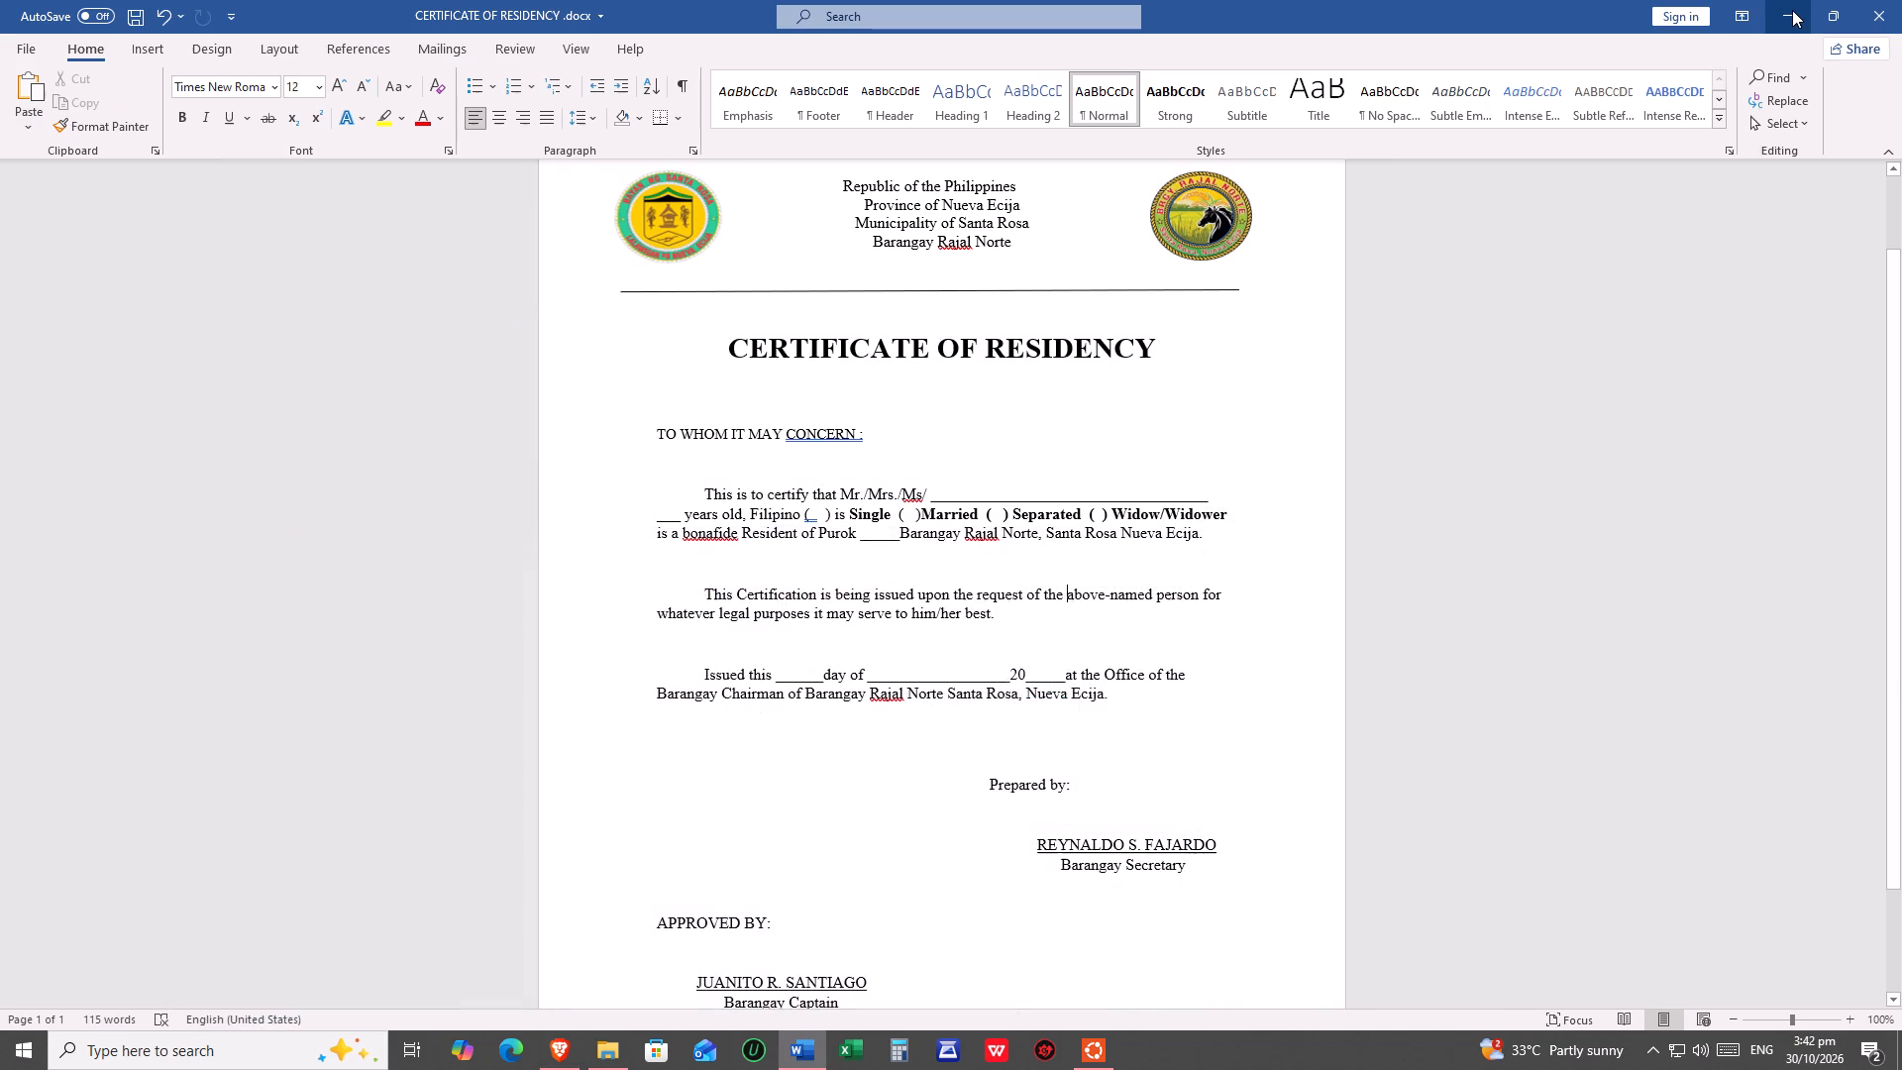
Minimise the Certificate of Residency document to return to the Barangay Files folder in File Explorer.
{"action": "left_click", "coordinate": [1792, 10]}
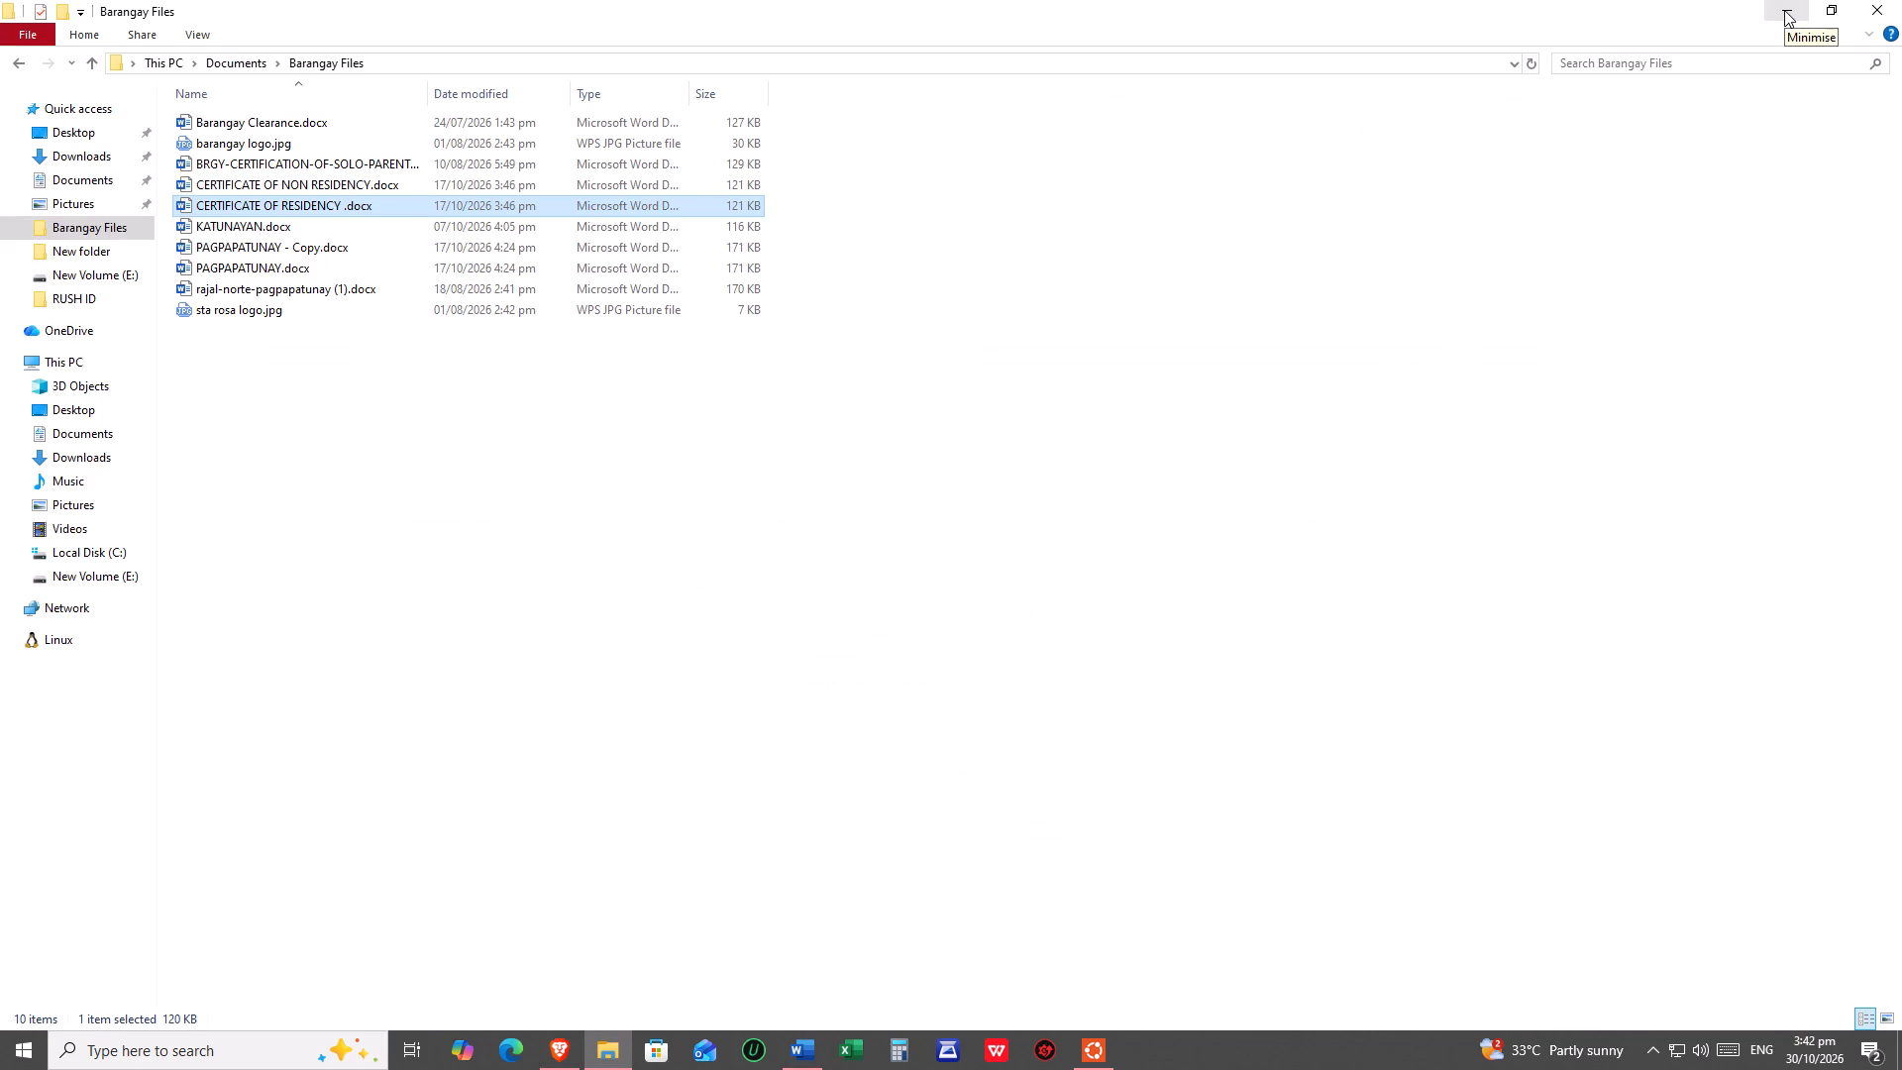
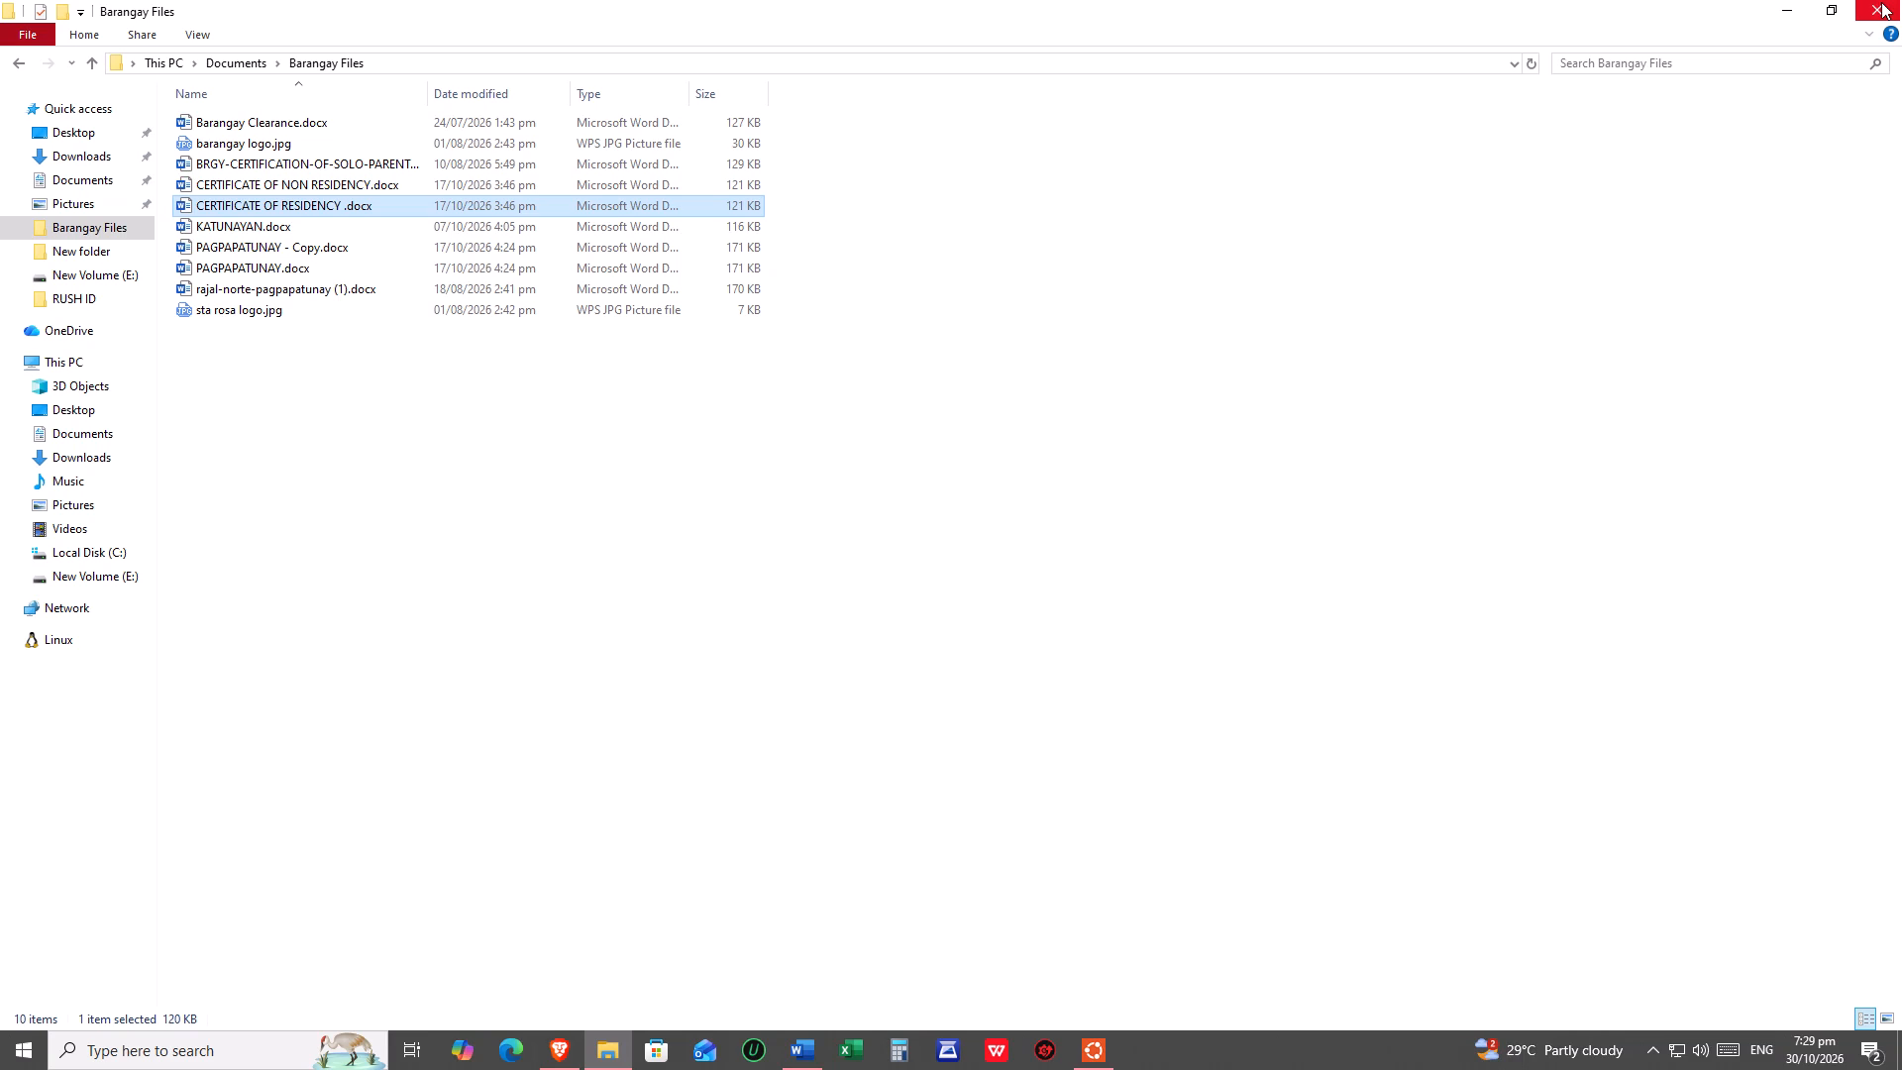
Close the Barangay Files folder window, leaving the desktop clear of any open dialog.
{"action": "key", "text": "alt+F4"}
{"action": "key", "text": "alt+F4"}
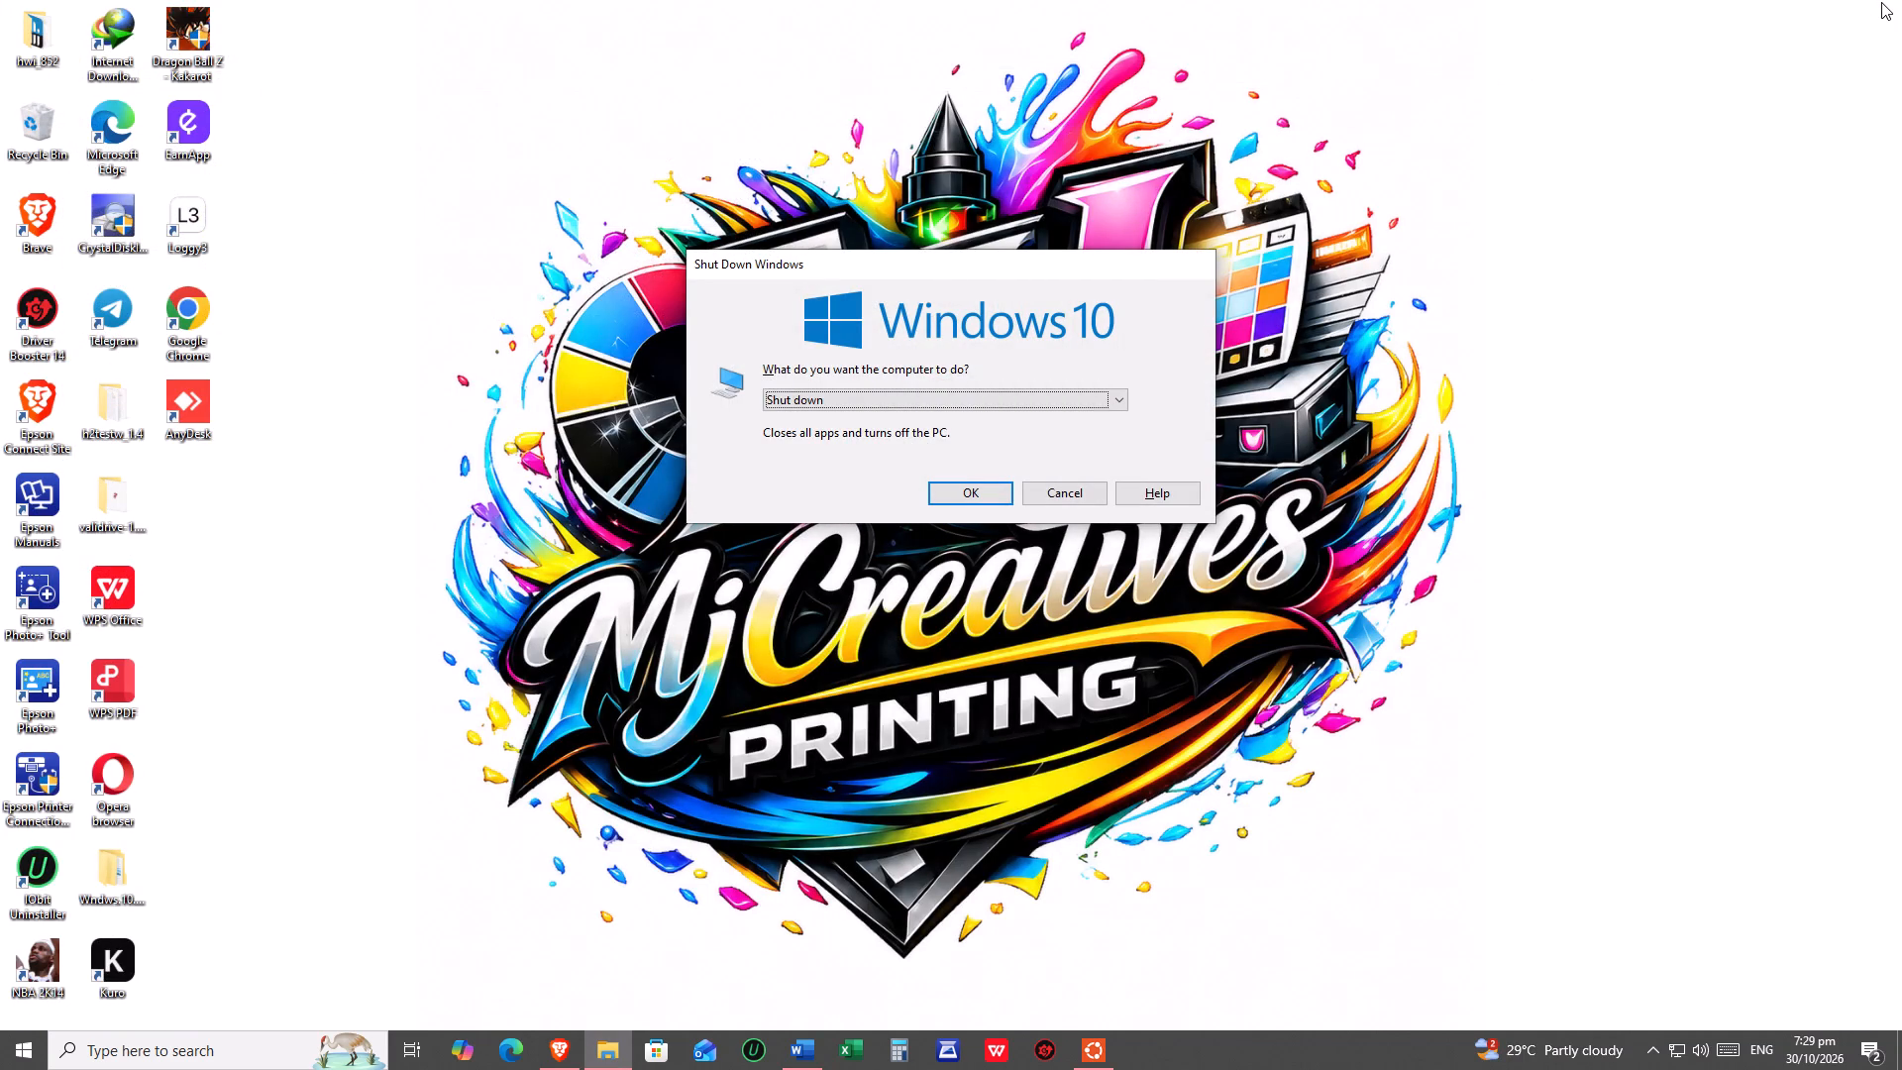
{"action": "left_click", "coordinate": [1881, 2]}
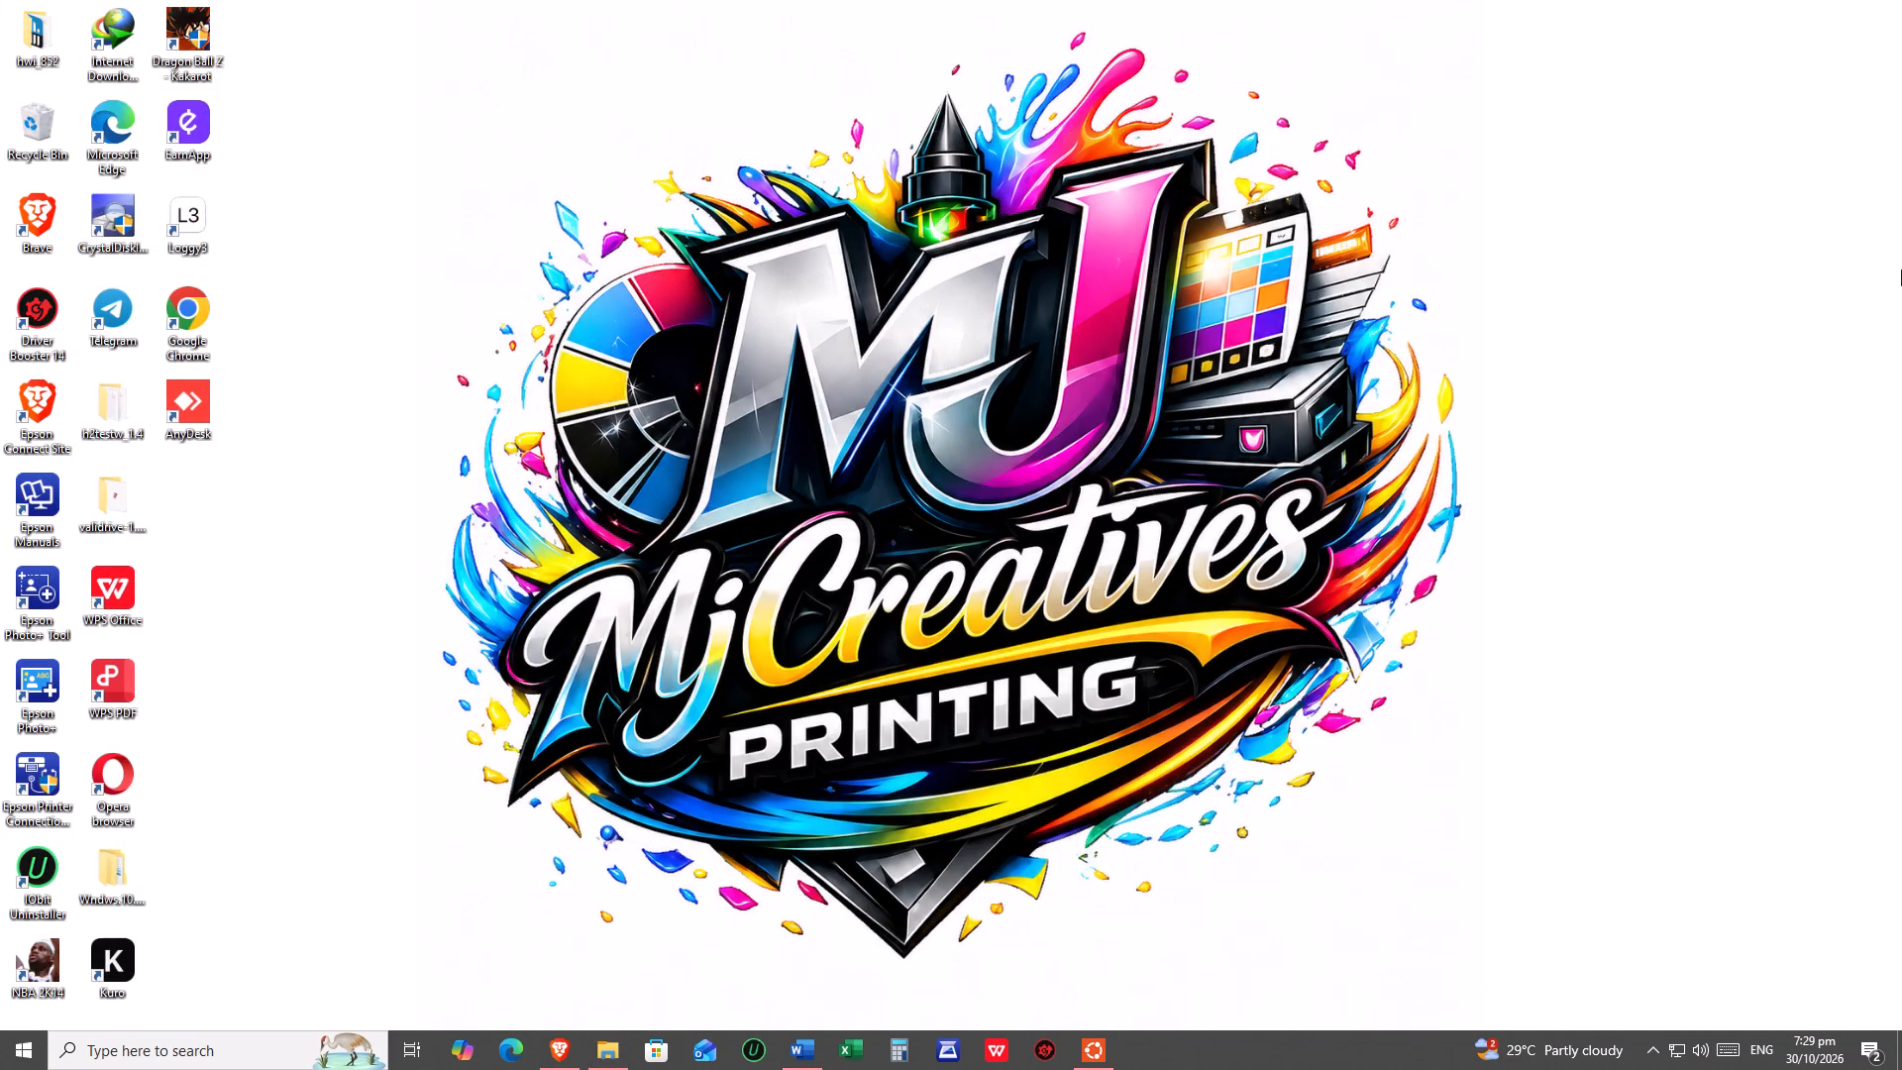
Close the open Ubuntu terminal window.
{"action": "left_click", "coordinate": [1092, 1056]}
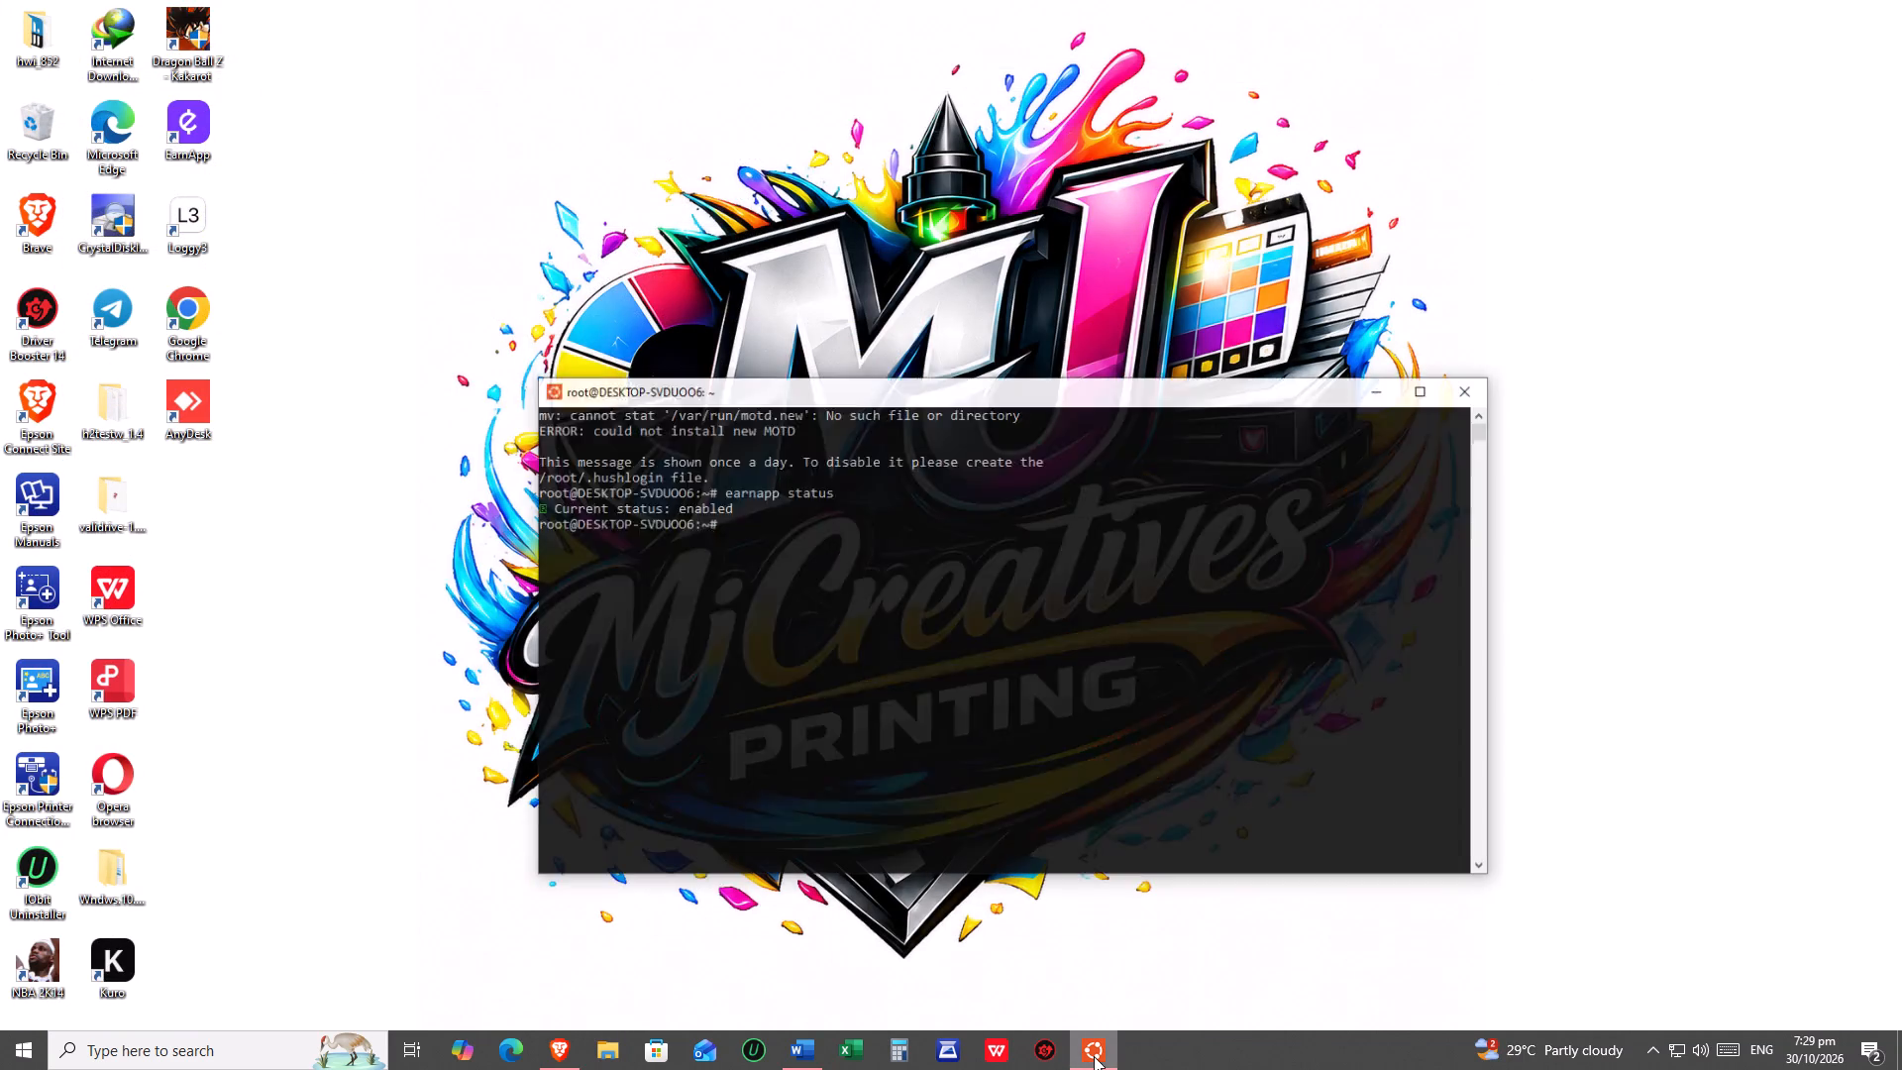
{"action": "right_click", "coordinate": [1094, 1056]}
{"action": "left_click", "coordinate": [1063, 1006]}
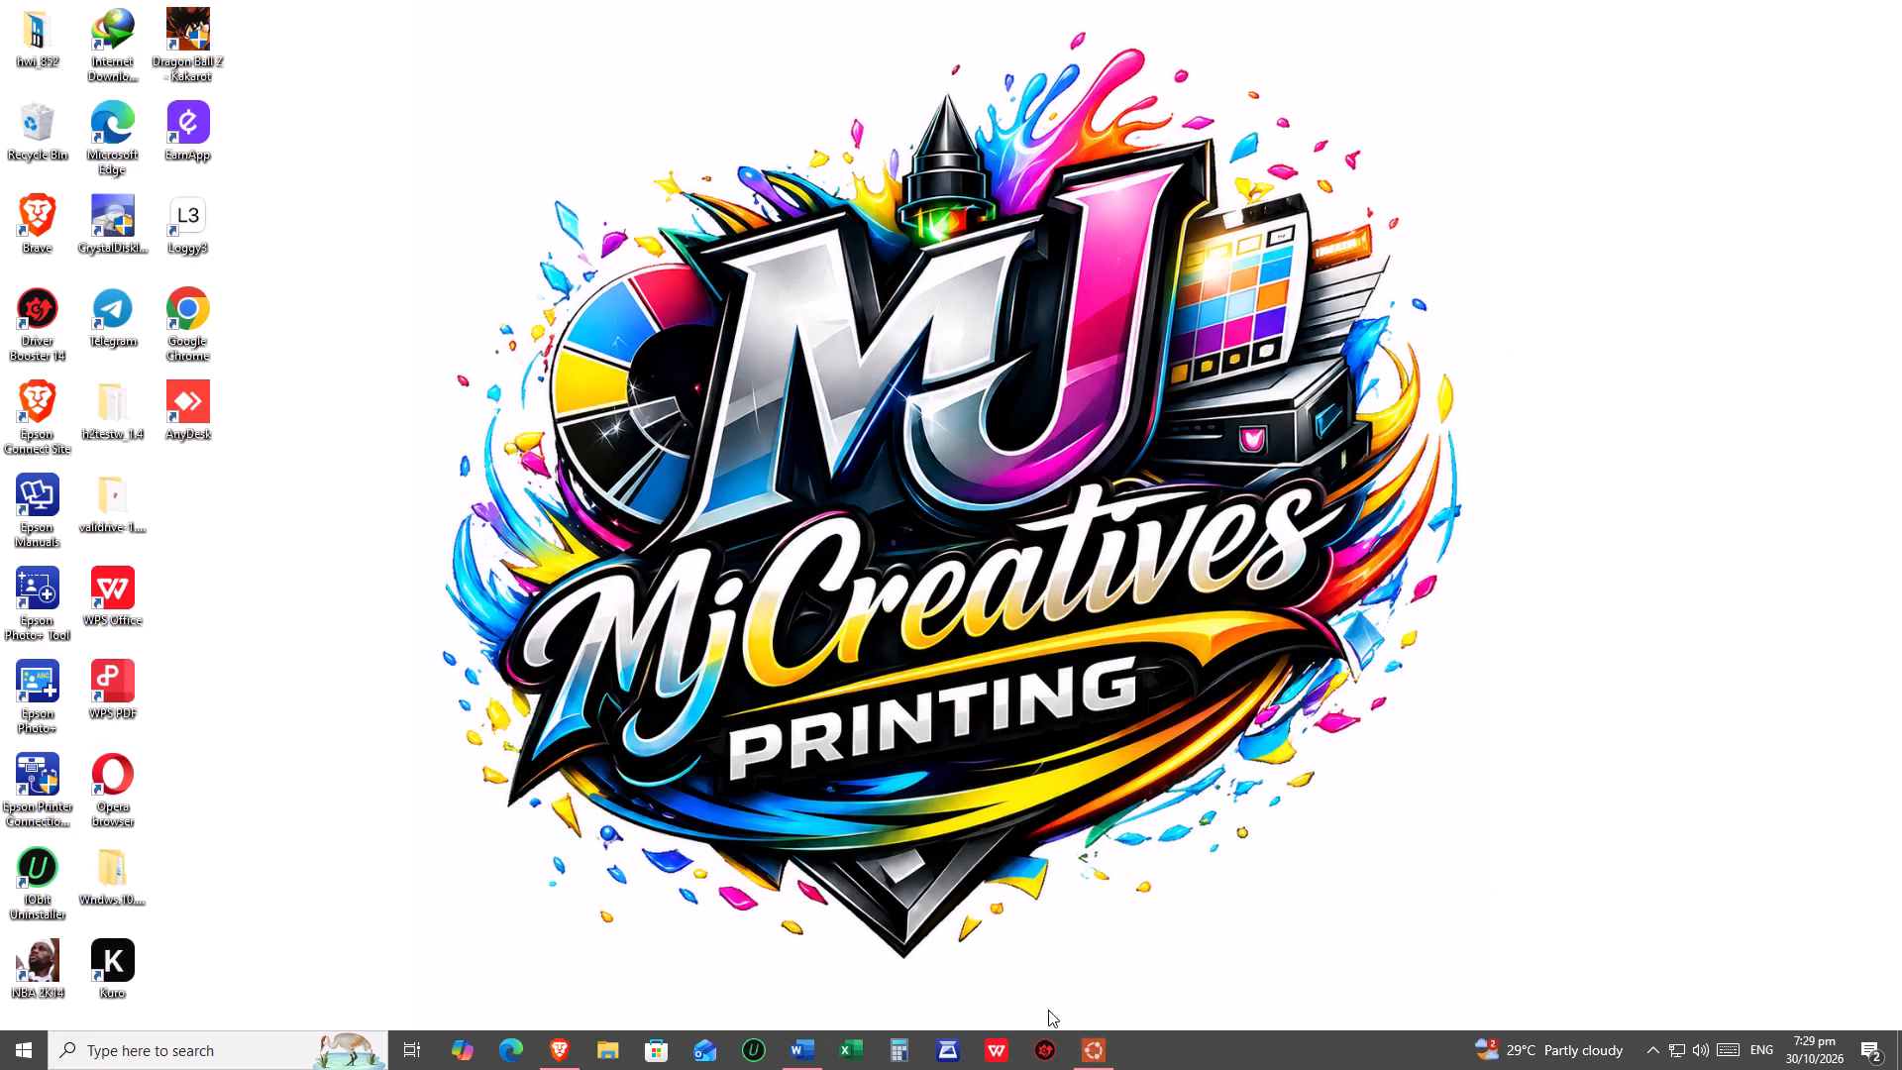
Switch to Word, save the CERTIFICATE OF RESIDENCY document and close it.
{"action": "left_click", "coordinate": [810, 1058]}
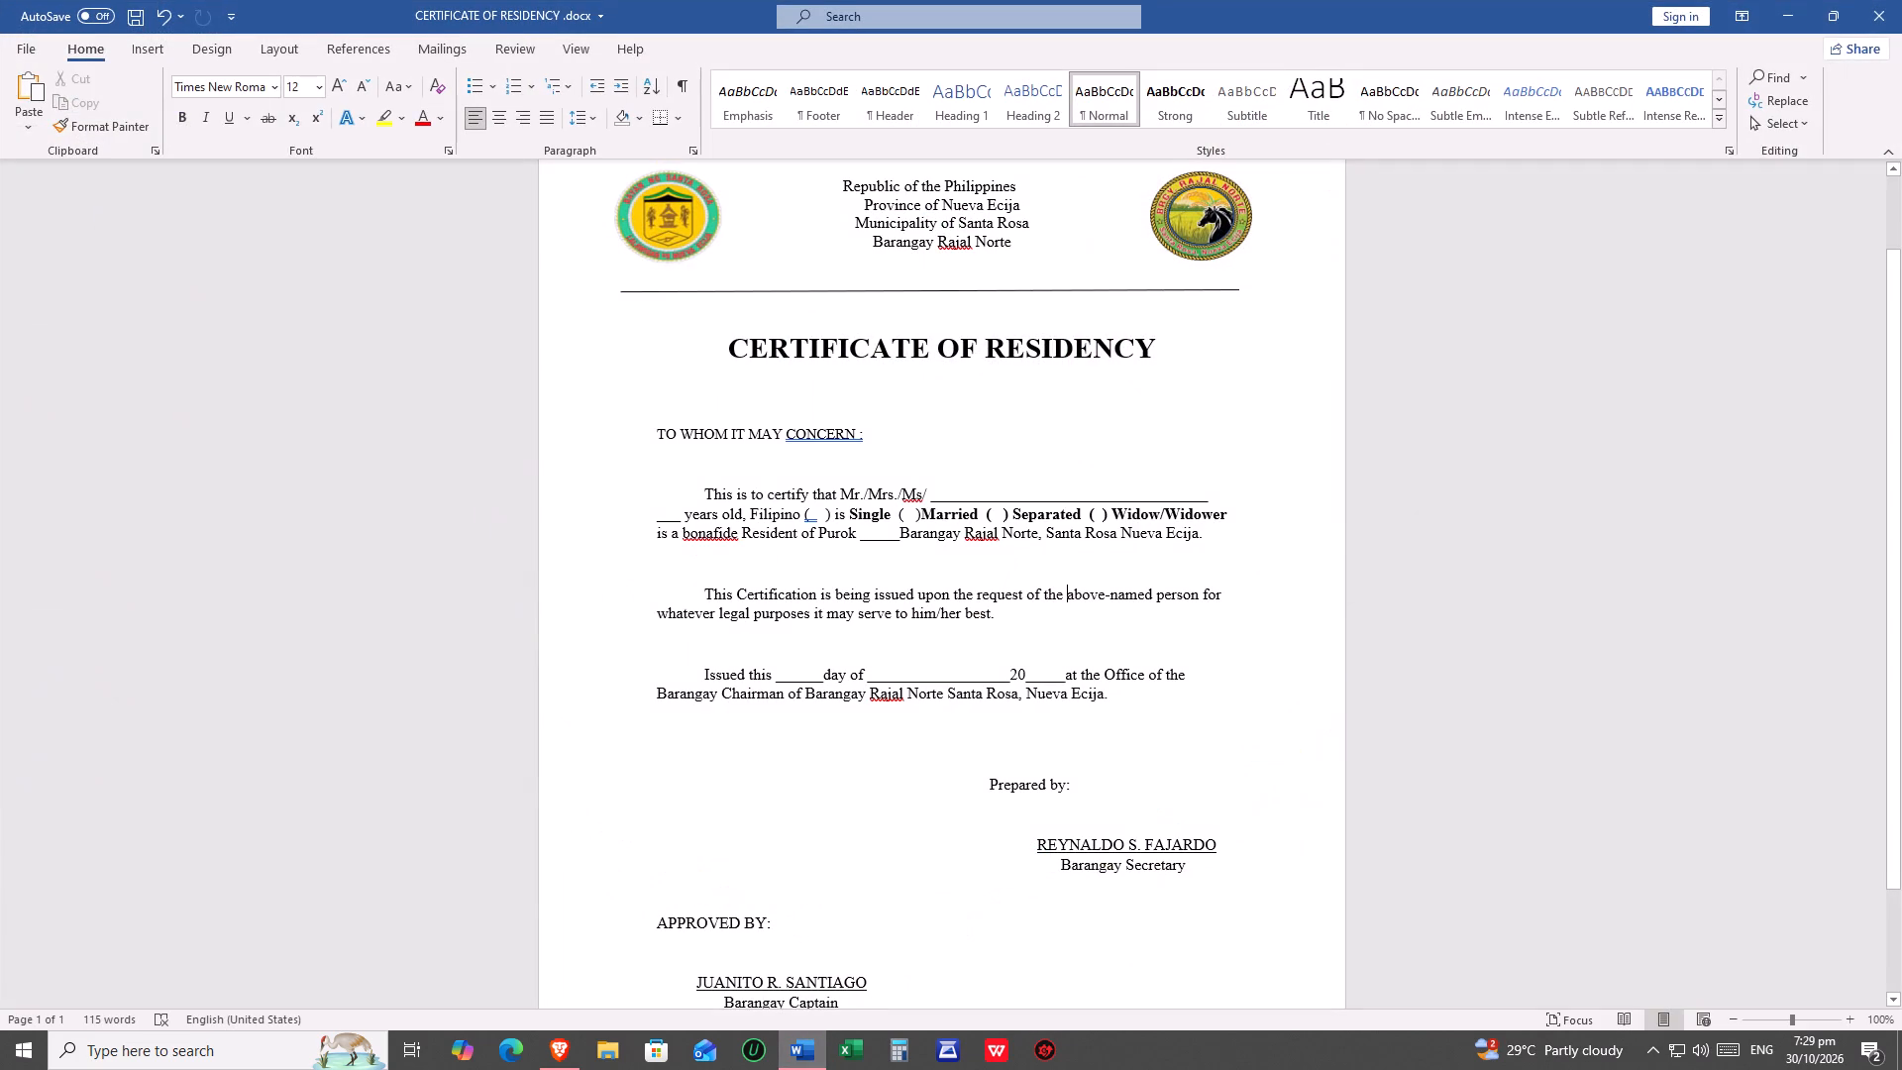
{"action": "key", "text": "ctrl+s"}
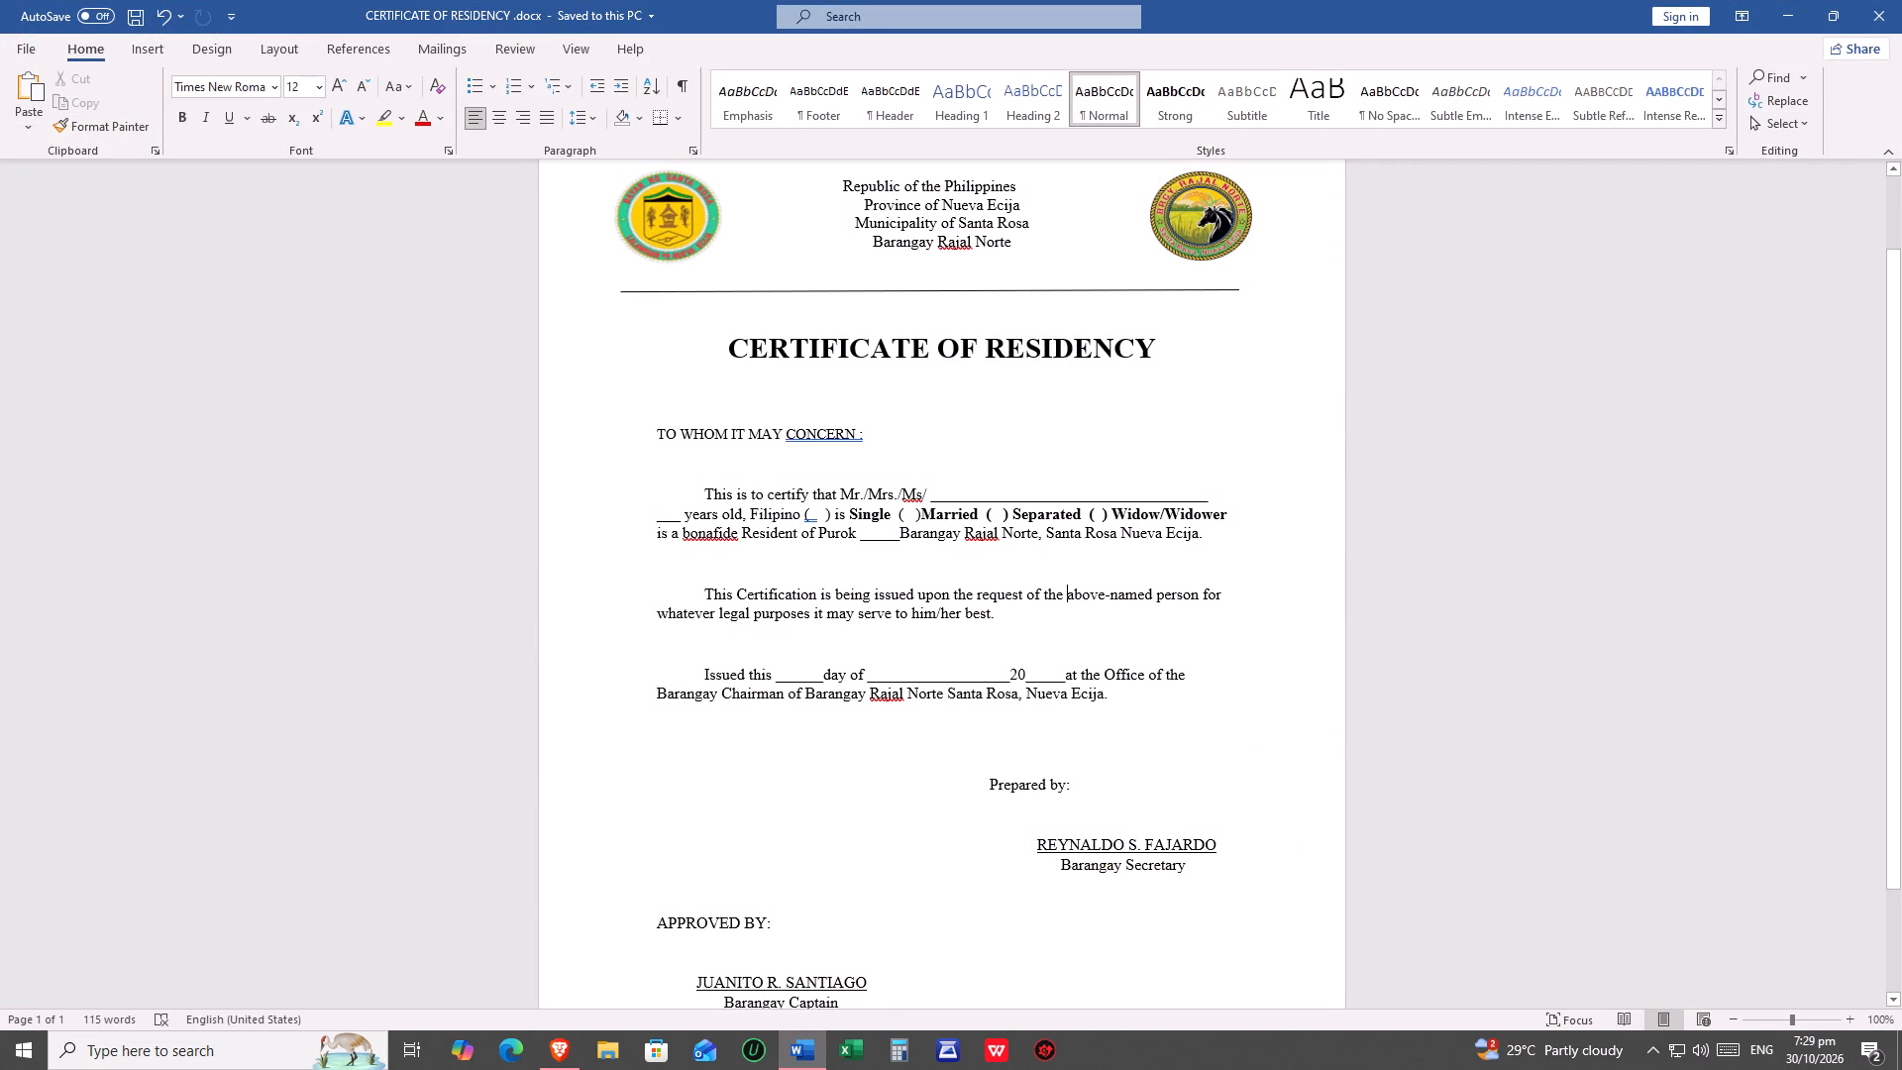
{"action": "left_click", "coordinate": [1901, 0]}
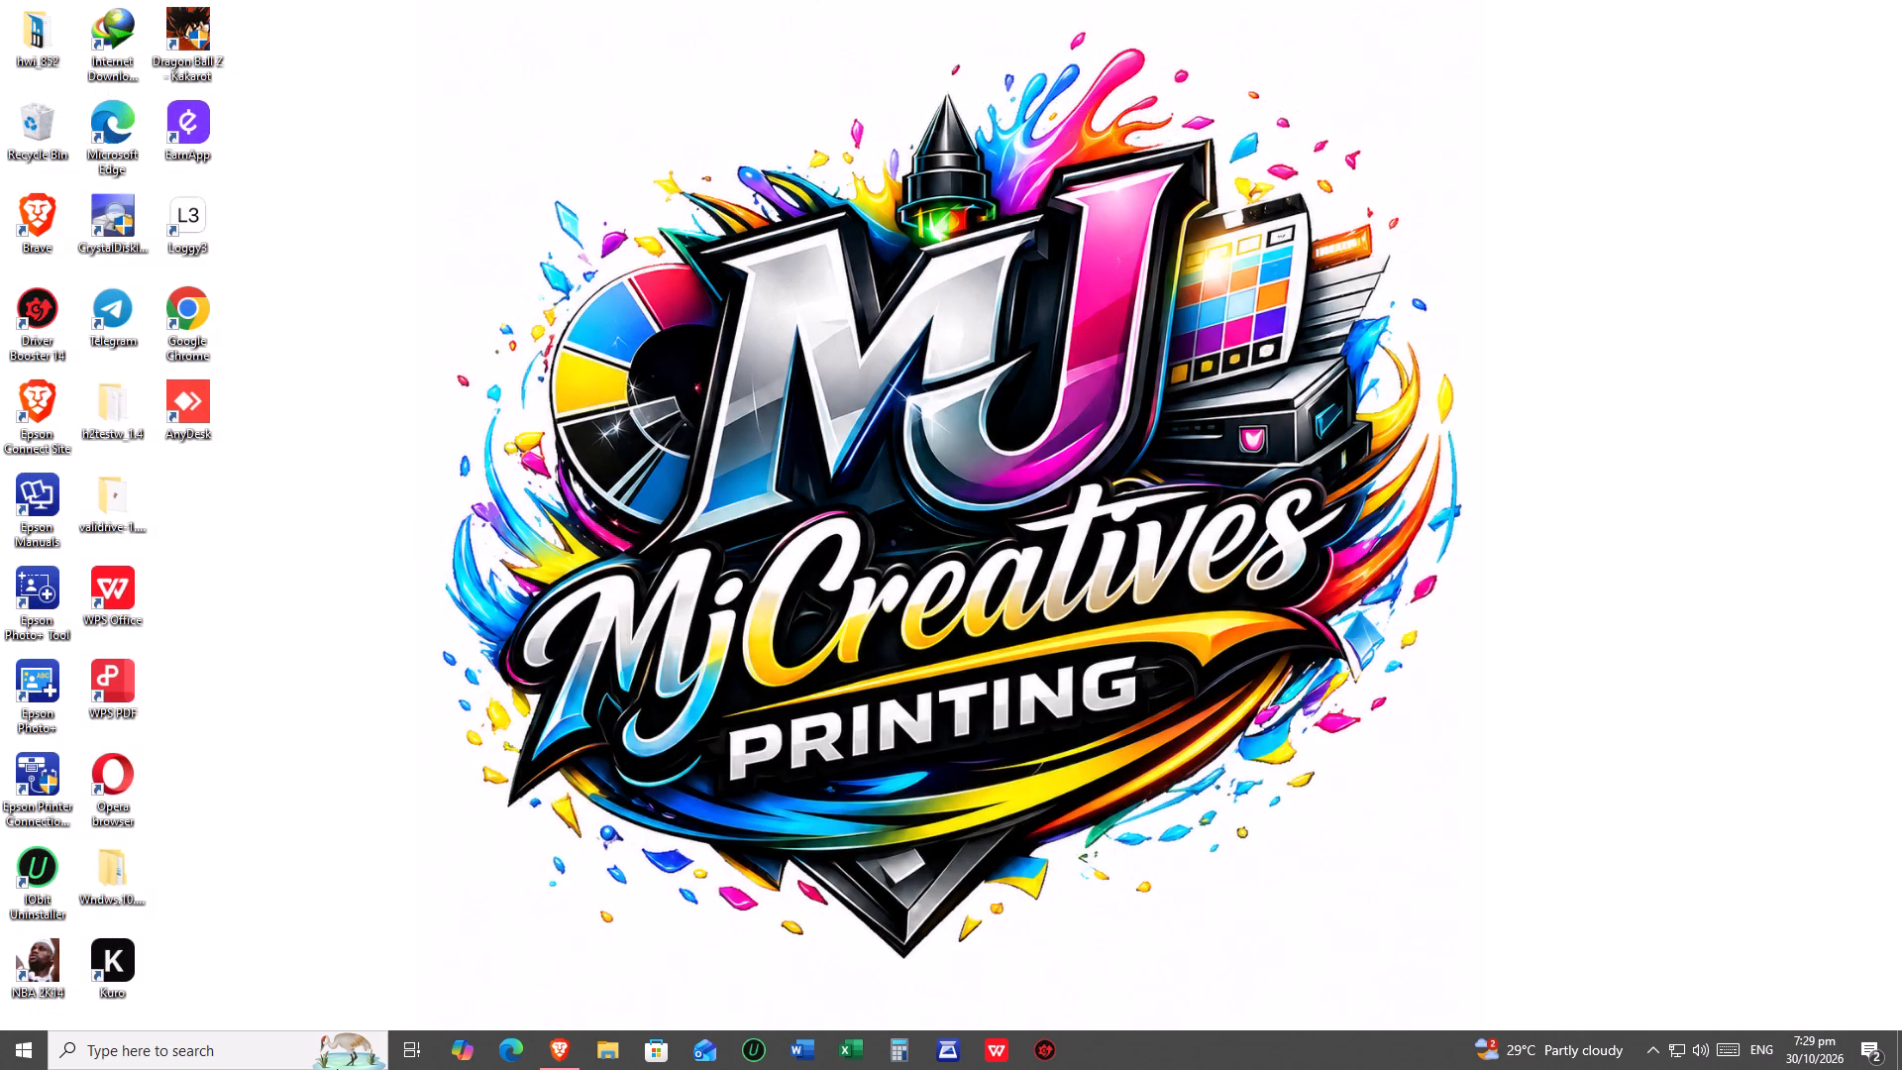
Shut down the computer.
{"action": "left_click", "coordinate": [0, 1069]}
{"action": "left_click", "coordinate": [26, 993]}
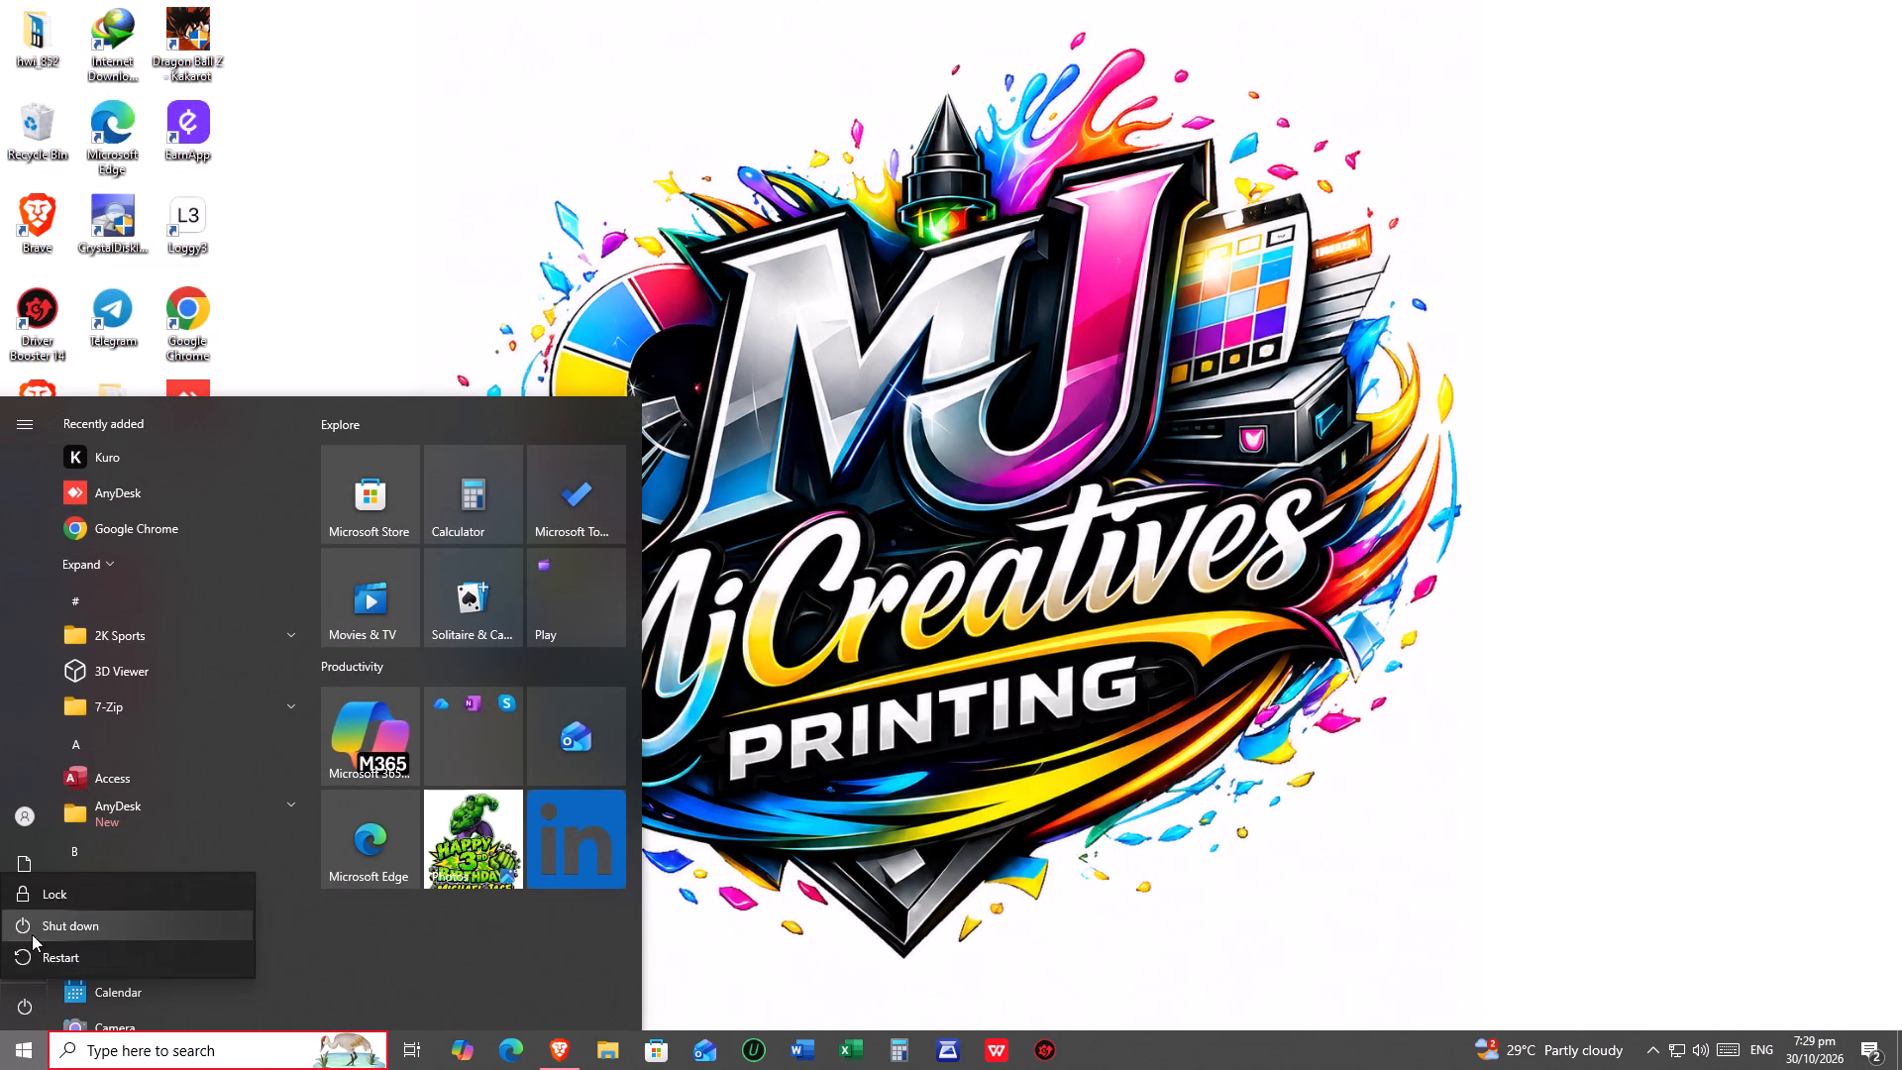
{"action": "left_click", "coordinate": [37, 925]}
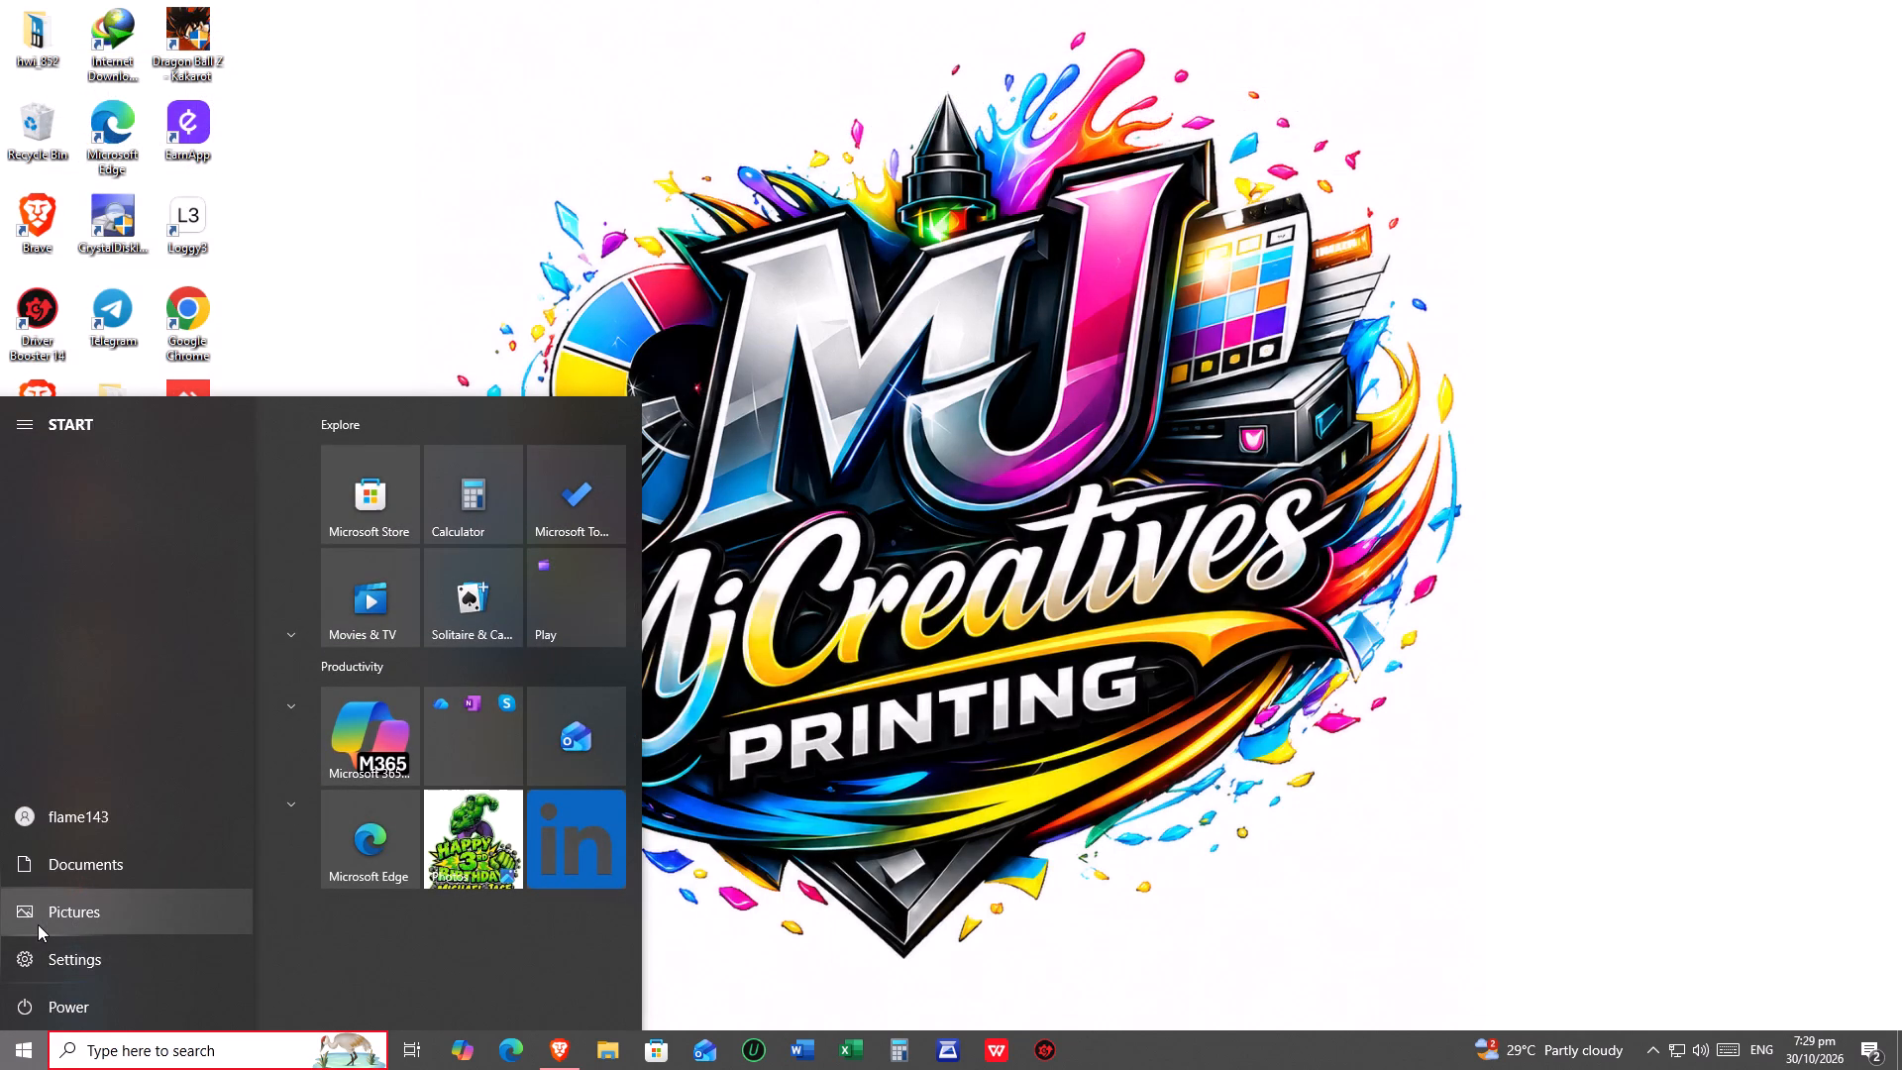